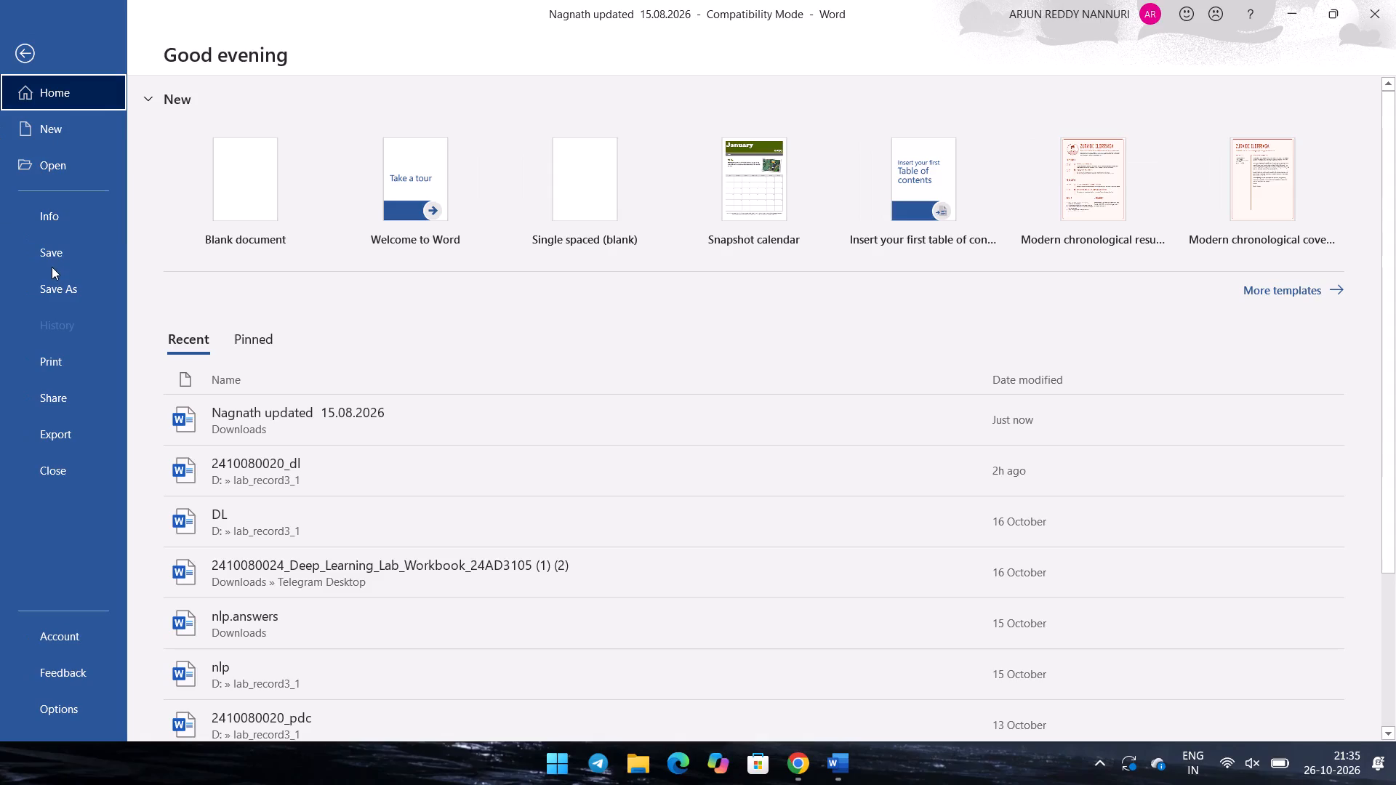
Save the document to the Desktop as a Word Document named N S R CV, accepting the upgrade to the newest file format.
{"action": "left_click", "coordinate": [63, 292]}
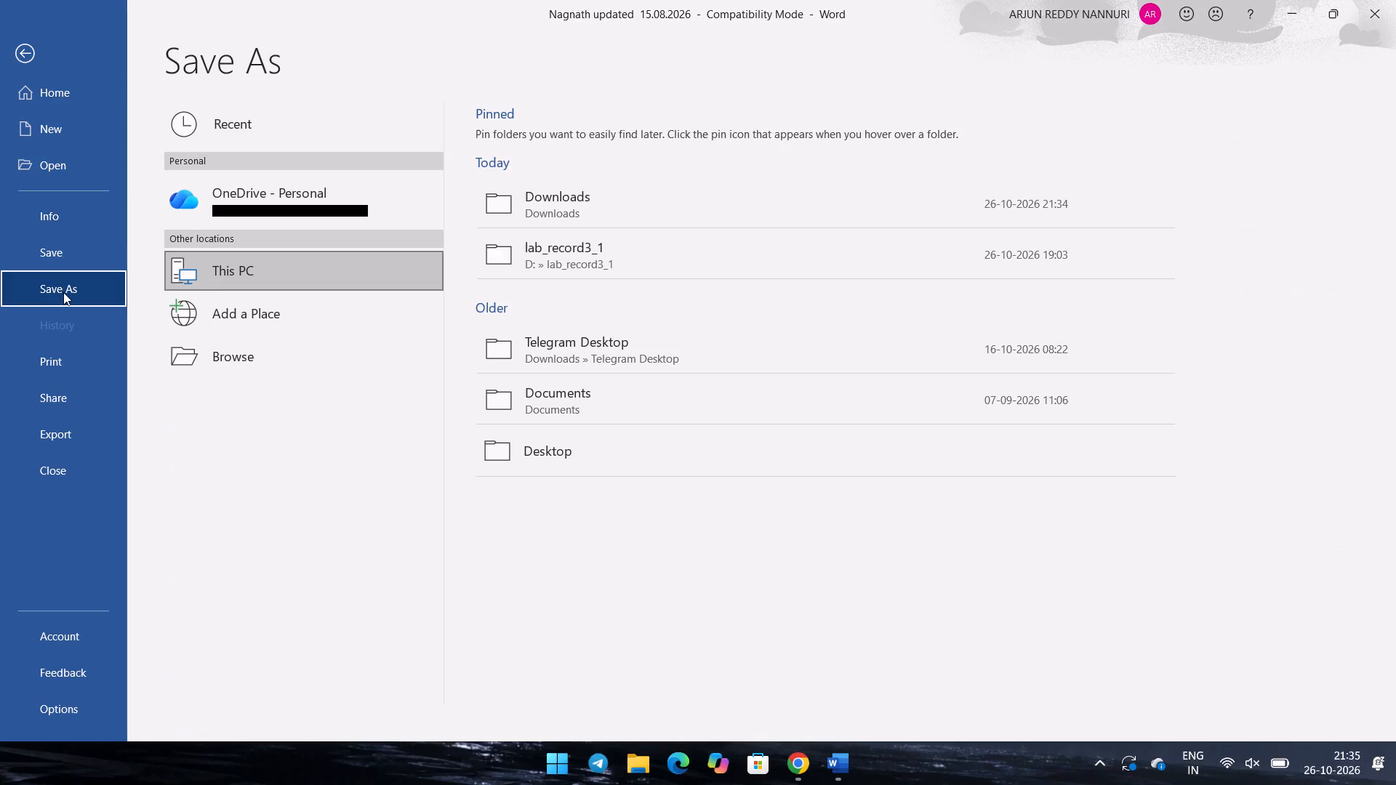
{"action": "double_click", "coordinate": [230, 277]}
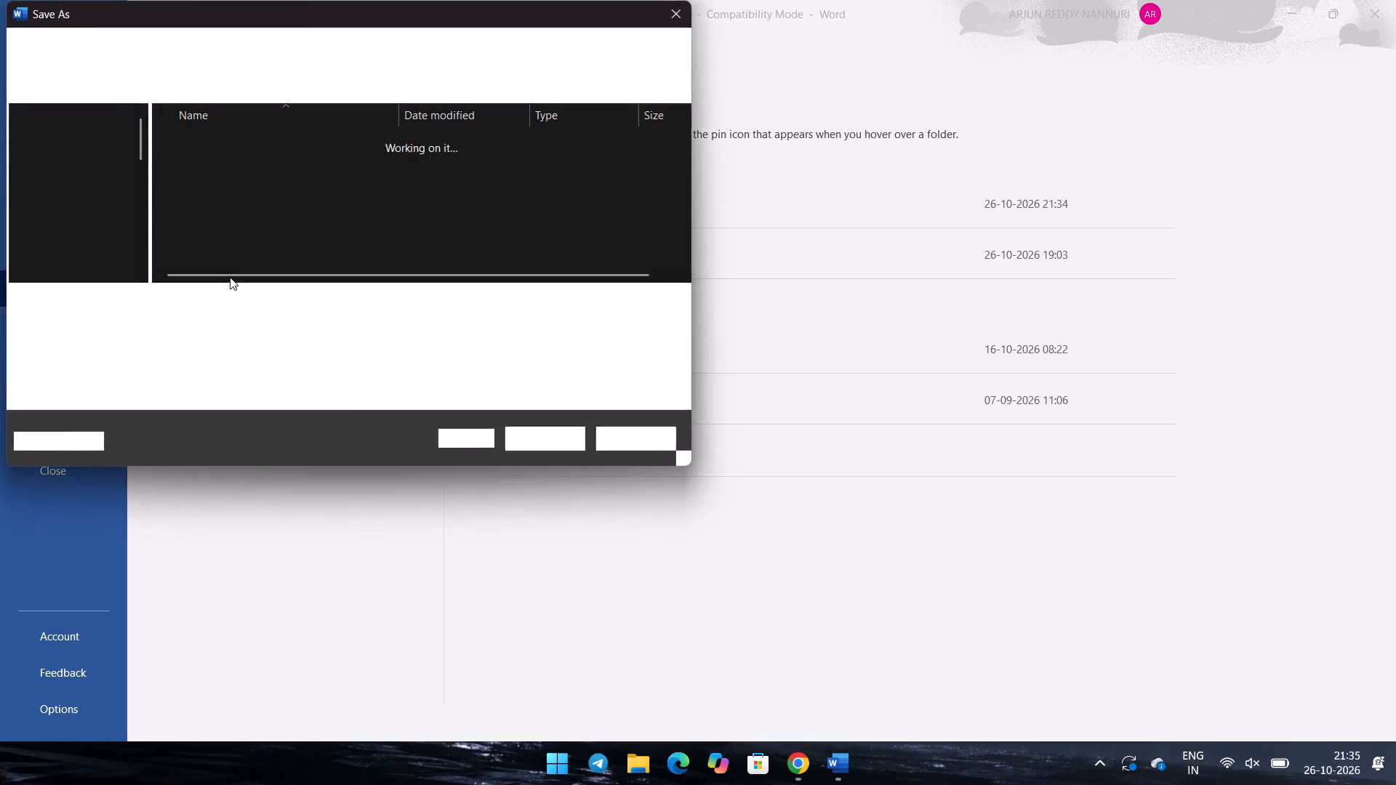
{"action": "left_click", "coordinate": [91, 180]}
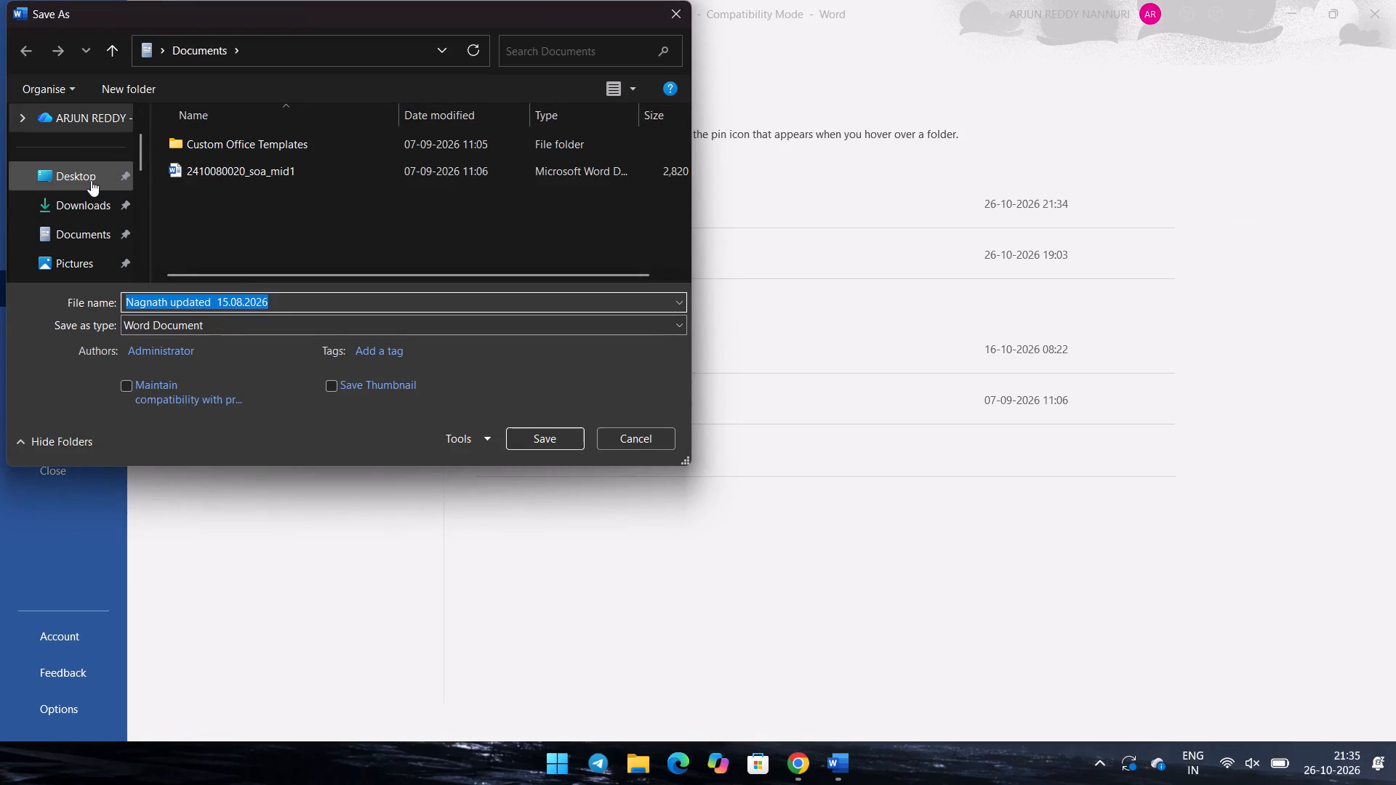
{"action": "left_click", "coordinate": [270, 304]}
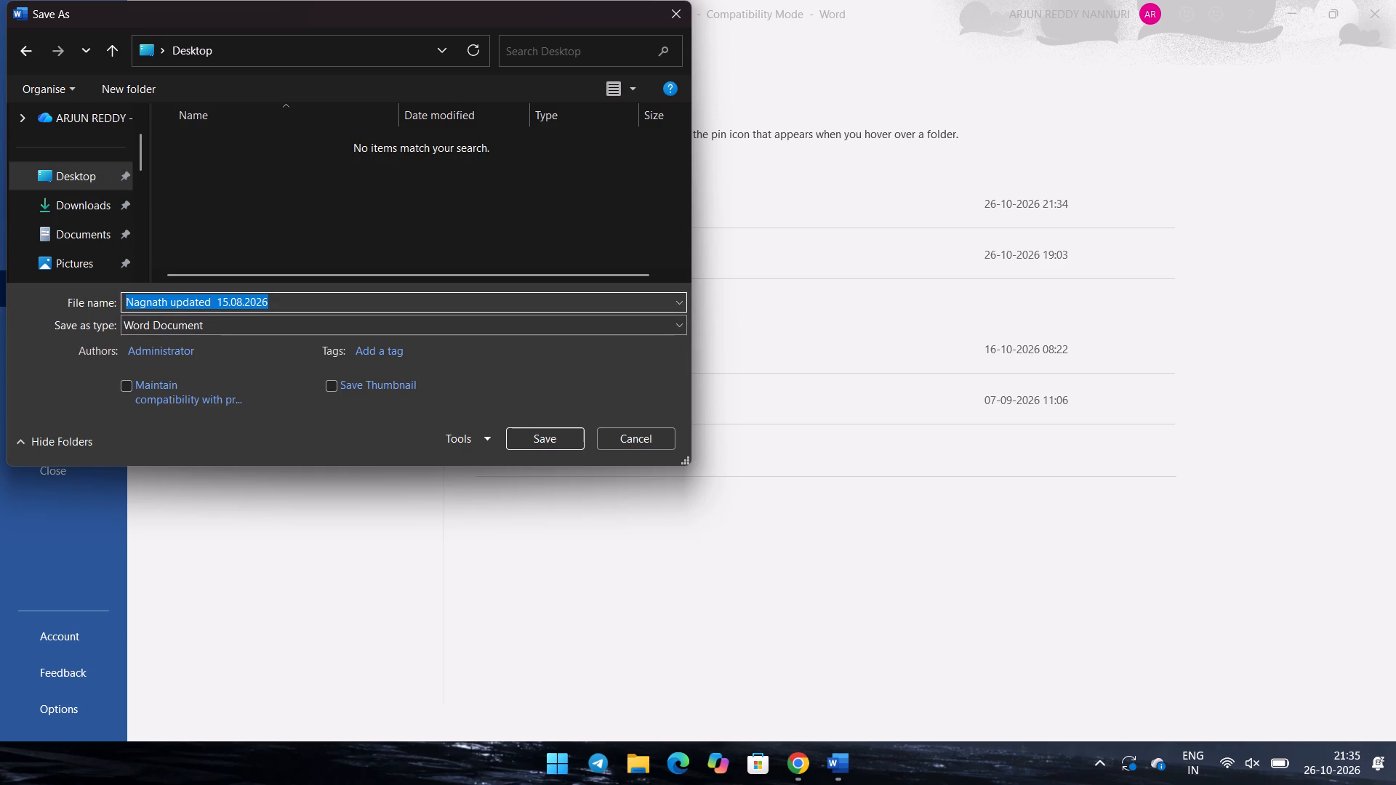
{"action": "key", "text": "BackSpace"}
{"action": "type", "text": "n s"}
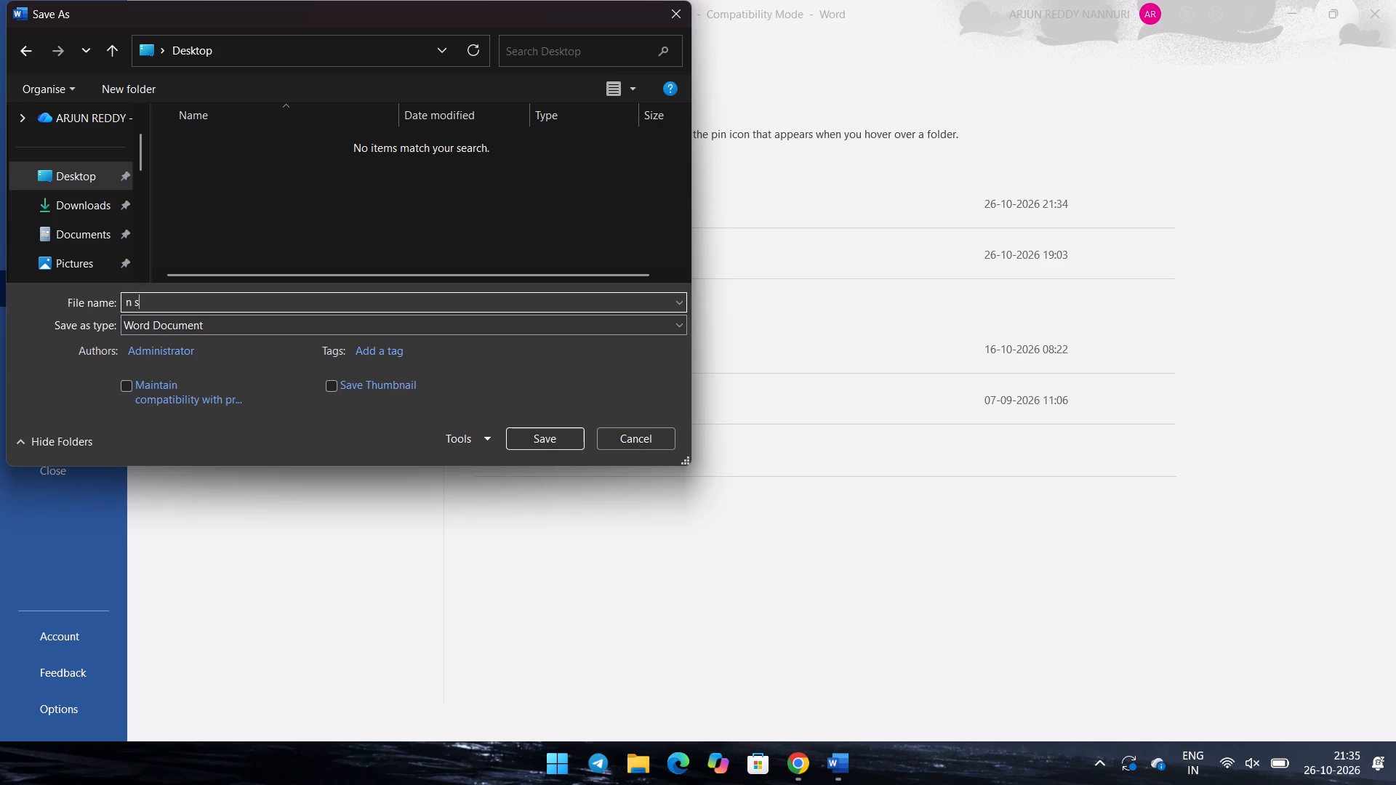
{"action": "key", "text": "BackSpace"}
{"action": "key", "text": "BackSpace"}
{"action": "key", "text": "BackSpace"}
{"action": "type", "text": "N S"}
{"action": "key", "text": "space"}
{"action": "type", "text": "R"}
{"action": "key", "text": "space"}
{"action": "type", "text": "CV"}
{"action": "left_click", "coordinate": [63, 177]}
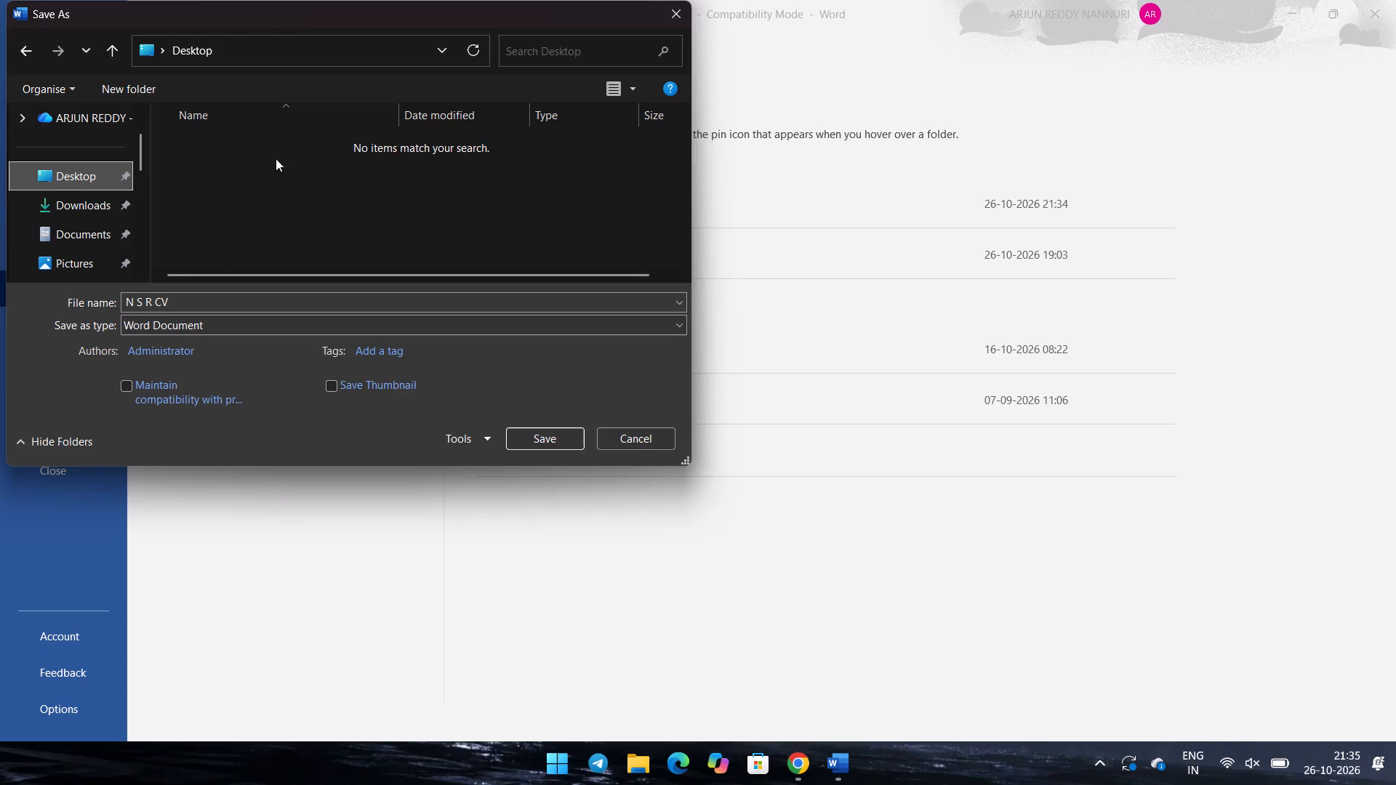
{"action": "left_click", "coordinate": [540, 432]}
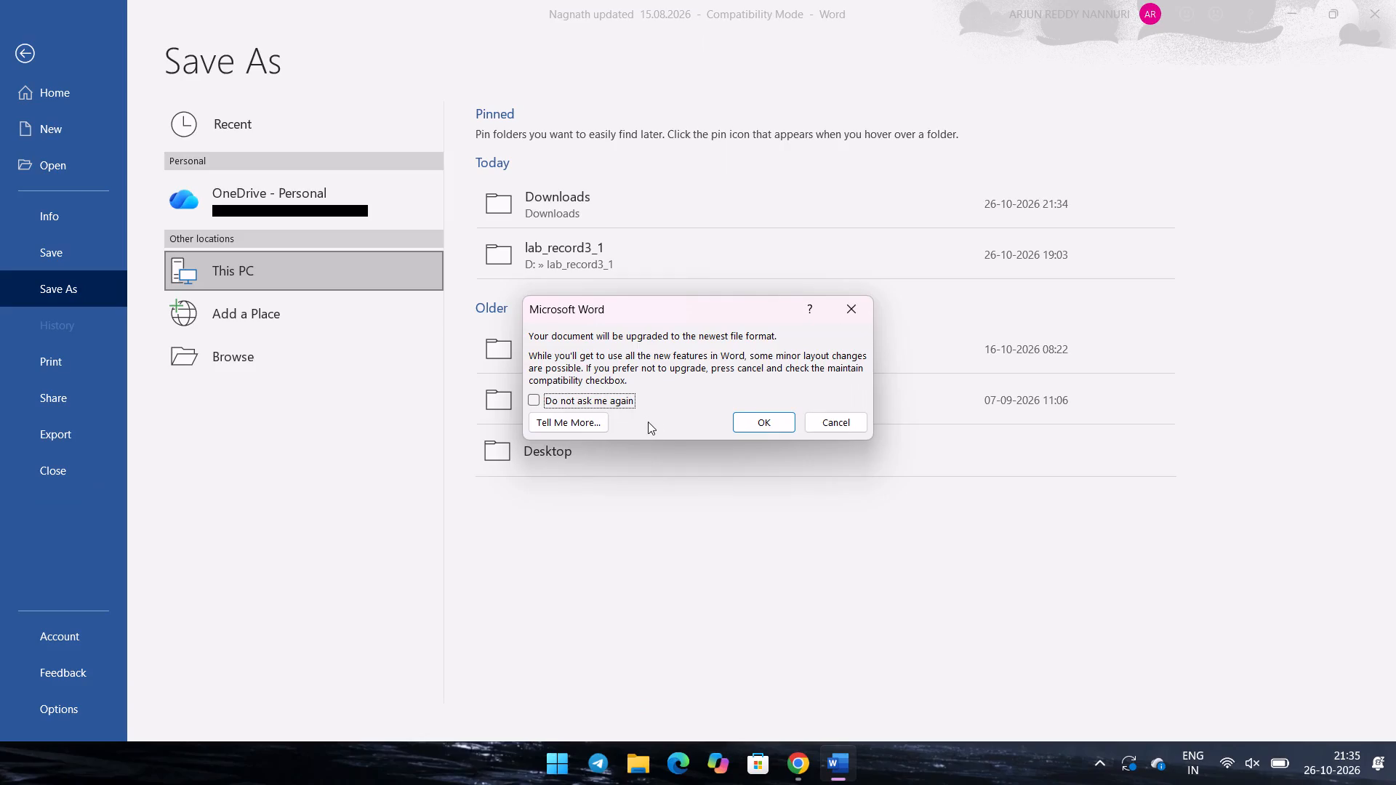
{"action": "left_click", "coordinate": [537, 404]}
{"action": "left_click", "coordinate": [537, 404]}
{"action": "left_click", "coordinate": [537, 404]}
{"action": "left_click", "coordinate": [758, 417]}
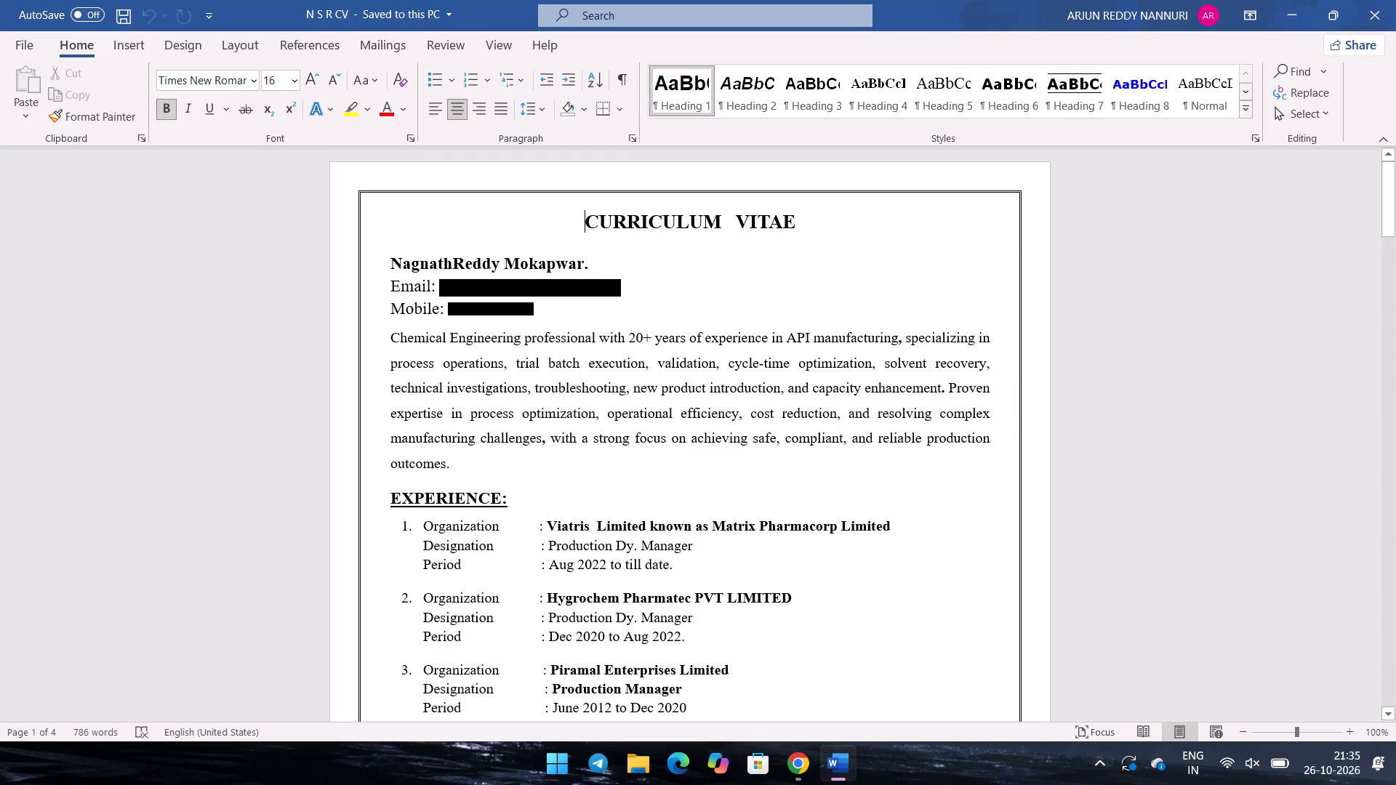
Replace the candidate's name beneath the CURRICULUM VITAE heading with the new candidate's name.
{"action": "left_click", "coordinate": [582, 265]}
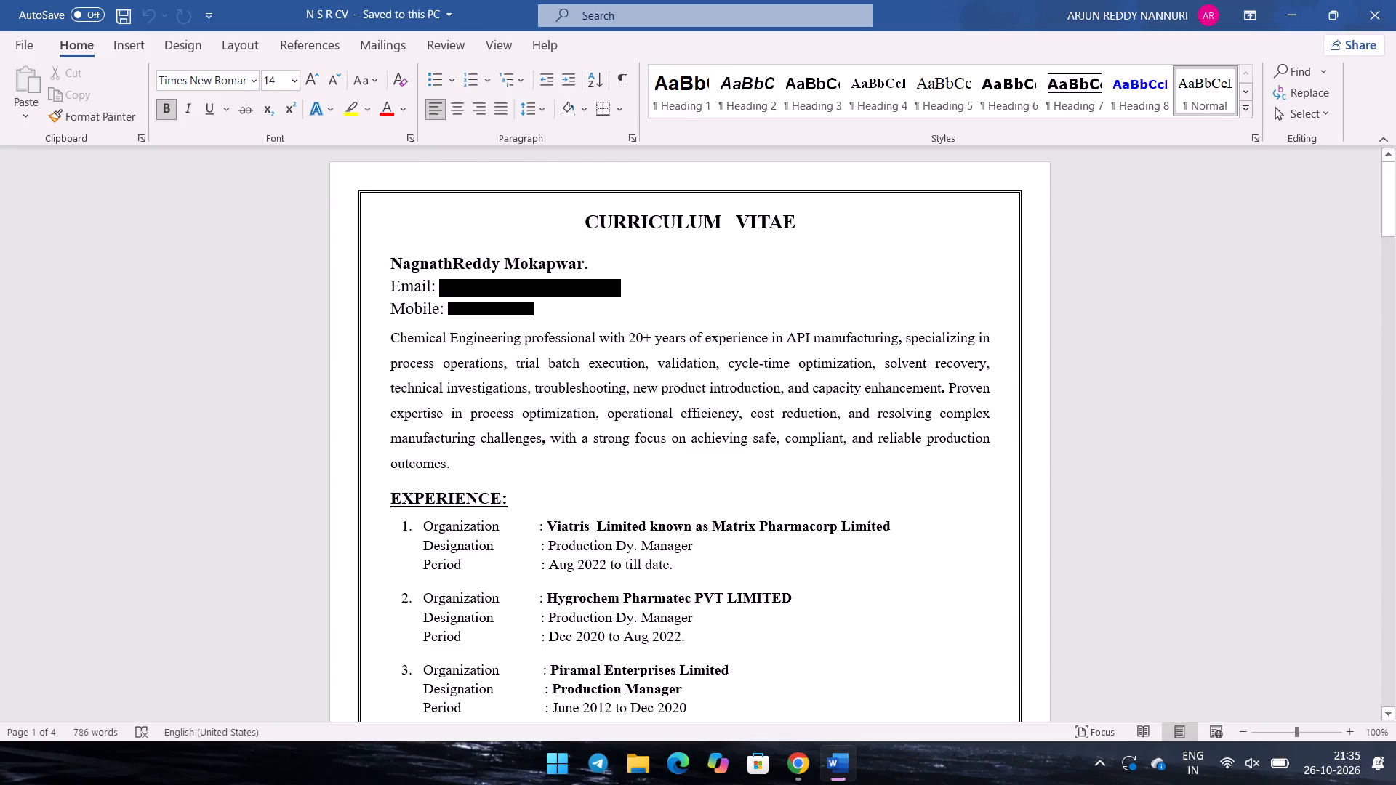
{"action": "key", "text": "BackSpace"}
{"action": "key", "text": "BackSpace"}
{"action": "key", "text": "BackSpace"}
{"action": "key", "text": "BackSpace"}
{"action": "key", "text": "BackSpace"}
{"action": "key", "text": "BackSpace"}
{"action": "key", "text": "BackSpace"}
{"action": "key", "text": "BackSpace"}
{"action": "key", "text": "BackSpace"}
{"action": "key", "text": "BackSpace"}
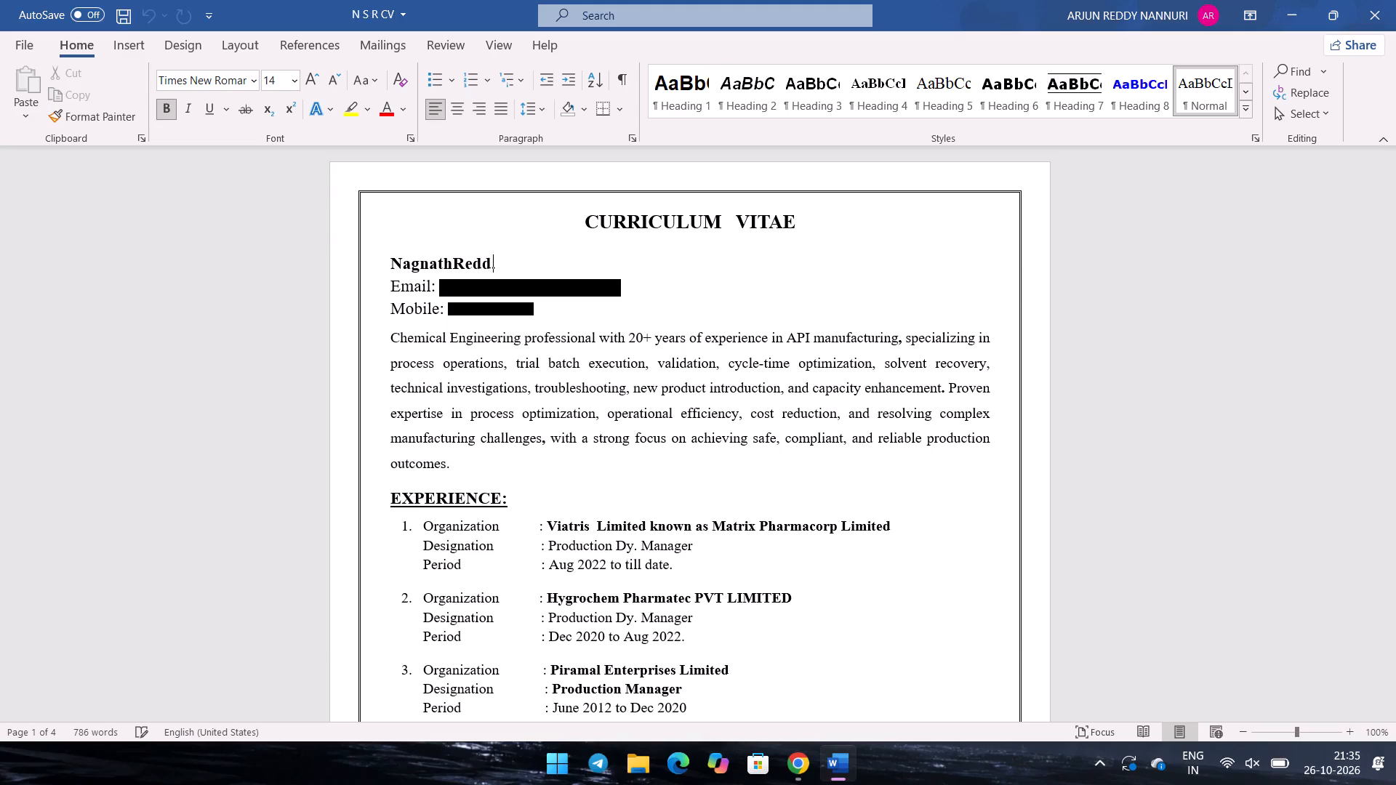
{"action": "key", "text": "BackSpace"}
{"action": "key", "text": "BackSpace"}
{"action": "key", "text": "BackSpace"}
{"action": "key", "text": "BackSpace"}
{"action": "key", "text": "BackSpace"}
{"action": "key", "text": "BackSpace"}
{"action": "key", "text": "BackSpace"}
{"action": "key", "text": "BackSpace"}
{"action": "key", "text": "BackSpace"}
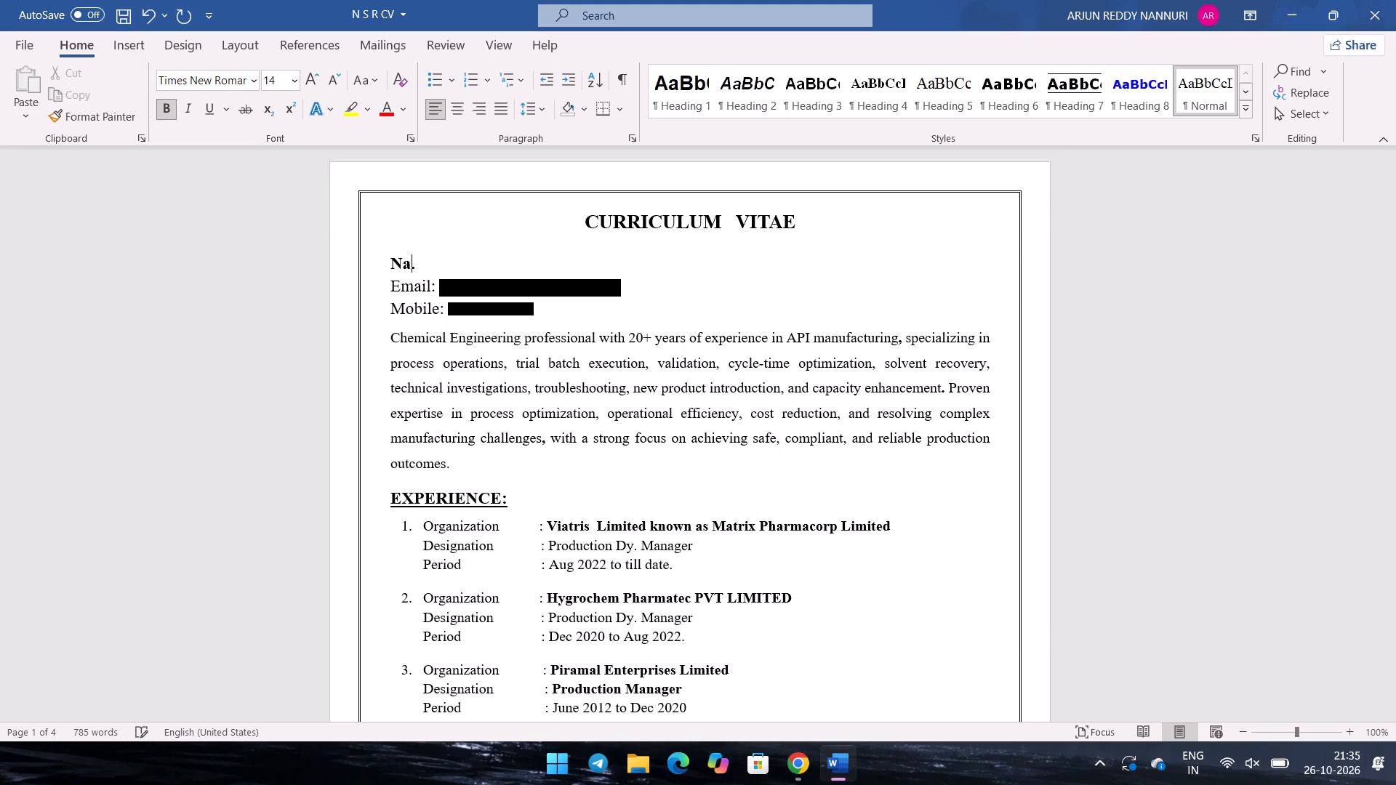
{"action": "key", "text": "BackSpace"}
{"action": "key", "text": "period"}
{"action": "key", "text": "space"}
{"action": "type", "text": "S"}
Finish entering the candidate's name beneath the CURRICULUM VITAE heading and delete the period after it.
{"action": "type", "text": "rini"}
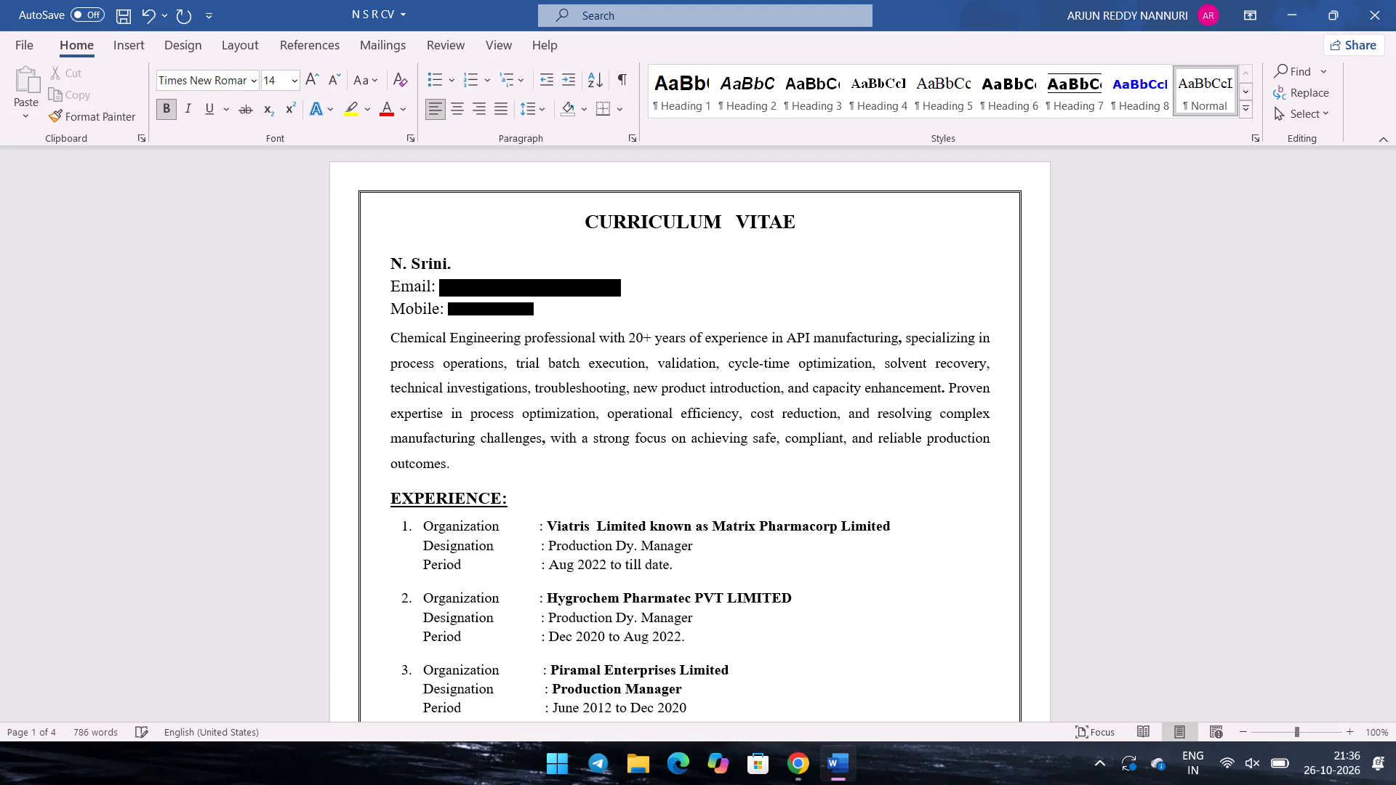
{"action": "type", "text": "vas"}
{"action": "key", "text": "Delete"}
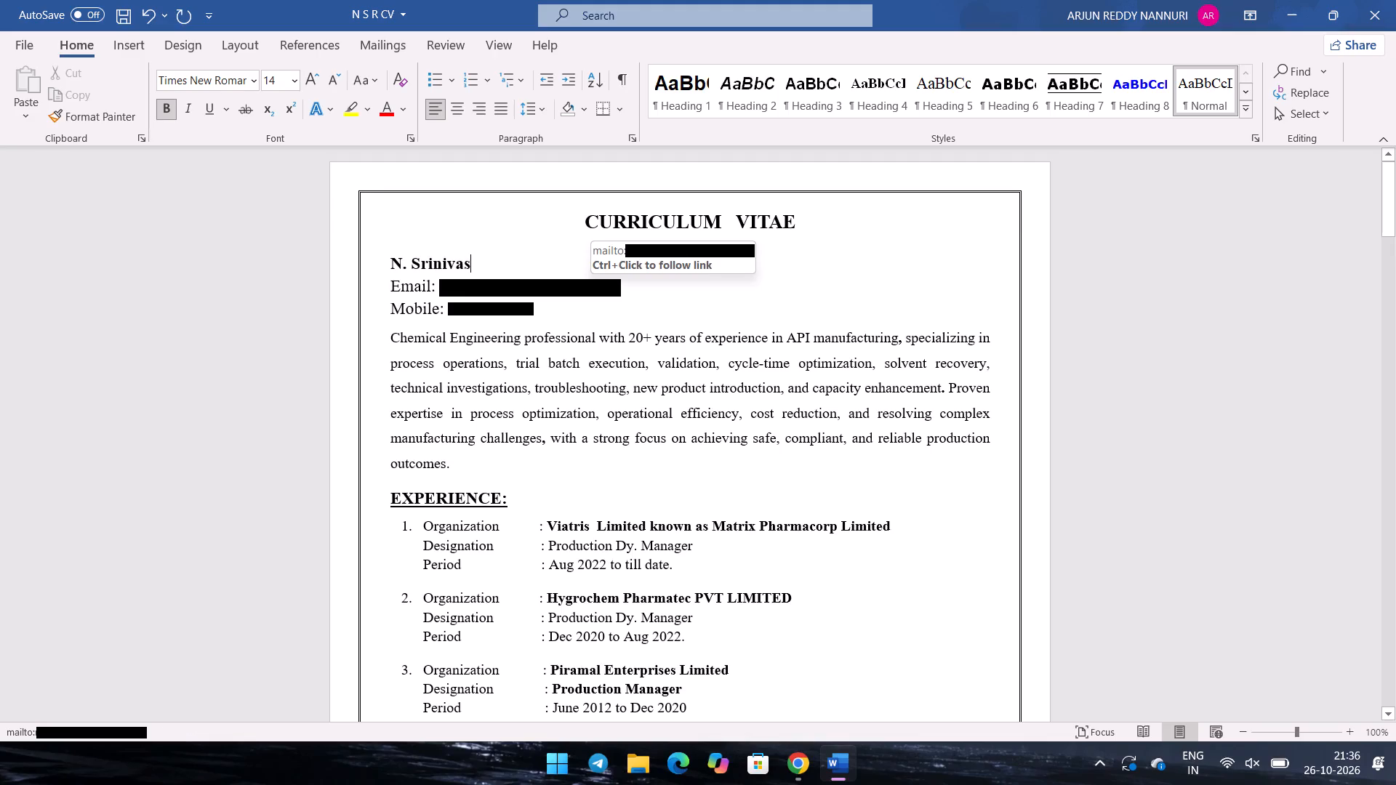
Edit the address on the Email line, changing its mail provider to Yahoo and its ending to .in.
{"action": "left_click", "coordinate": [584, 286]}
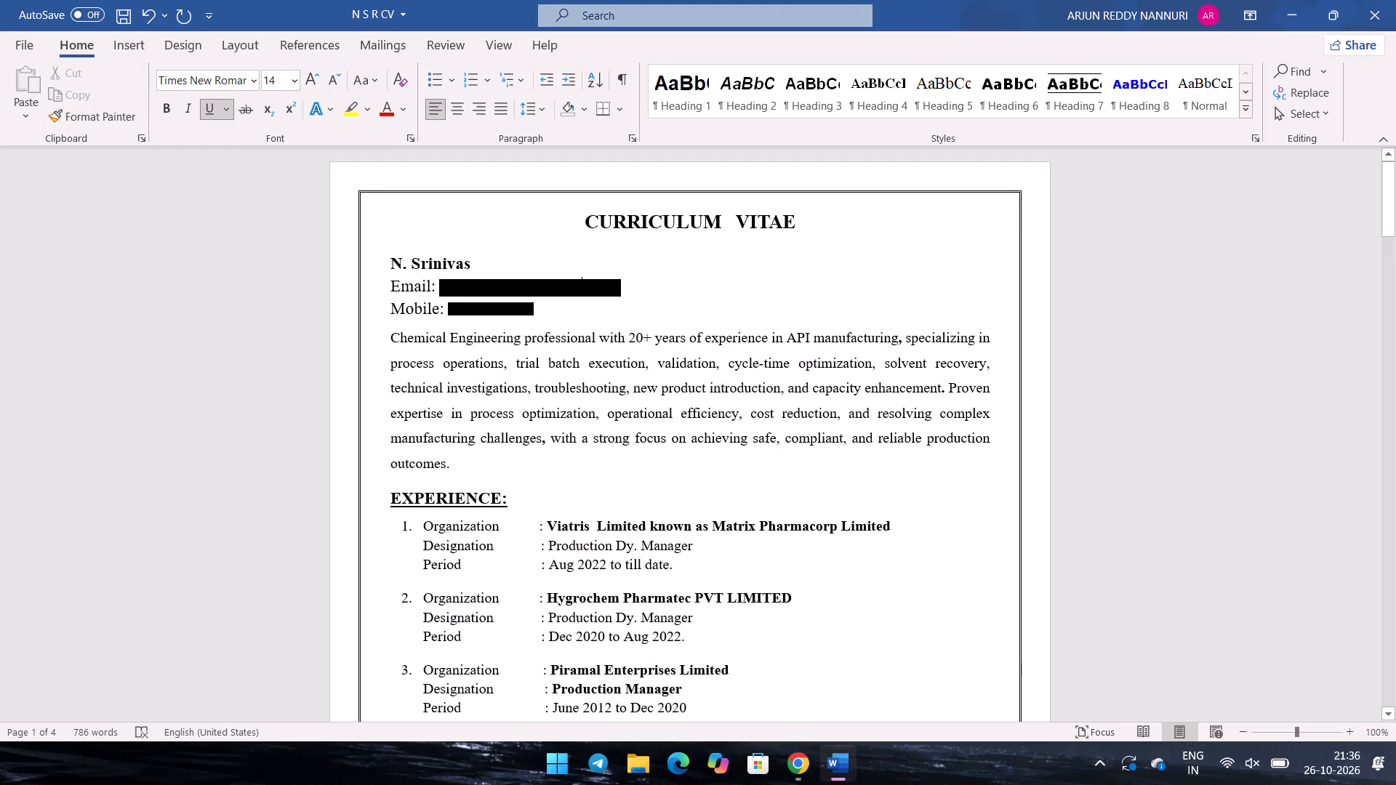
{"action": "key", "text": "Right"}
{"action": "key", "text": "BackSpace"}
{"action": "key", "text": "BackSpace"}
{"action": "key", "text": "BackSpace"}
{"action": "key", "text": "BackSpace"}
{"action": "key", "text": "BackSpace"}
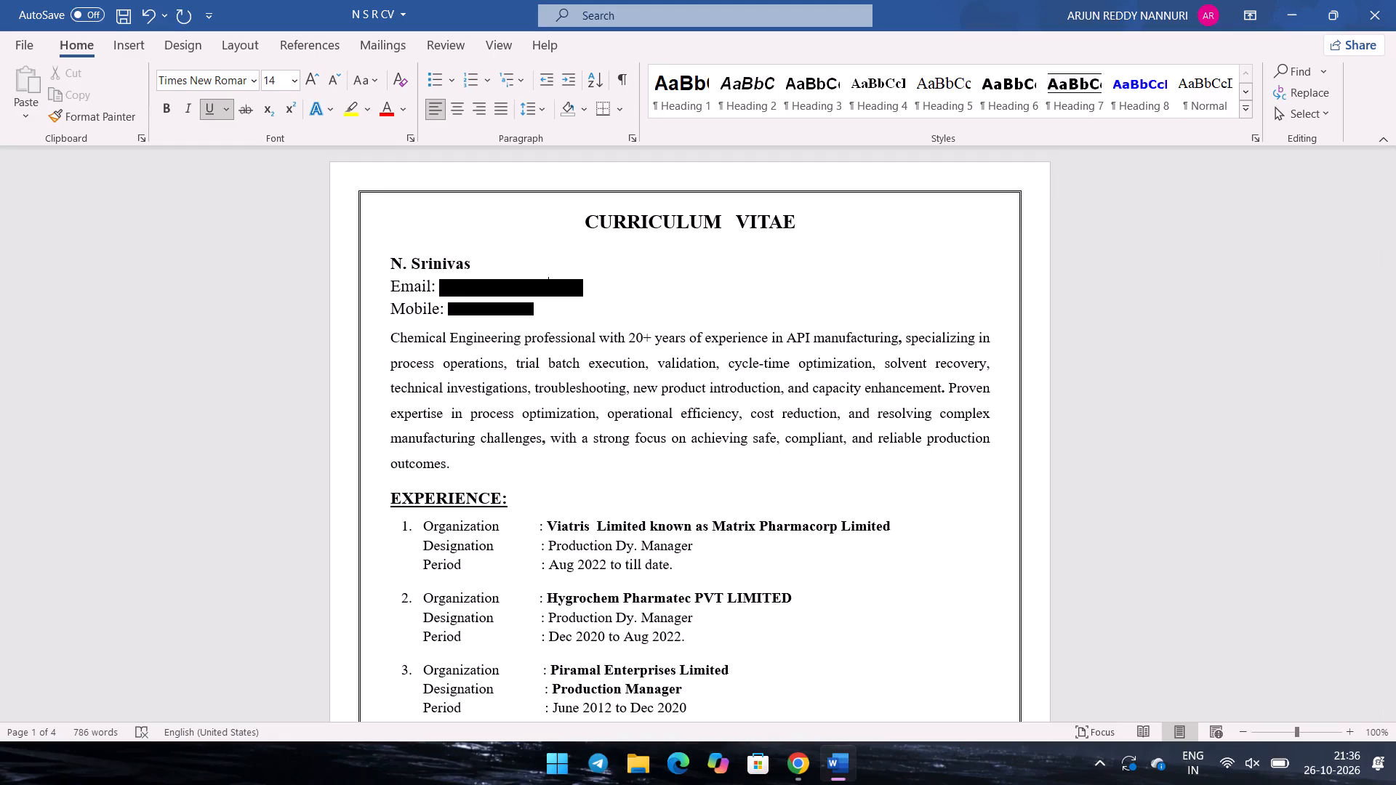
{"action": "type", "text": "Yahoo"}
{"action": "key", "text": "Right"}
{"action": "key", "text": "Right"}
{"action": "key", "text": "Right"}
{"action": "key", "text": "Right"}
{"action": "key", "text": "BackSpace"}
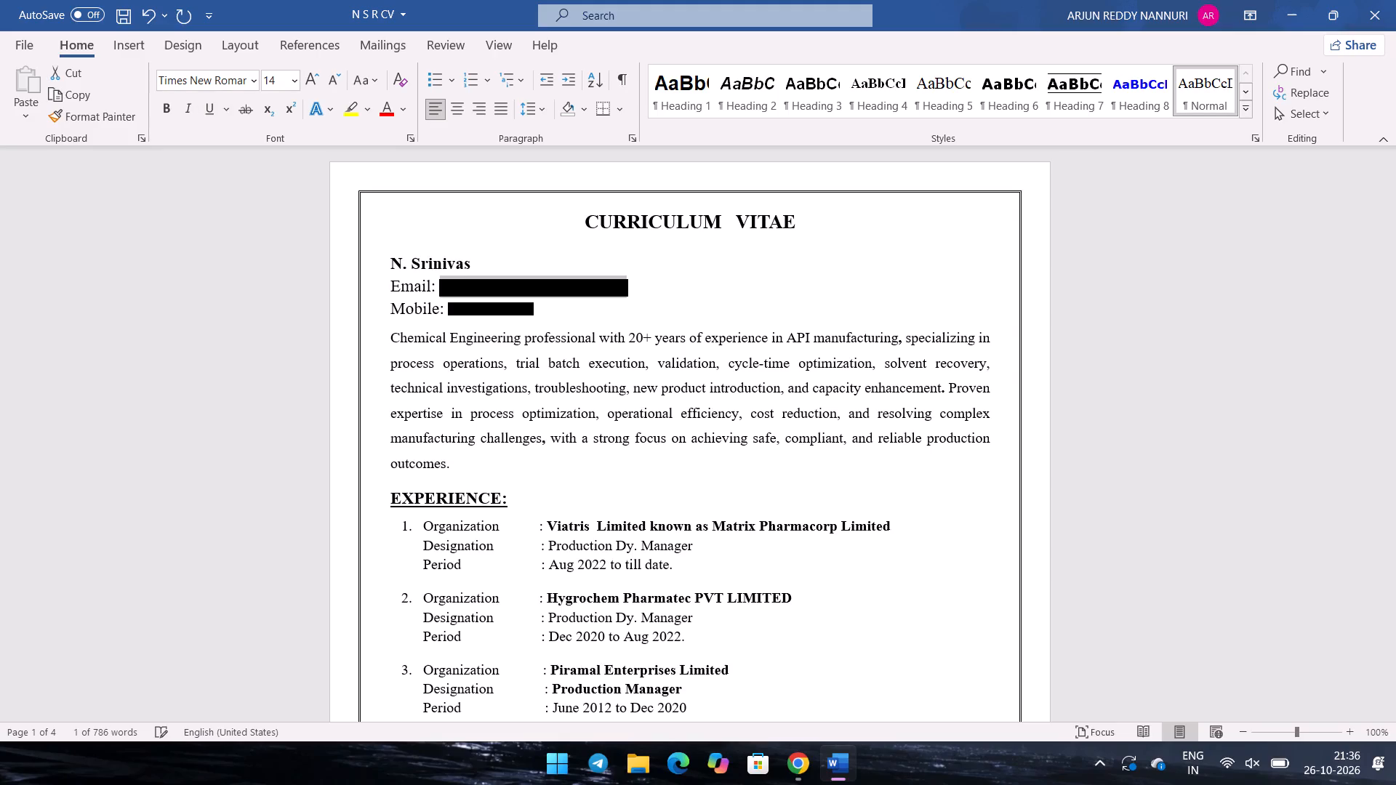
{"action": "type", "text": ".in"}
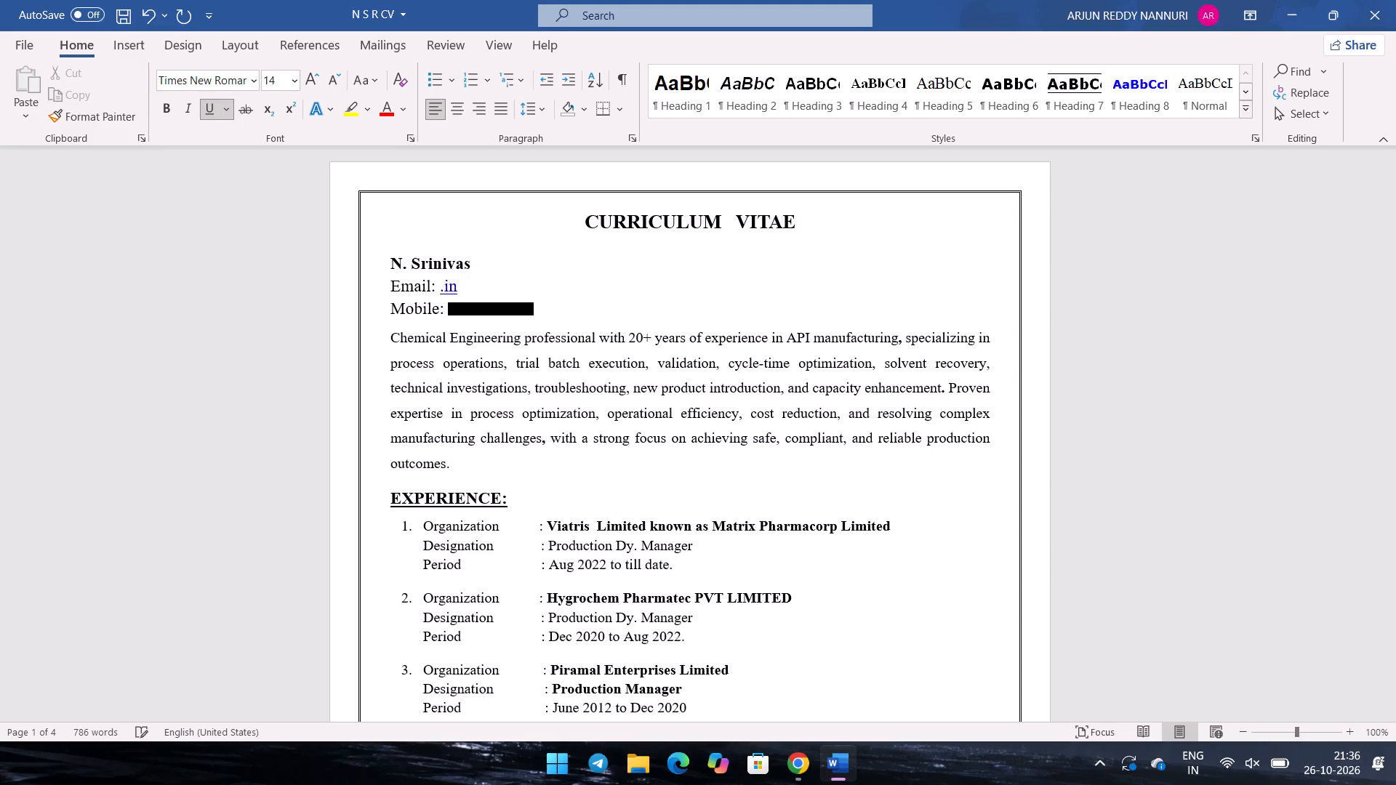
Undo the last deletion in the email address on the Email line.
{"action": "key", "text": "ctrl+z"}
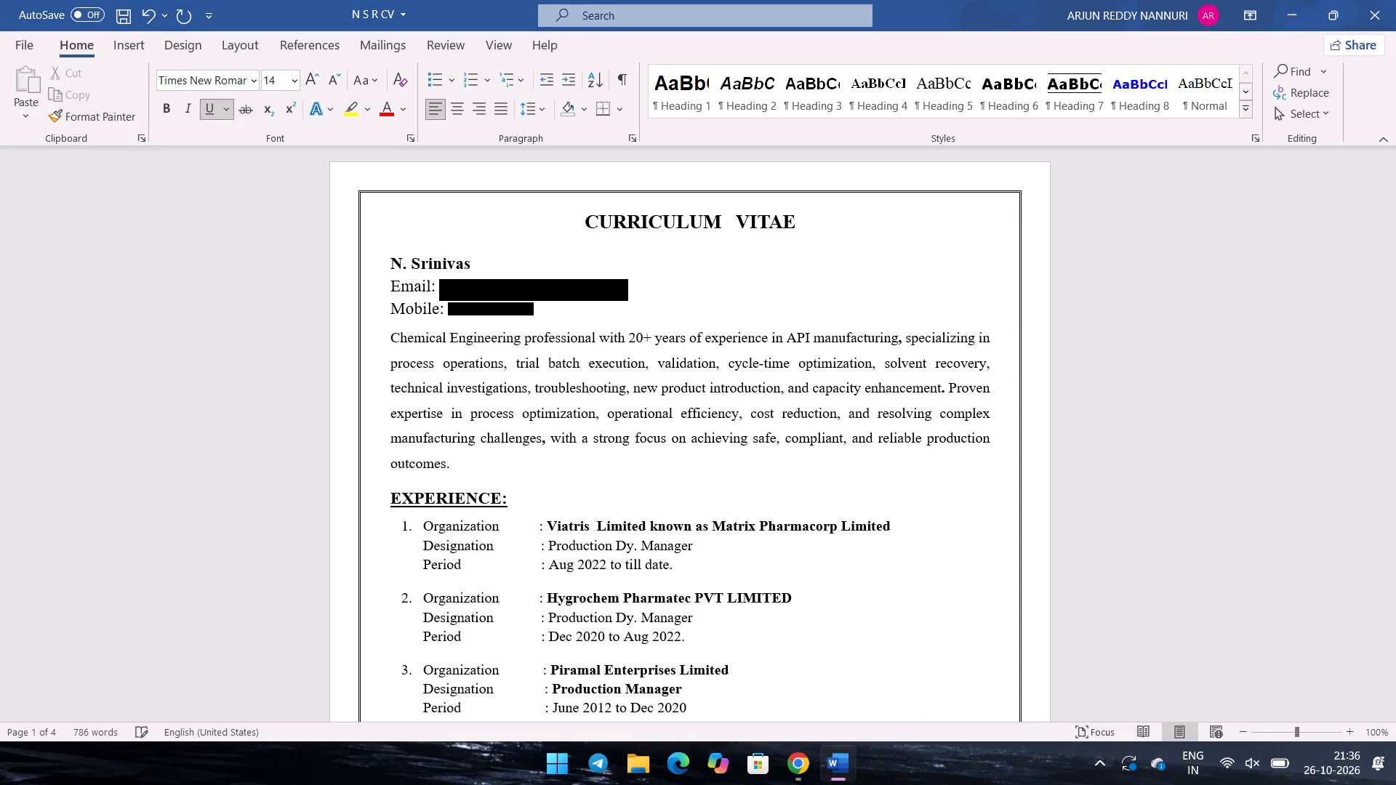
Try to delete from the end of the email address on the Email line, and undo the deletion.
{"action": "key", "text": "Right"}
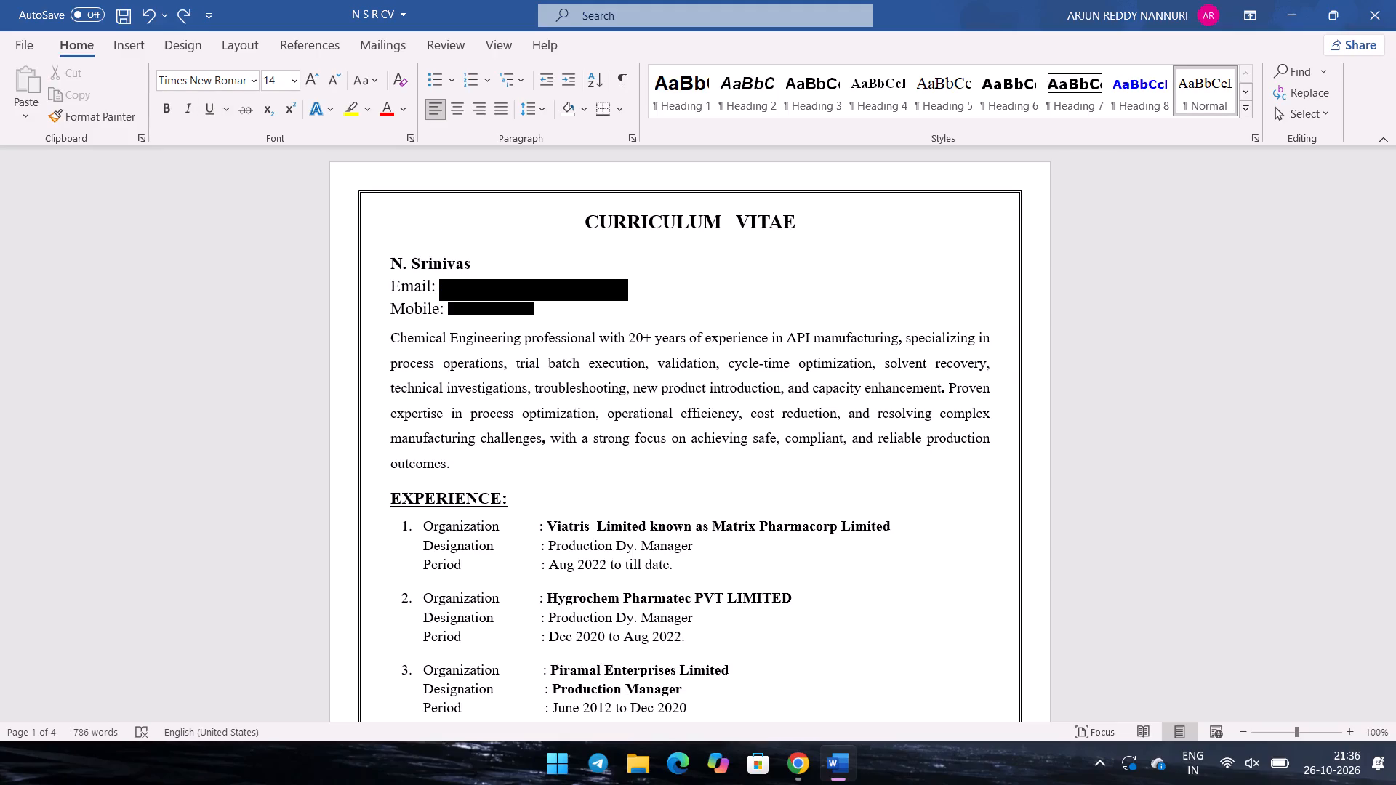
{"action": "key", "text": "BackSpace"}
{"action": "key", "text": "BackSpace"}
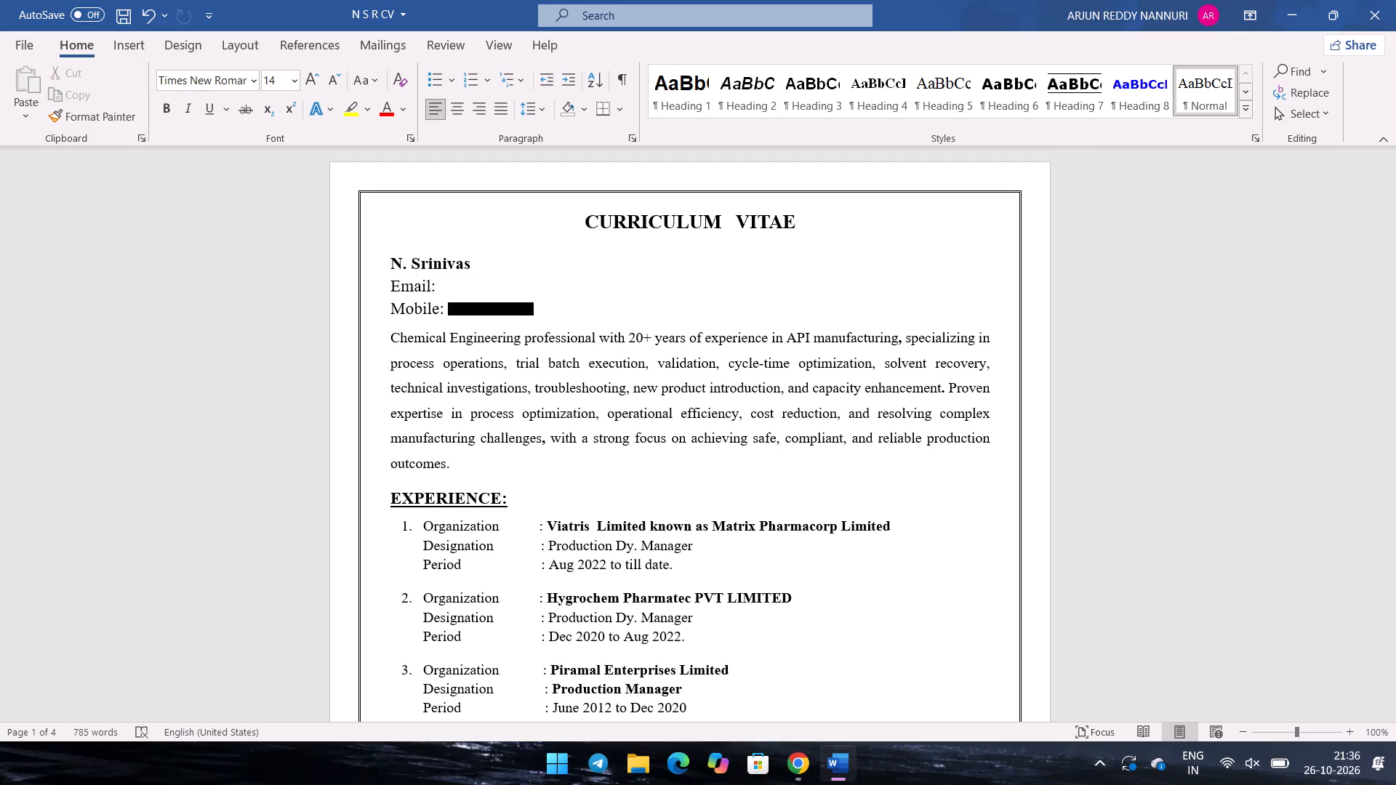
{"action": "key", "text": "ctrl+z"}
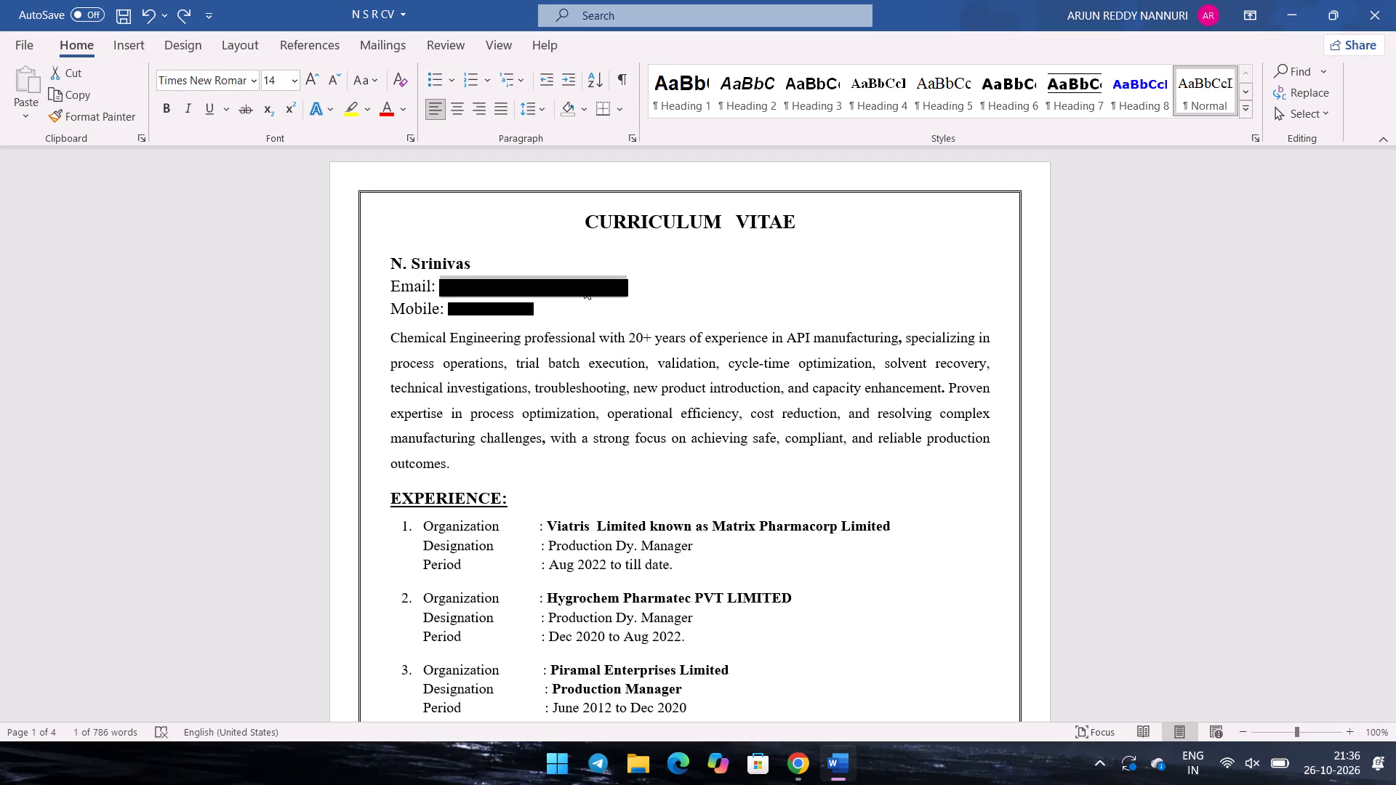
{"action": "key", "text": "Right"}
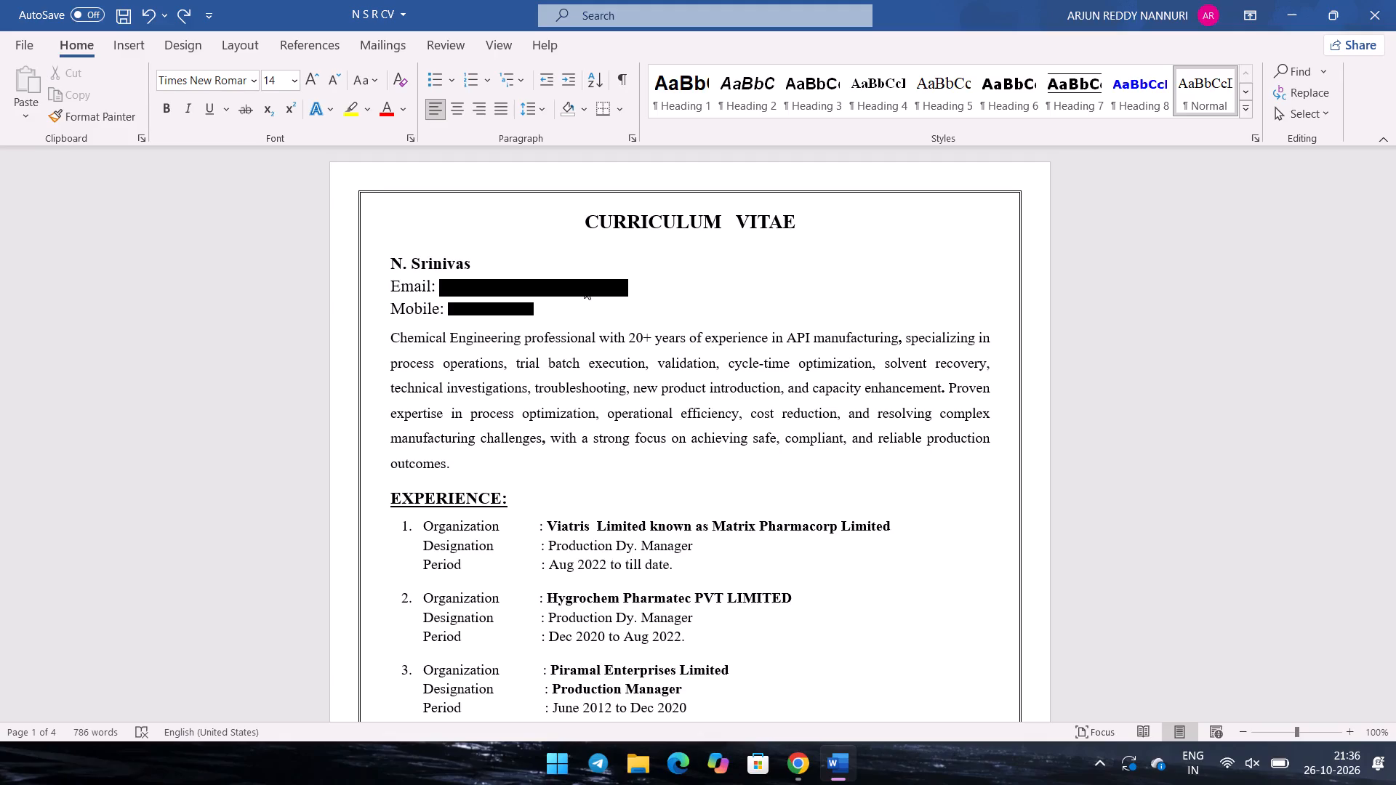
Edit the domain part of the email address on the Email line by entering .in.
{"action": "left_click", "coordinate": [614, 286]}
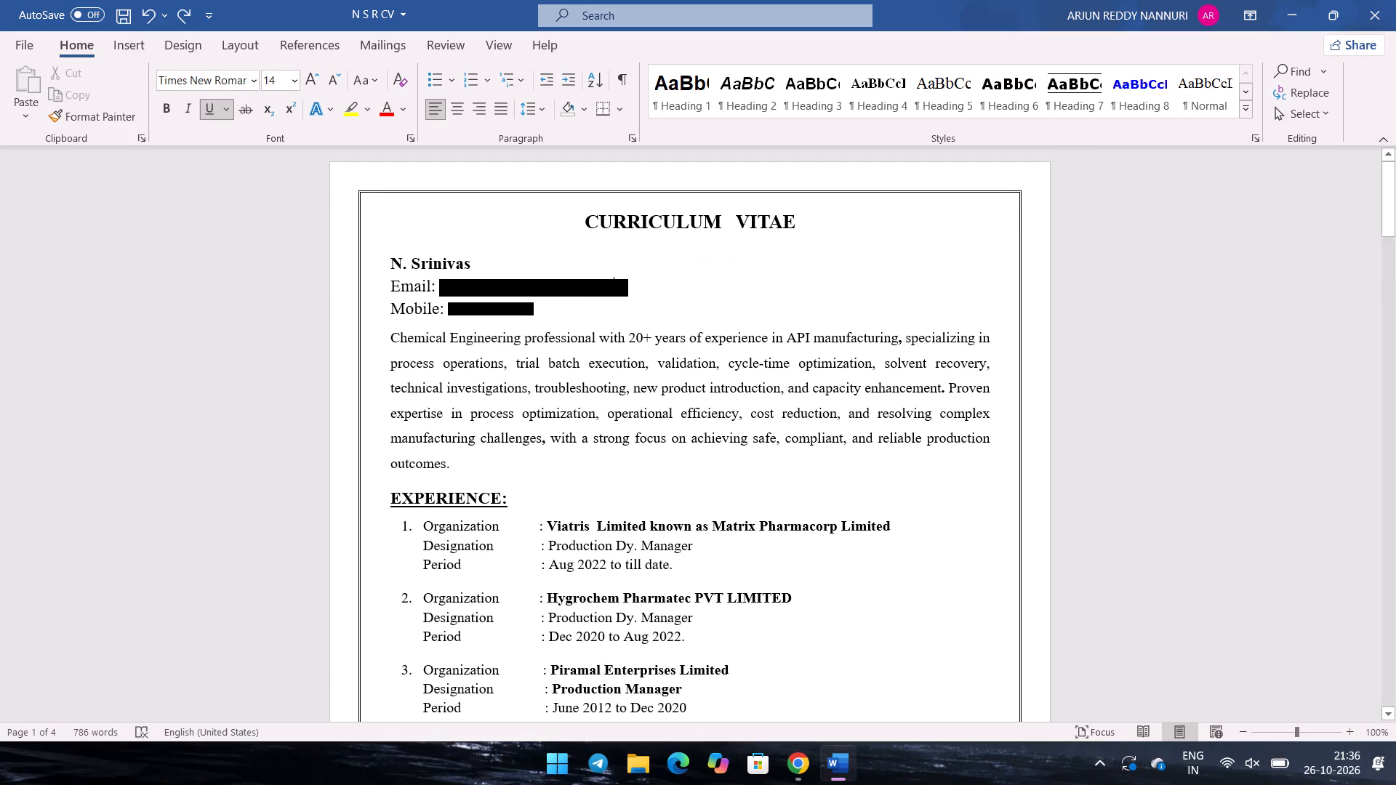
{"action": "key", "text": "Delete"}
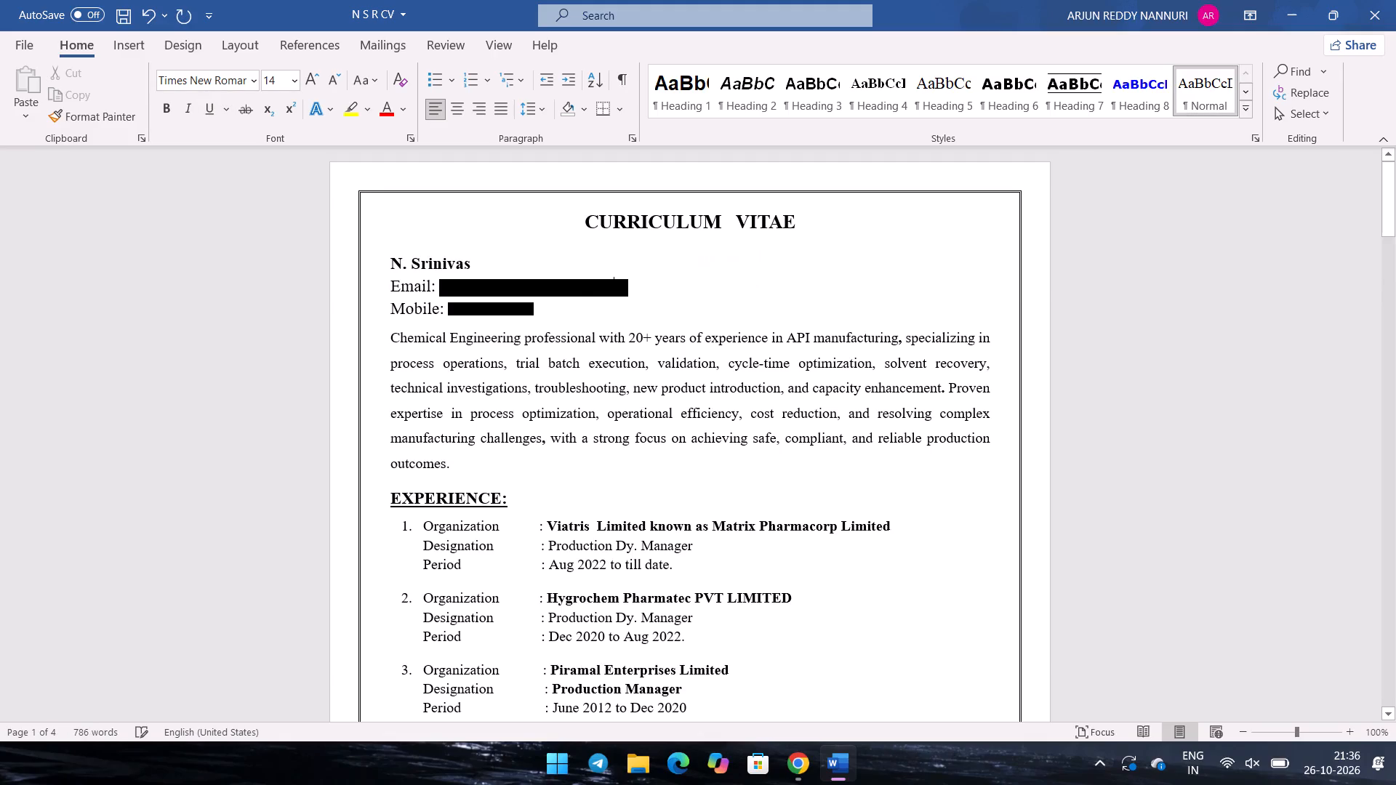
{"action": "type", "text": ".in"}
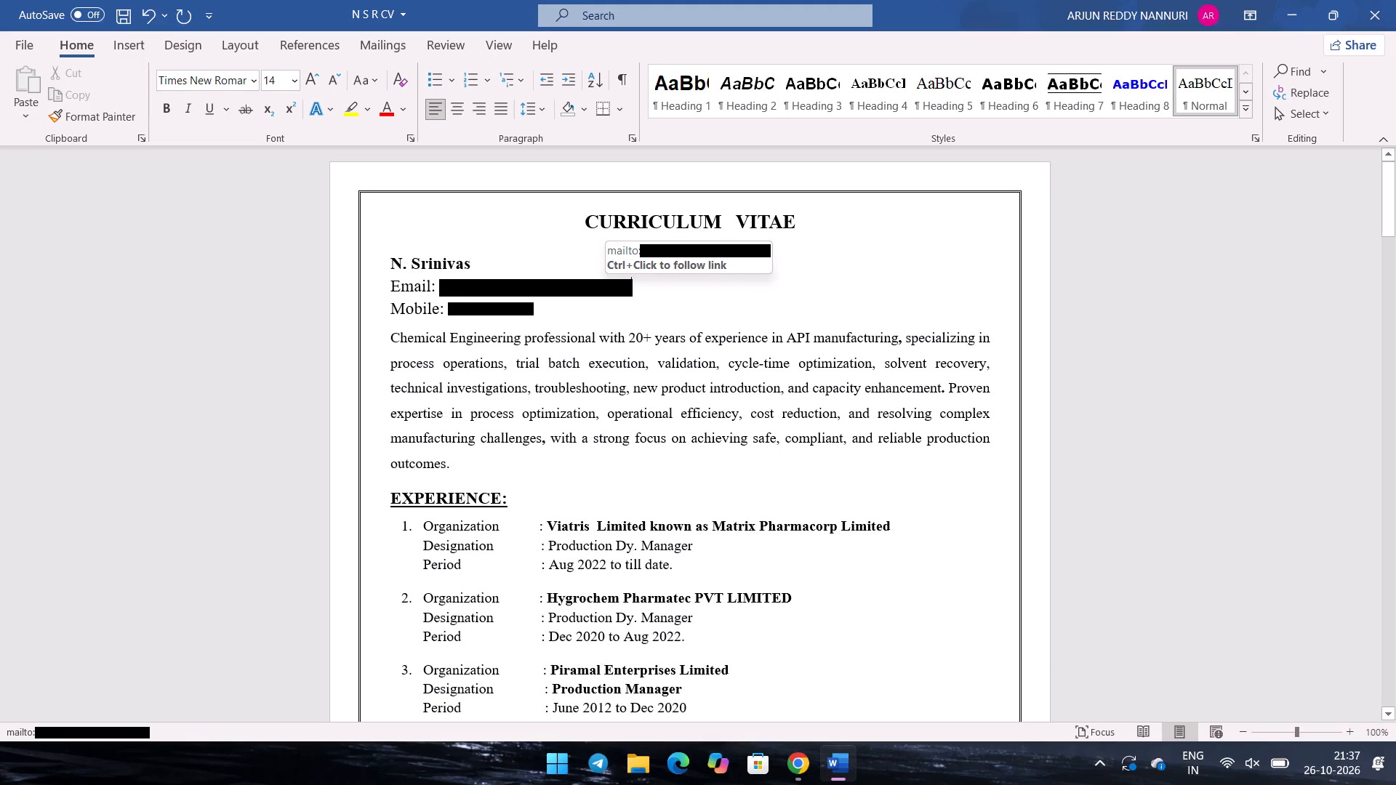
Replace the user-name part of the email address on the Email line with the new candidate's user name.
{"action": "left_click", "coordinate": [529, 285]}
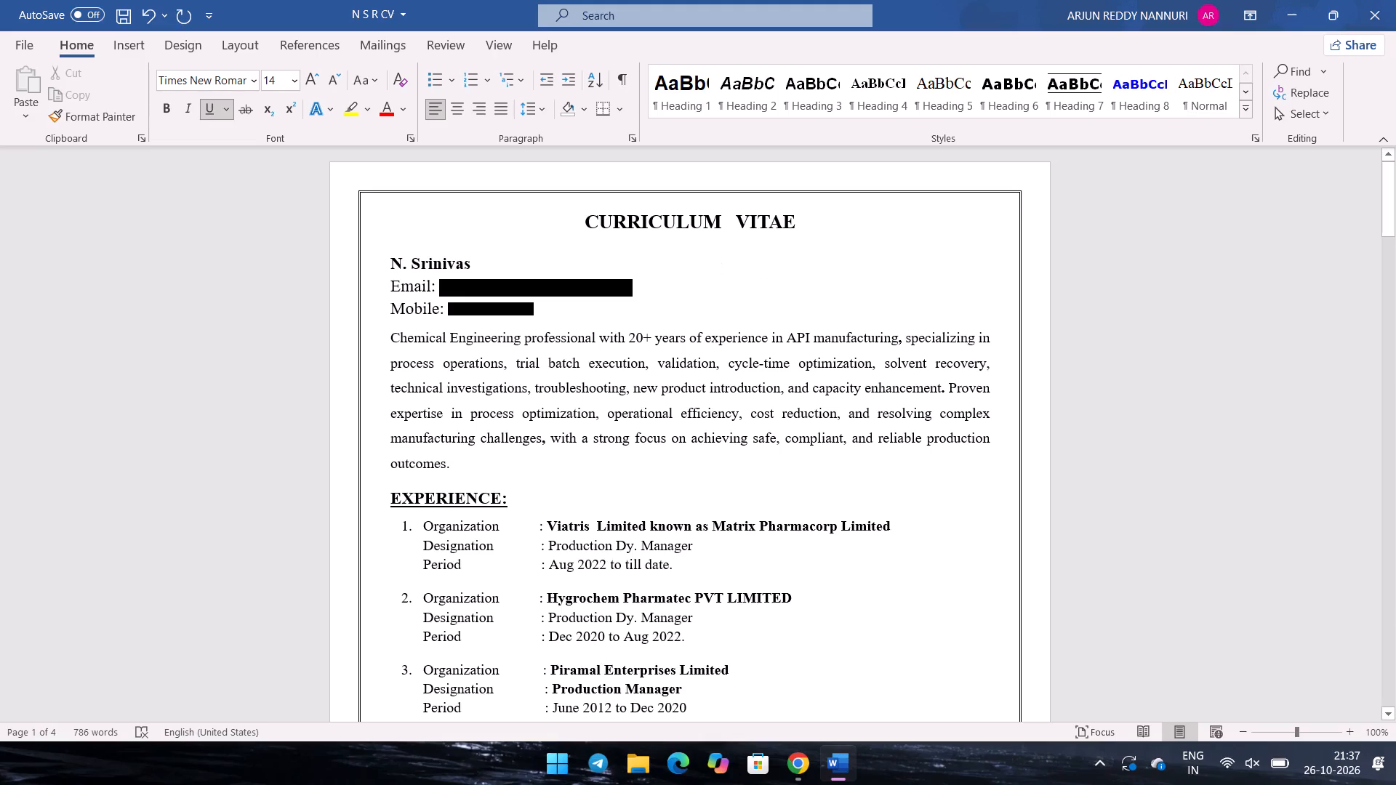
{"action": "key", "text": "BackSpace"}
{"action": "key", "text": "BackSpace"}
{"action": "key", "text": "BackSpace"}
{"action": "key", "text": "BackSpace"}
{"action": "key", "text": "BackSpace"}
{"action": "key", "text": "BackSpace"}
{"action": "key", "text": "BackSpace"}
{"action": "key", "text": "BackSpace"}
{"action": "key", "text": "BackSpace"}
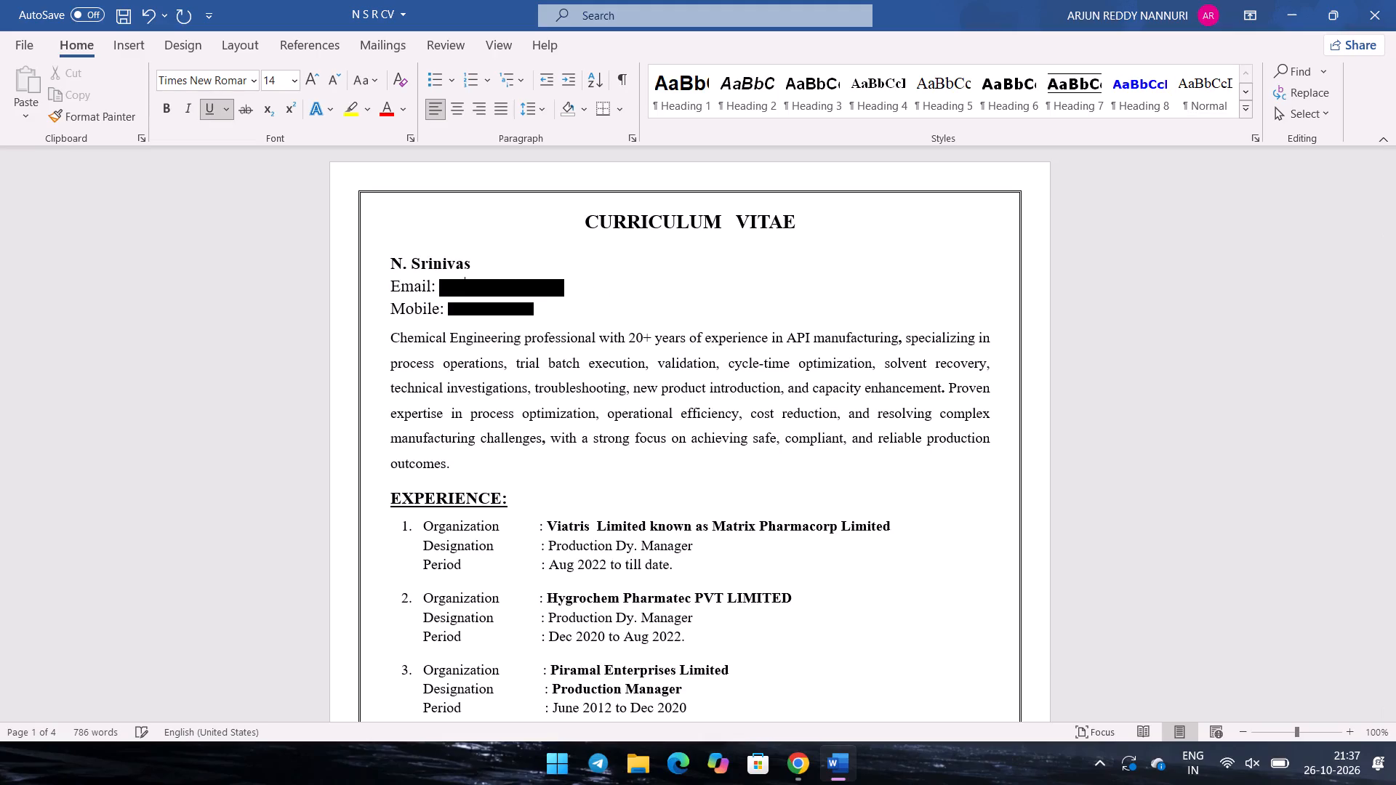
{"action": "key", "text": "BackSpace"}
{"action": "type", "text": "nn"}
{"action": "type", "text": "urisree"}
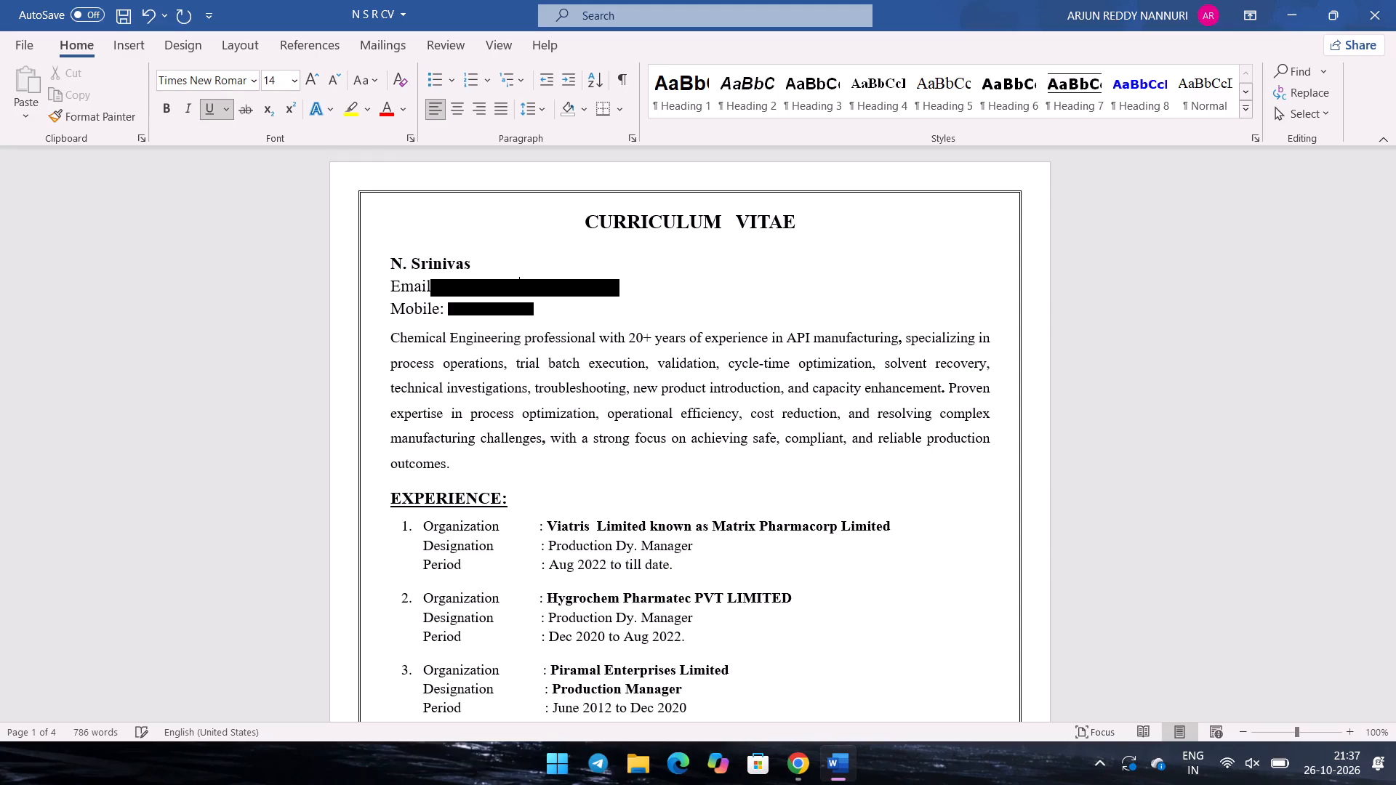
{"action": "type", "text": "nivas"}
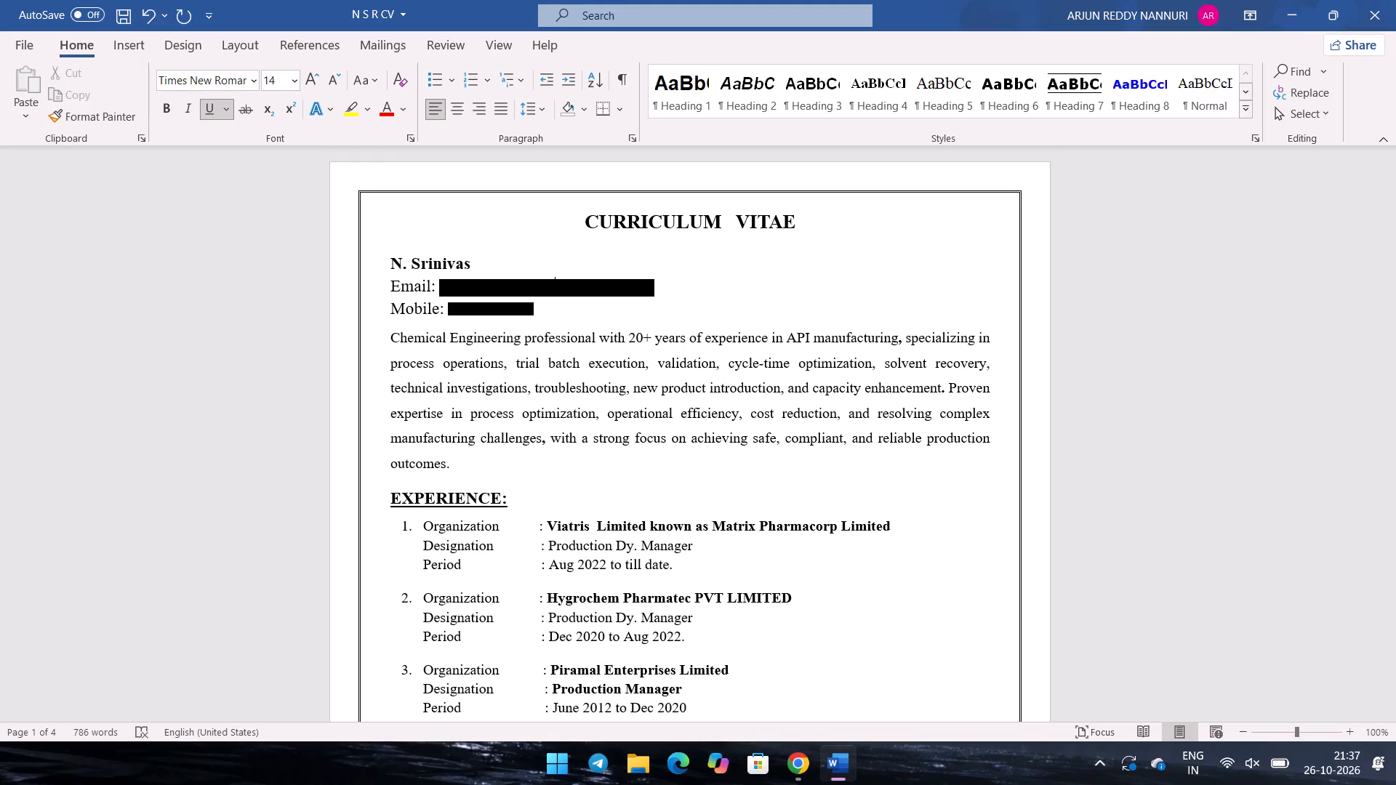
Remove the underline from the whole email address on the Email line.
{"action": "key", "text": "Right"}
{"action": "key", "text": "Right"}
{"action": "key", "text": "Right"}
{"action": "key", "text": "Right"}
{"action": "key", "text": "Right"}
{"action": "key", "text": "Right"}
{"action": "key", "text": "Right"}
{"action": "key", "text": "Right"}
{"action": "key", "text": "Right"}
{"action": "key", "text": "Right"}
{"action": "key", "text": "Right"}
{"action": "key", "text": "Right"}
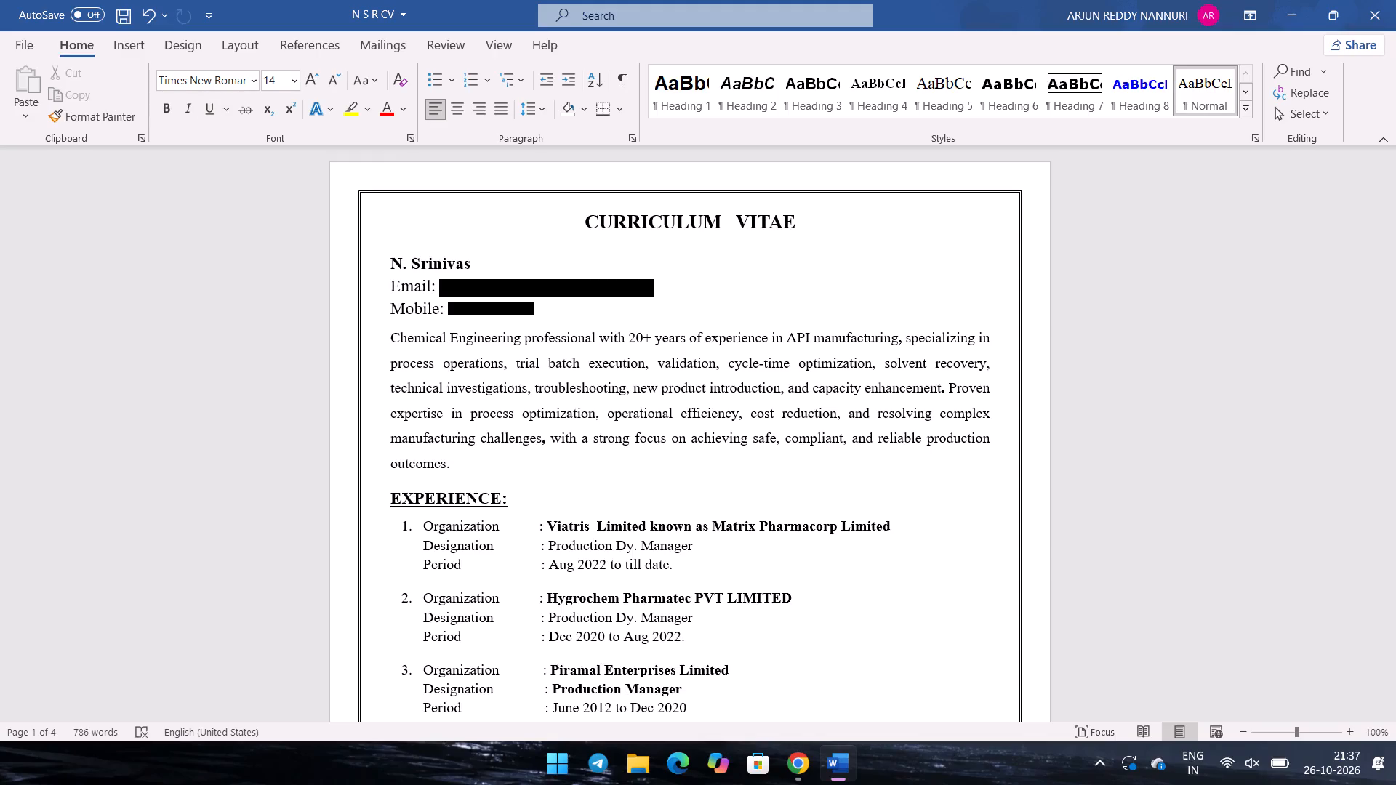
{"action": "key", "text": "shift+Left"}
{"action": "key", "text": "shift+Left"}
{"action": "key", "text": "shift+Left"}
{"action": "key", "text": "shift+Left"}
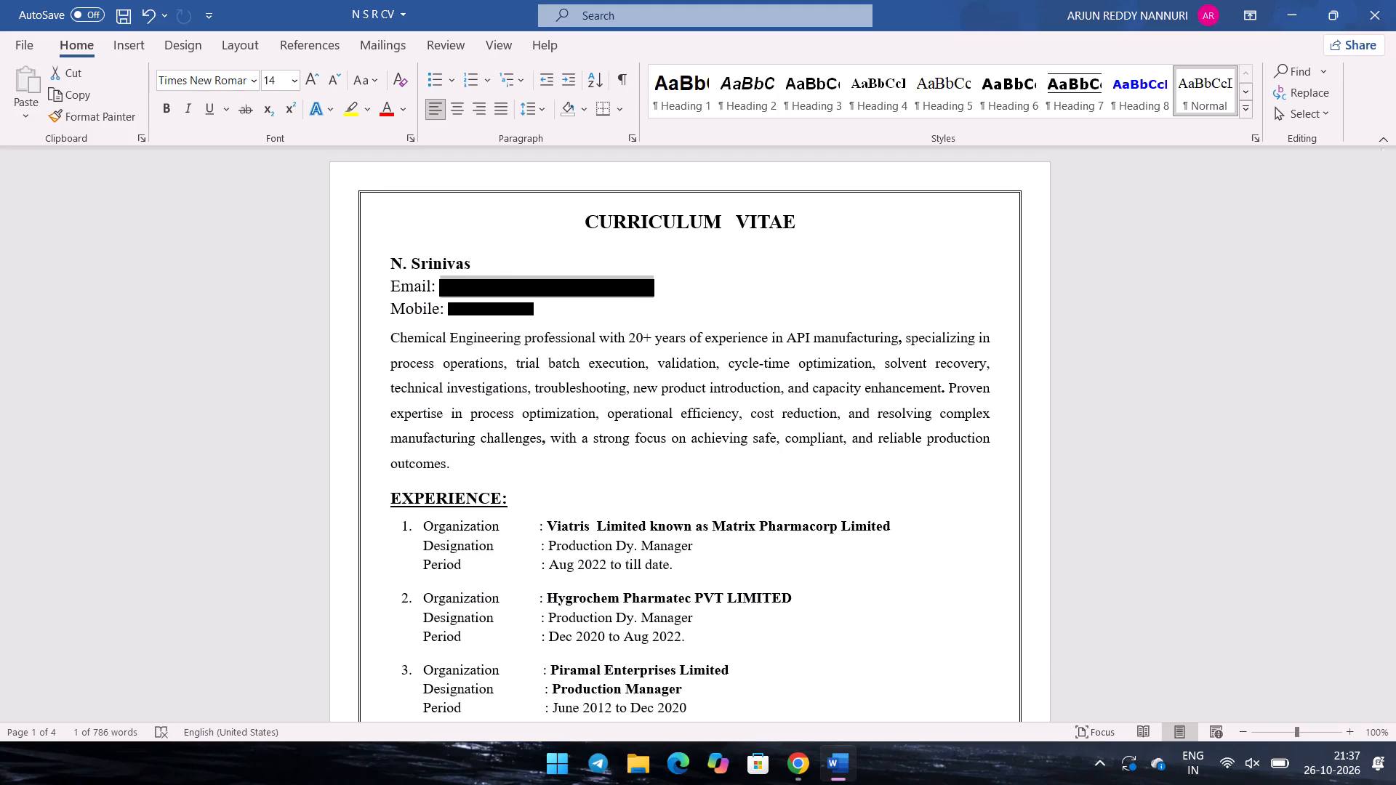
{"action": "left_click", "coordinate": [209, 103]}
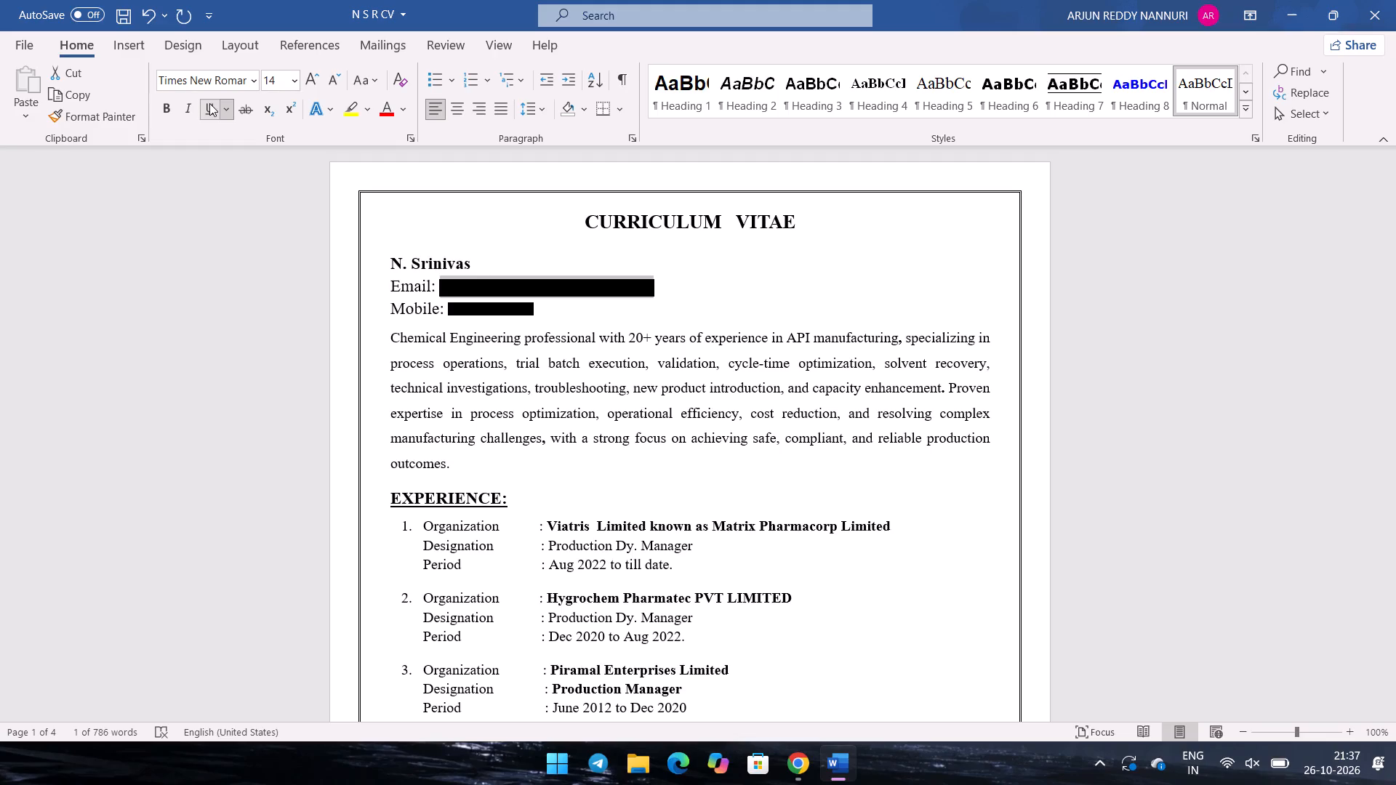
{"action": "left_click", "coordinate": [209, 103]}
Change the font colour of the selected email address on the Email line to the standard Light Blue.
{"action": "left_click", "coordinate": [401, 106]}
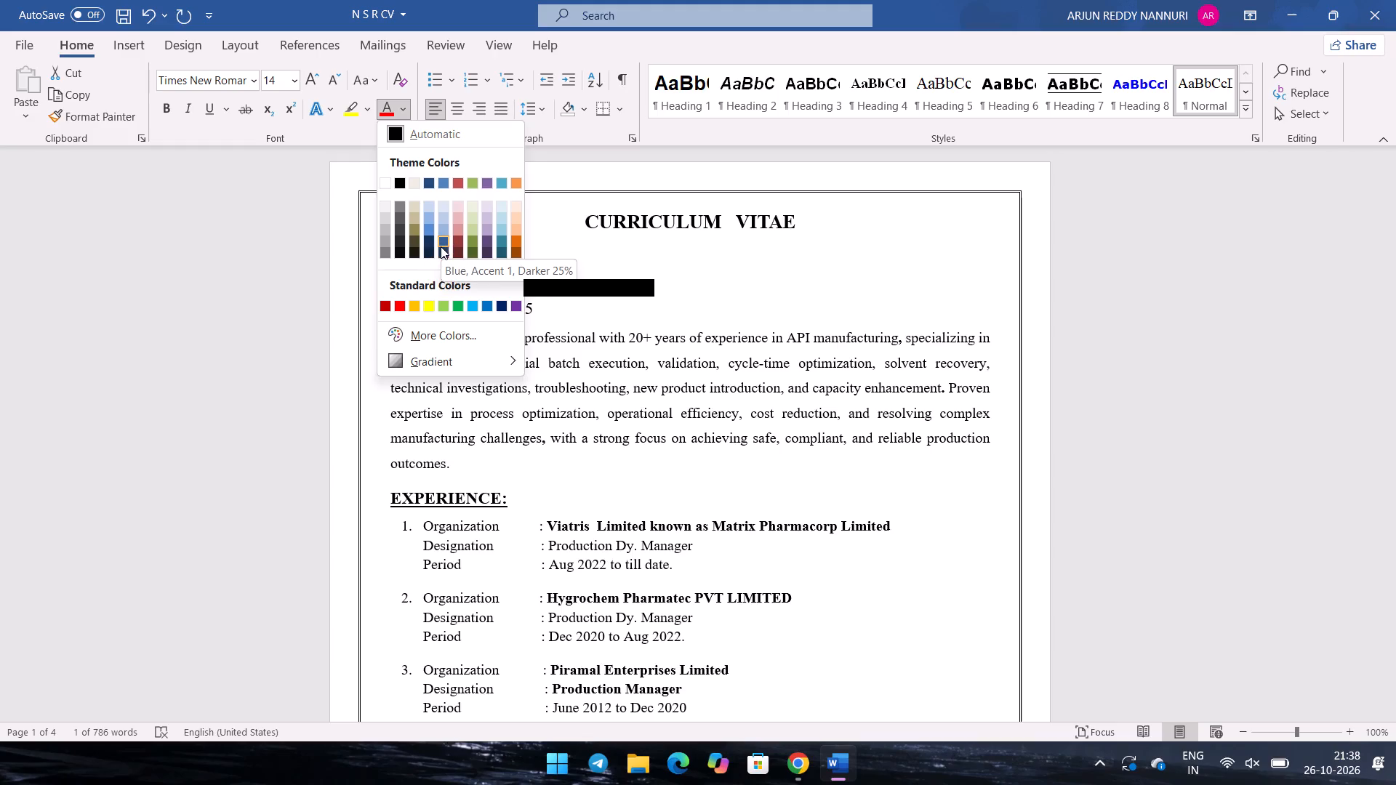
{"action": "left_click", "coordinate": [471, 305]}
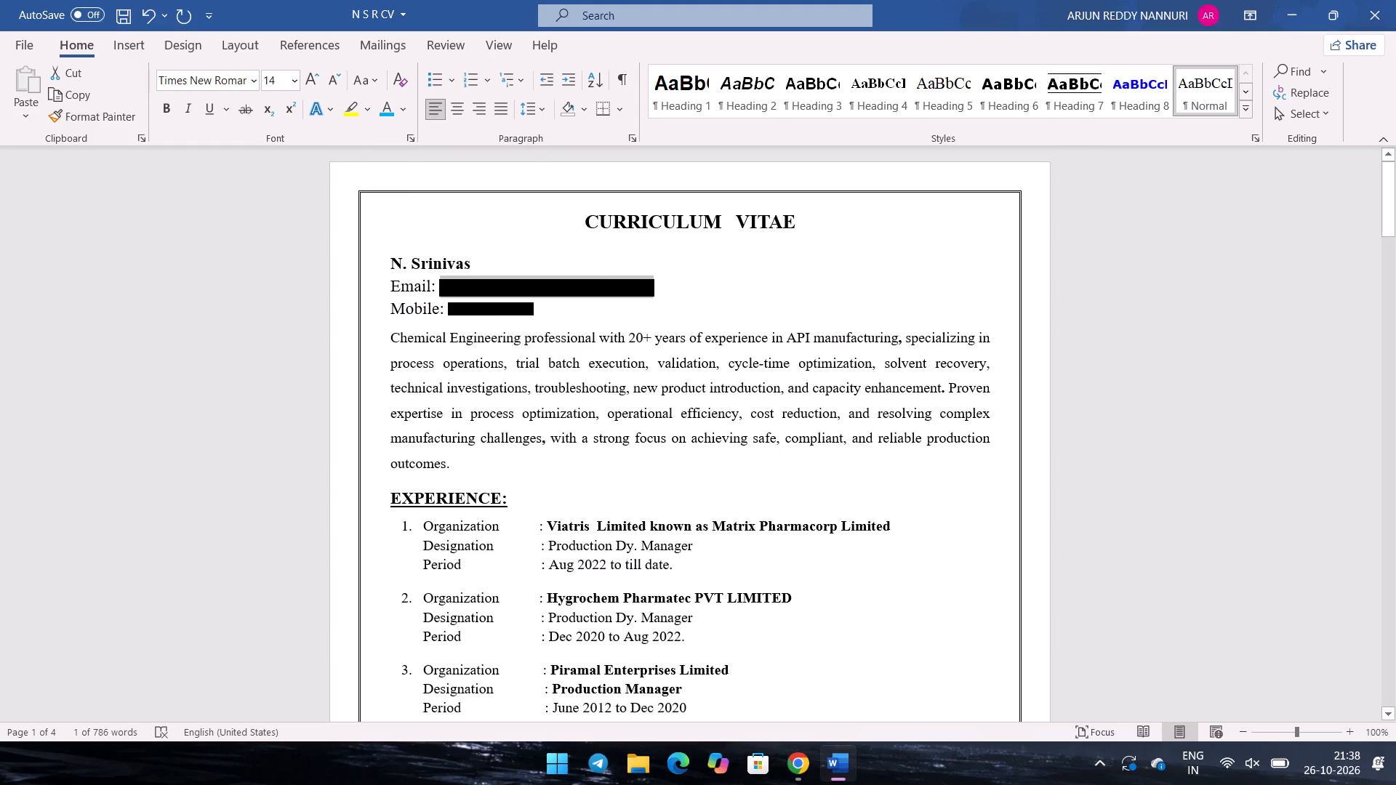
Set the font colour of the whole email address on the Email line to the theme colour Dark Blue, Text 2.
{"action": "left_click", "coordinate": [693, 283]}
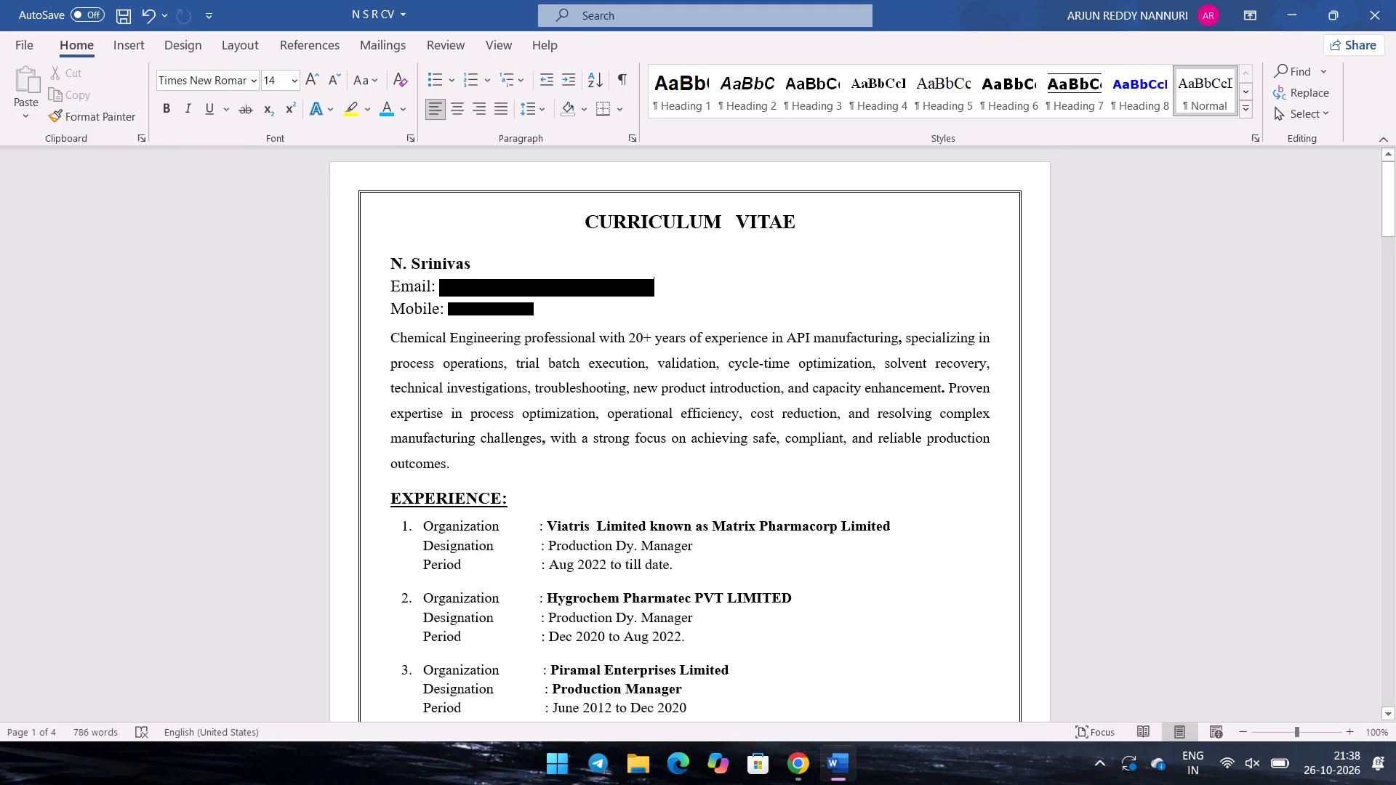
{"action": "key", "text": "shift+Left"}
{"action": "key", "text": "shift+Left"}
{"action": "key", "text": "shift+Left"}
{"action": "key", "text": "shift+Left"}
{"action": "key", "text": "shift+Left"}
{"action": "key", "text": "shift+Left"}
{"action": "key", "text": "shift+Left"}
{"action": "key", "text": "shift+Left"}
{"action": "key", "text": "shift+Left"}
{"action": "key", "text": "shift+Left"}
{"action": "key", "text": "shift+Left"}
{"action": "key", "text": "shift+Left"}
{"action": "key", "text": "shift+Left"}
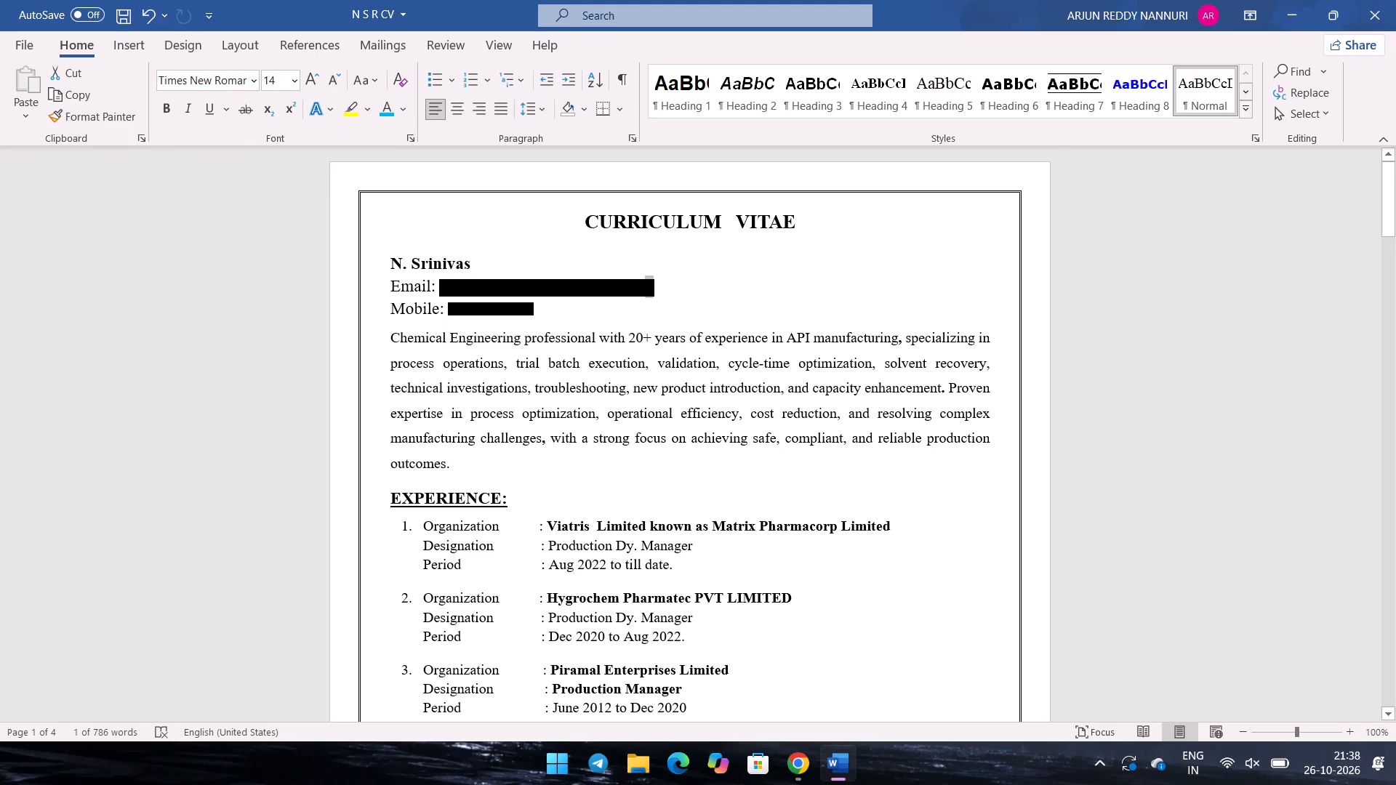
{"action": "key", "text": "shift+Right"}
{"action": "key", "text": "shift+Right"}
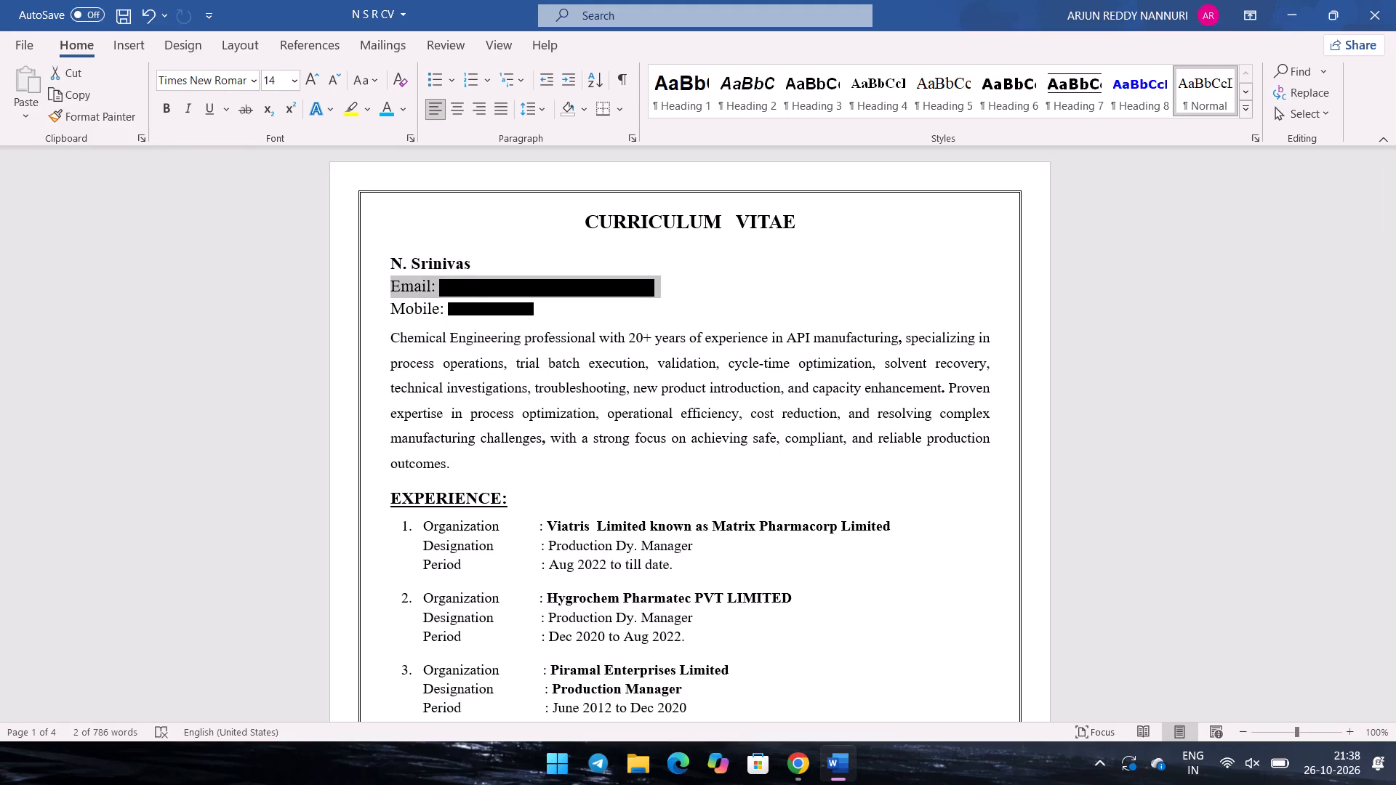
{"action": "key", "text": "shift+Right"}
{"action": "key", "text": "shift+Right"}
{"action": "key", "text": "shift+Right"}
{"action": "key", "text": "shift+Right"}
{"action": "key", "text": "shift+Right"}
{"action": "key", "text": "shift+Right"}
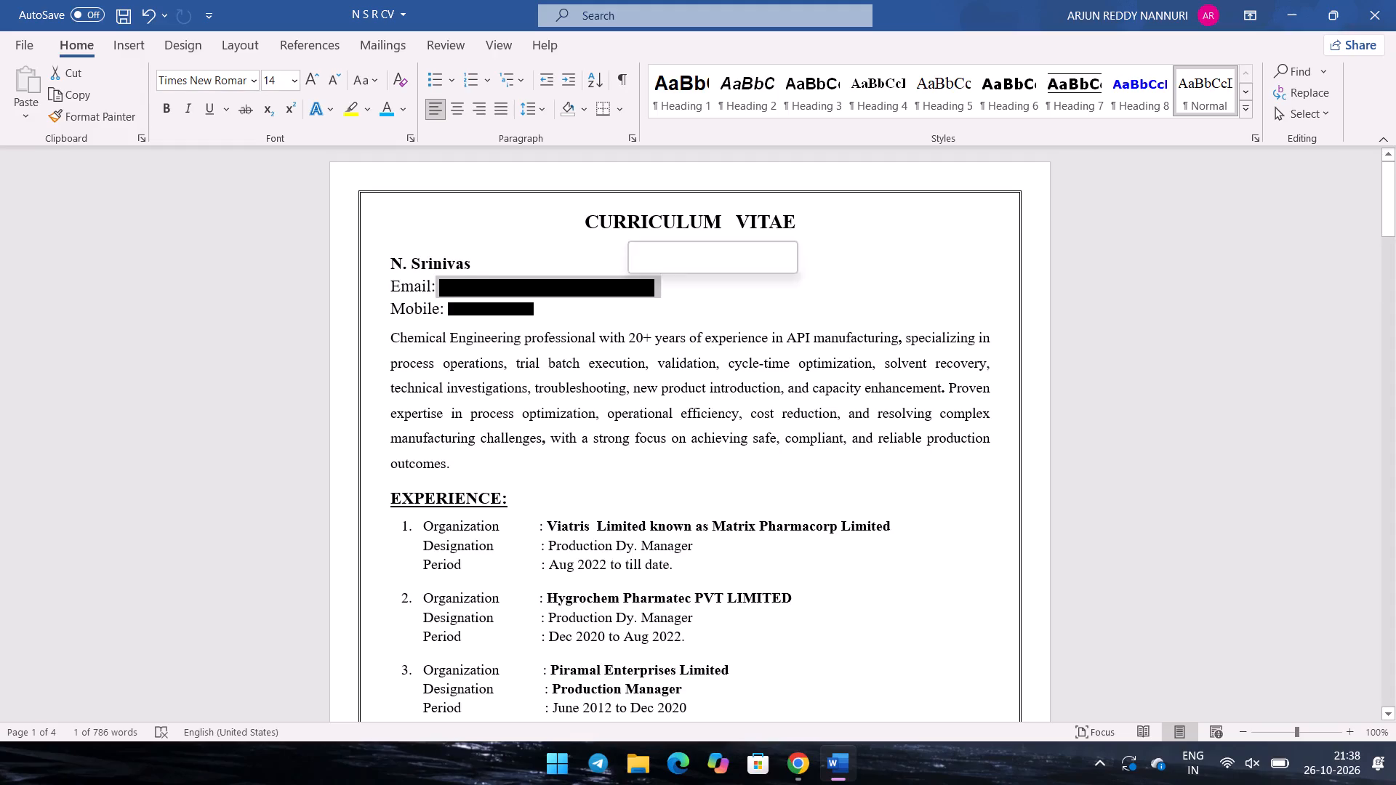
{"action": "left_click", "coordinate": [398, 109]}
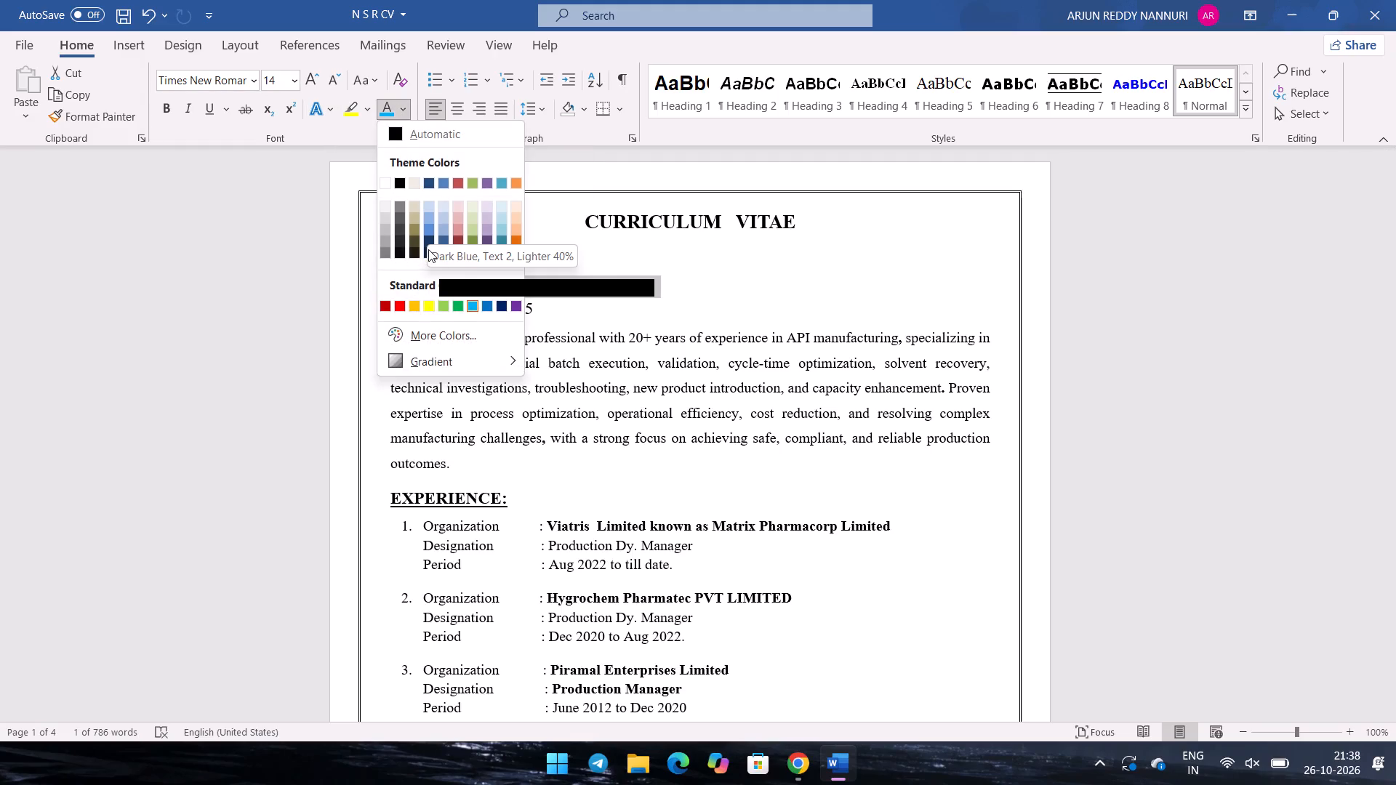
{"action": "left_click", "coordinate": [425, 180]}
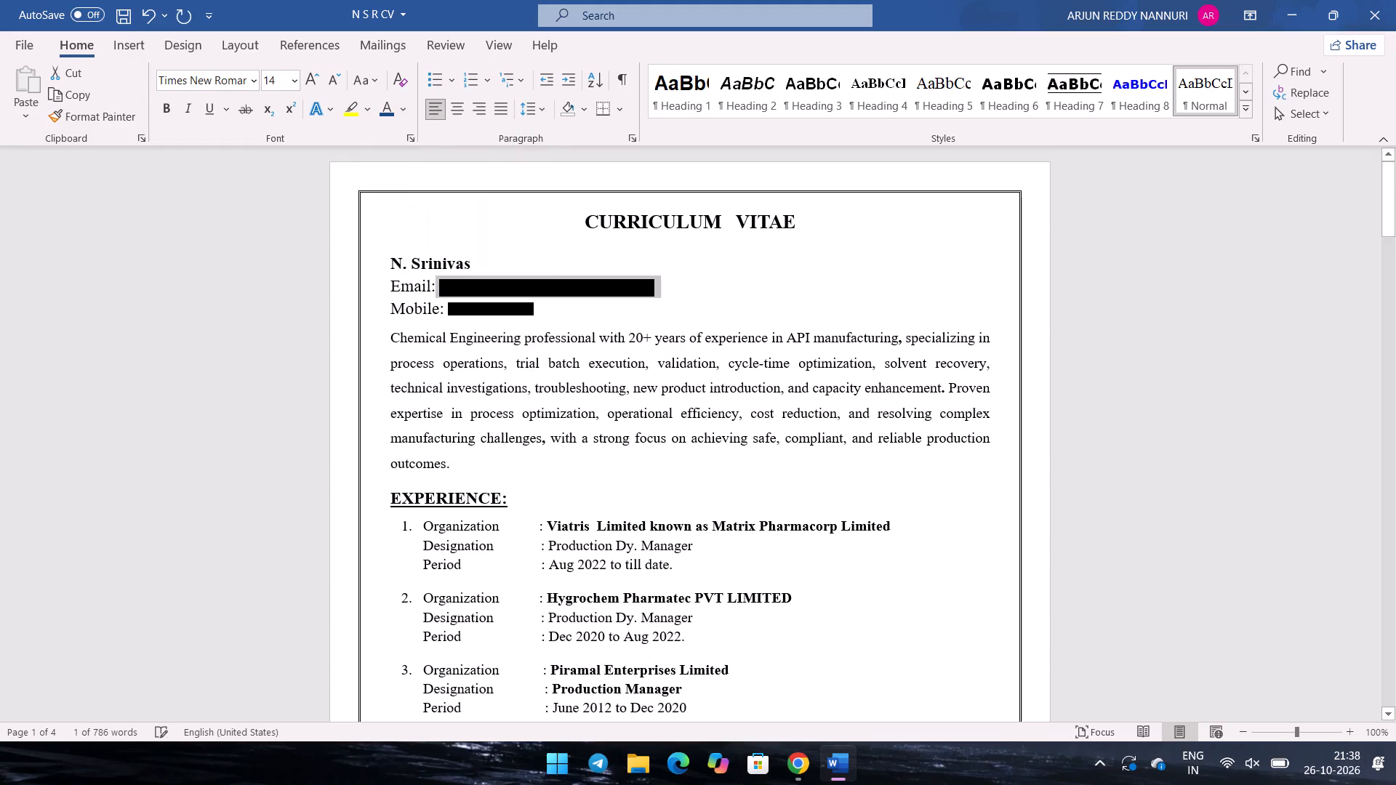
{"action": "left_click", "coordinate": [666, 287]}
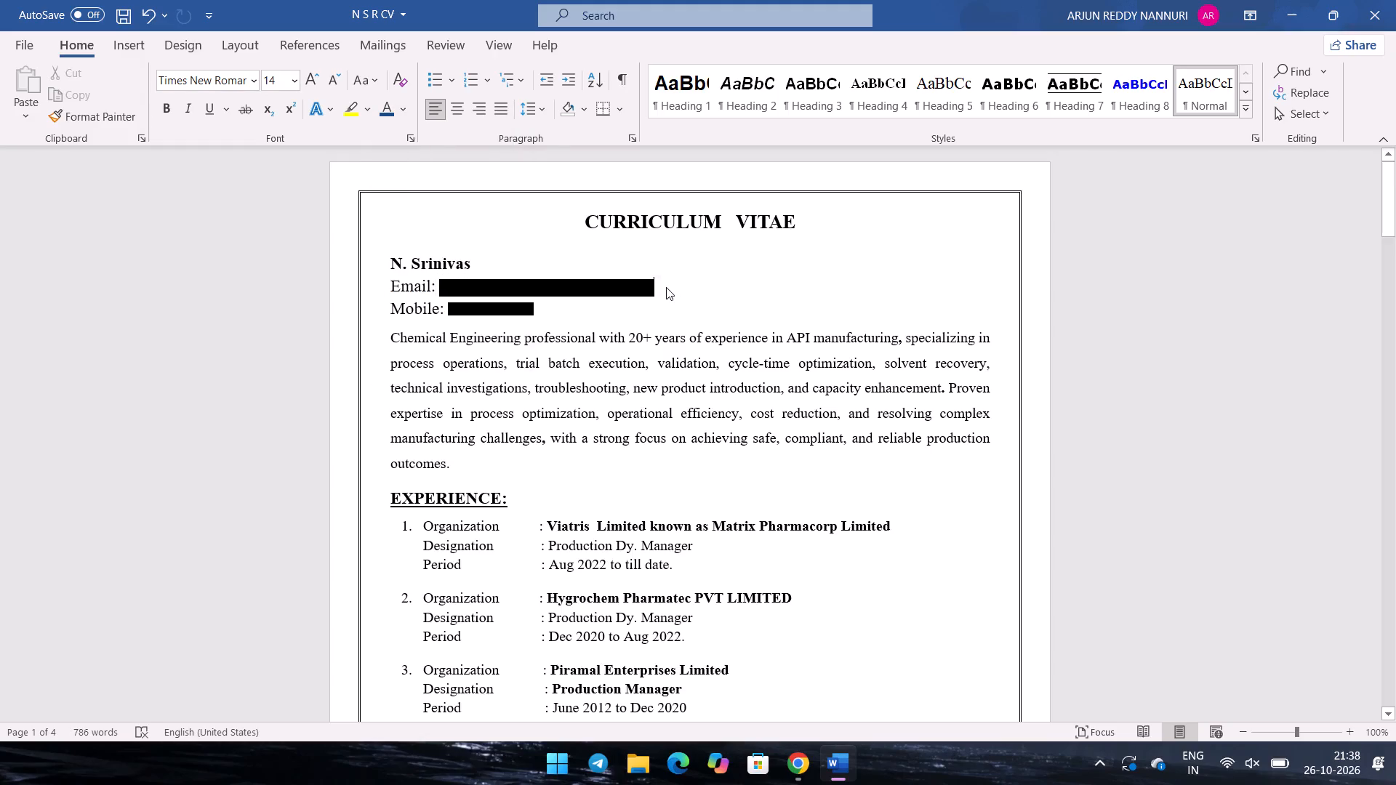
Place the text cursor at the end of the phone number on the Mobile line.
{"action": "left_click", "coordinate": [547, 310]}
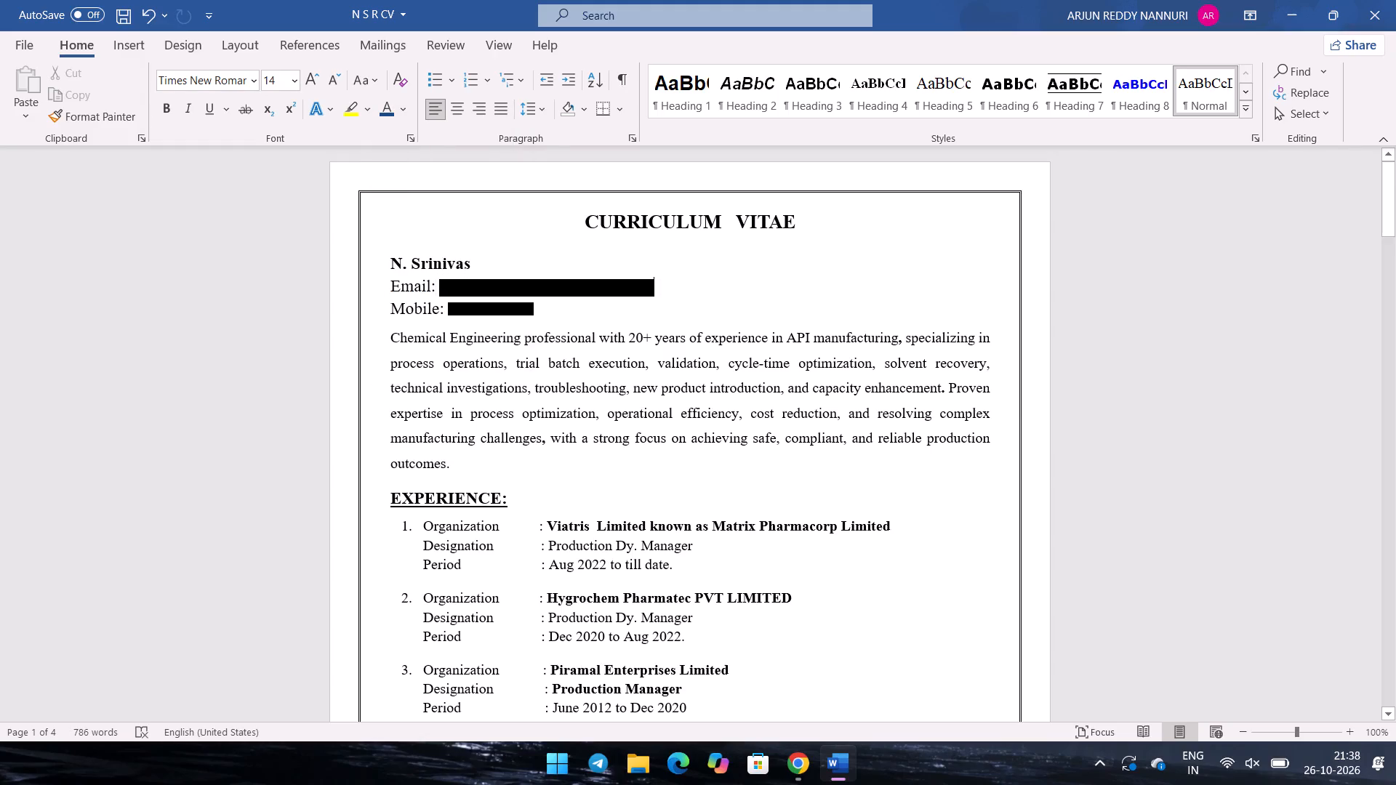
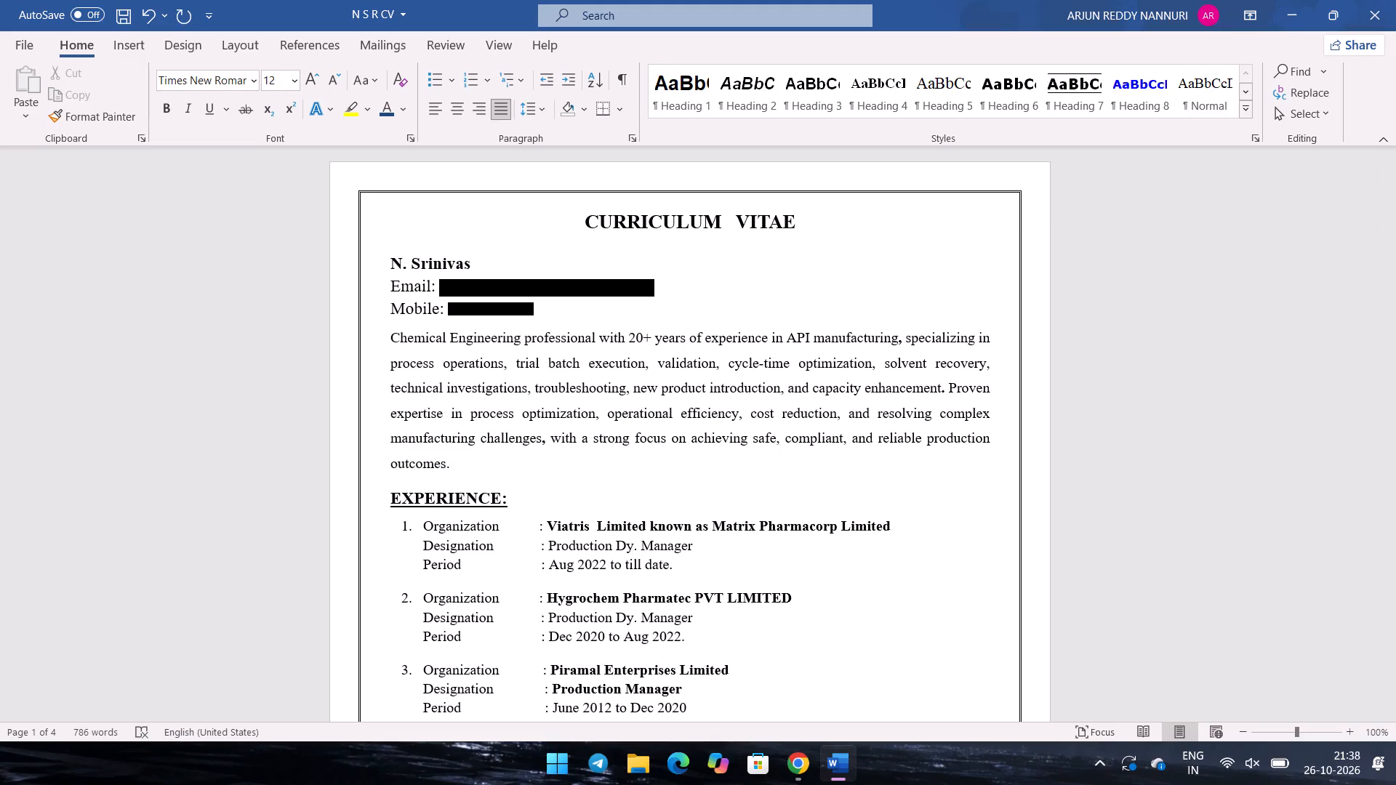
Replace "Chemical Engineering" at the start of the profile summary with "Graduate".
{"action": "key", "text": "BackSpace"}
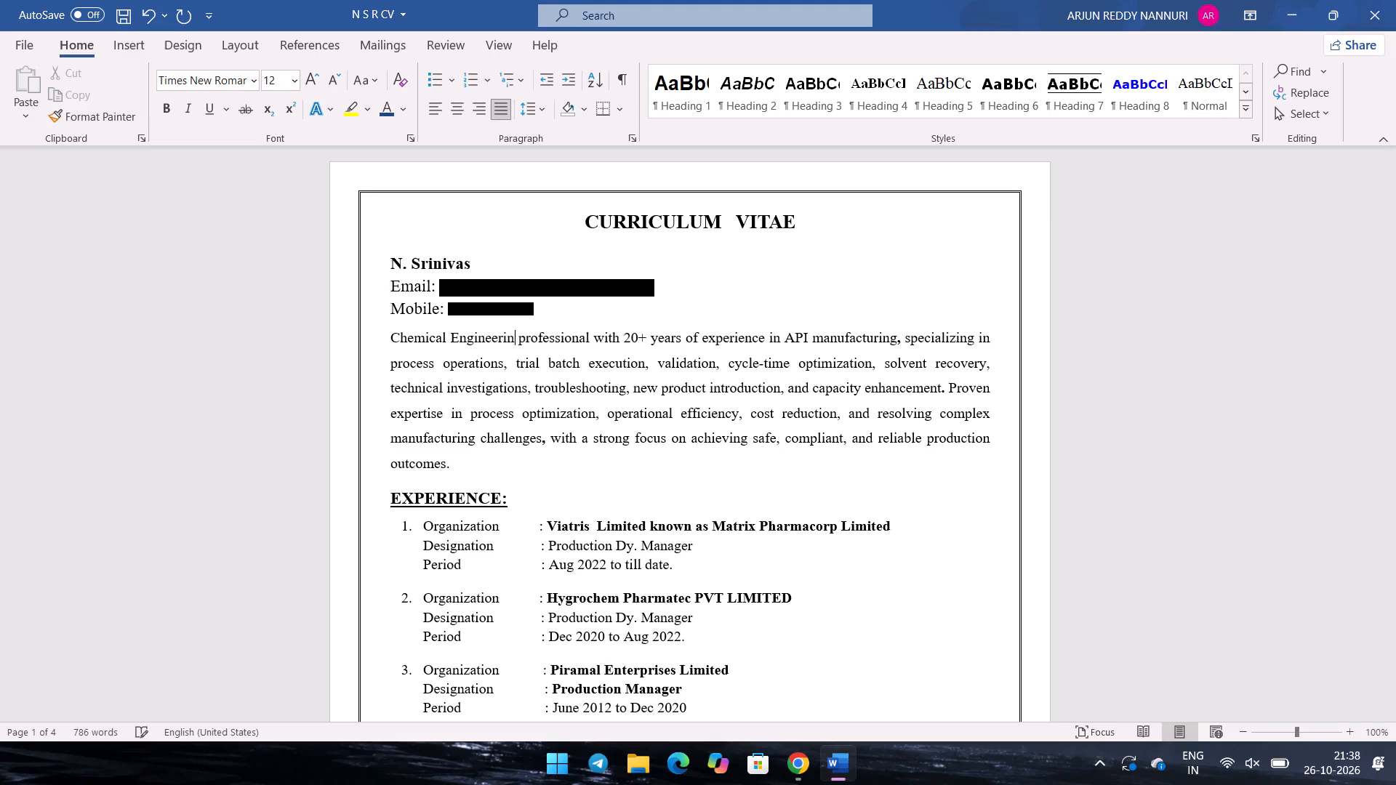
{"action": "key", "text": "BackSpace"}
{"action": "key", "text": "BackSpace"}
{"action": "key", "text": "BackSpace"}
{"action": "key", "text": "BackSpace"}
{"action": "key", "text": "BackSpace"}
{"action": "key", "text": "BackSpace"}
{"action": "key", "text": "BackSpace"}
{"action": "key", "text": "BackSpace"}
{"action": "key", "text": "BackSpace"}
{"action": "key", "text": "BackSpace"}
{"action": "key", "text": "BackSpace"}
{"action": "key", "text": "BackSpace"}
{"action": "key", "text": "BackSpace"}
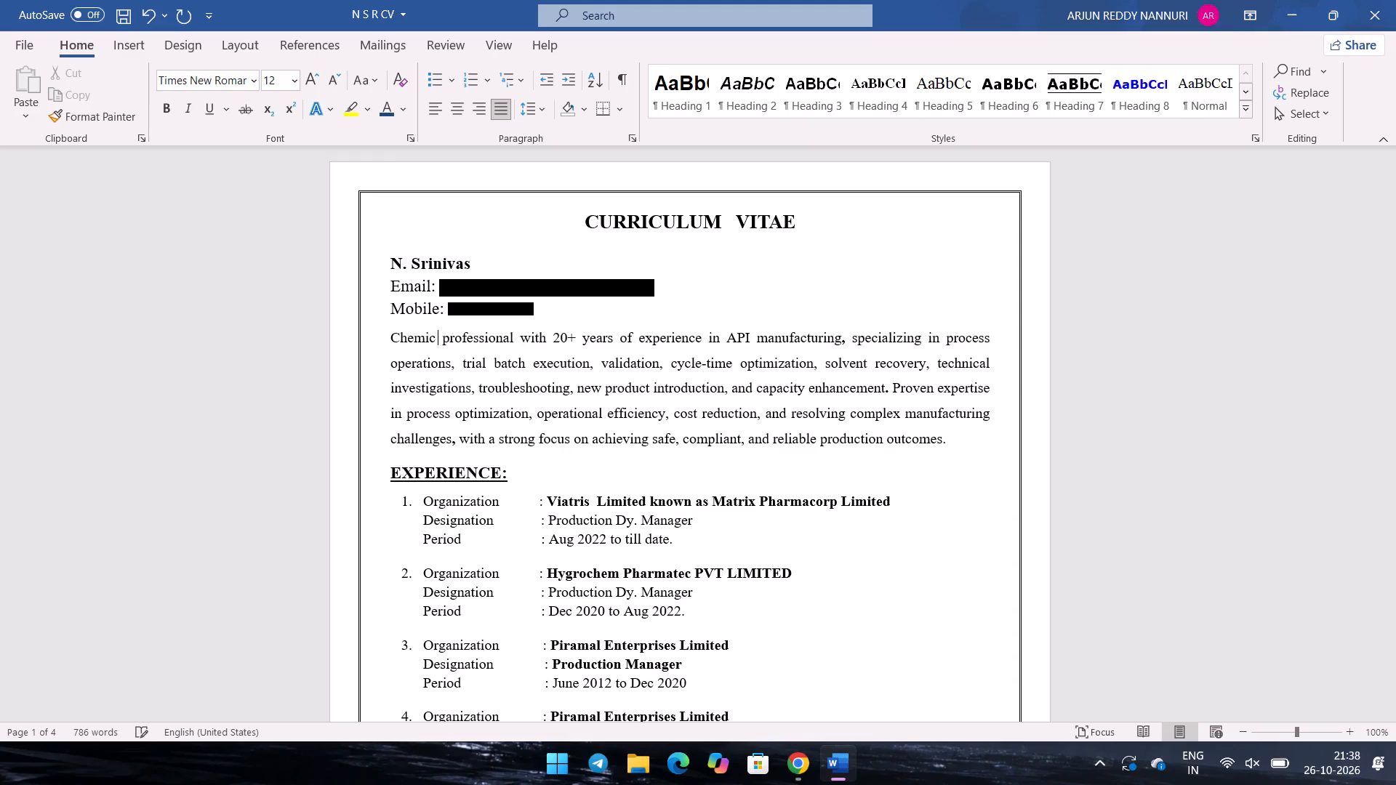
{"action": "key", "text": "BackSpace"}
{"action": "key", "text": "BackSpace"}
{"action": "key", "text": "BackSpace"}
{"action": "key", "text": "BackSpace"}
{"action": "key", "text": "BackSpace"}
{"action": "key", "text": "BackSpace"}
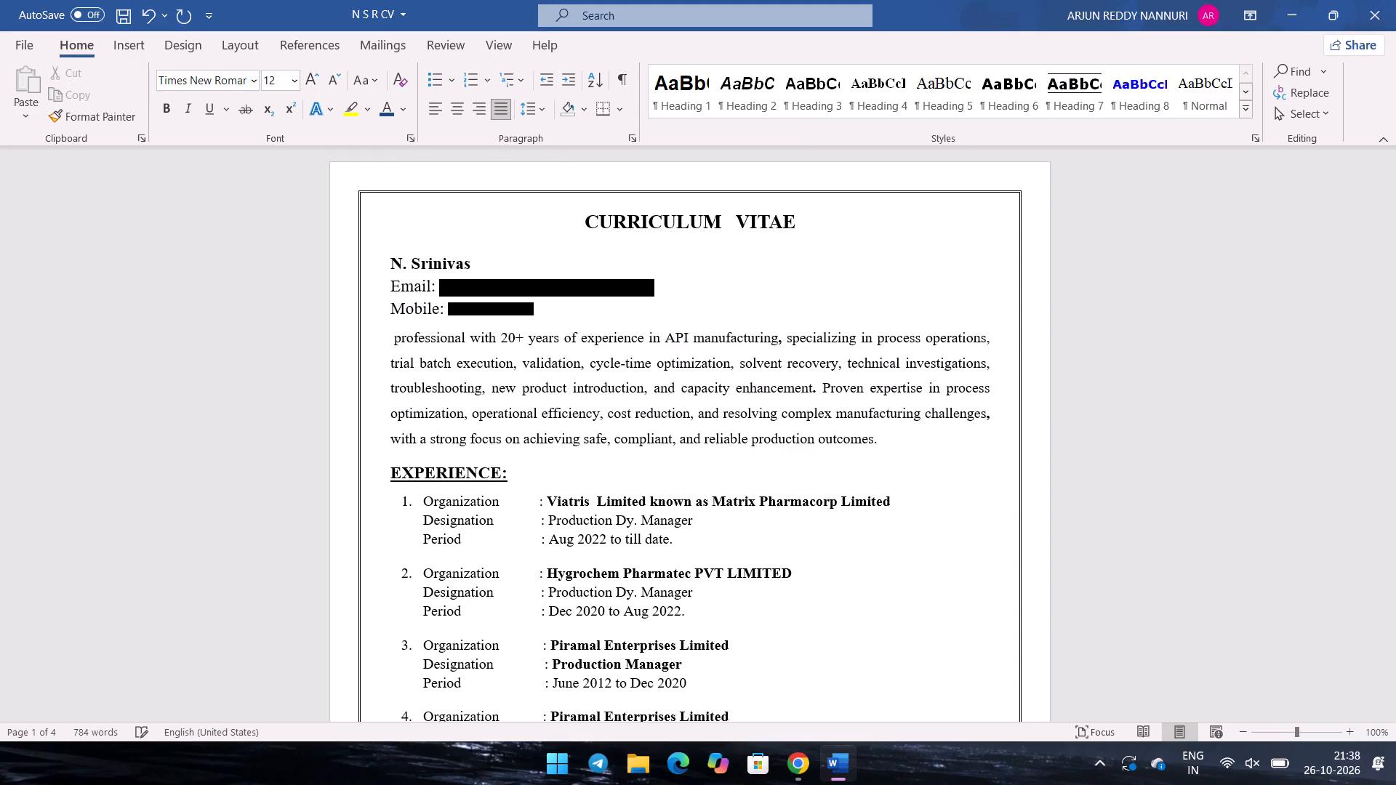
{"action": "type", "text": "Gra"}
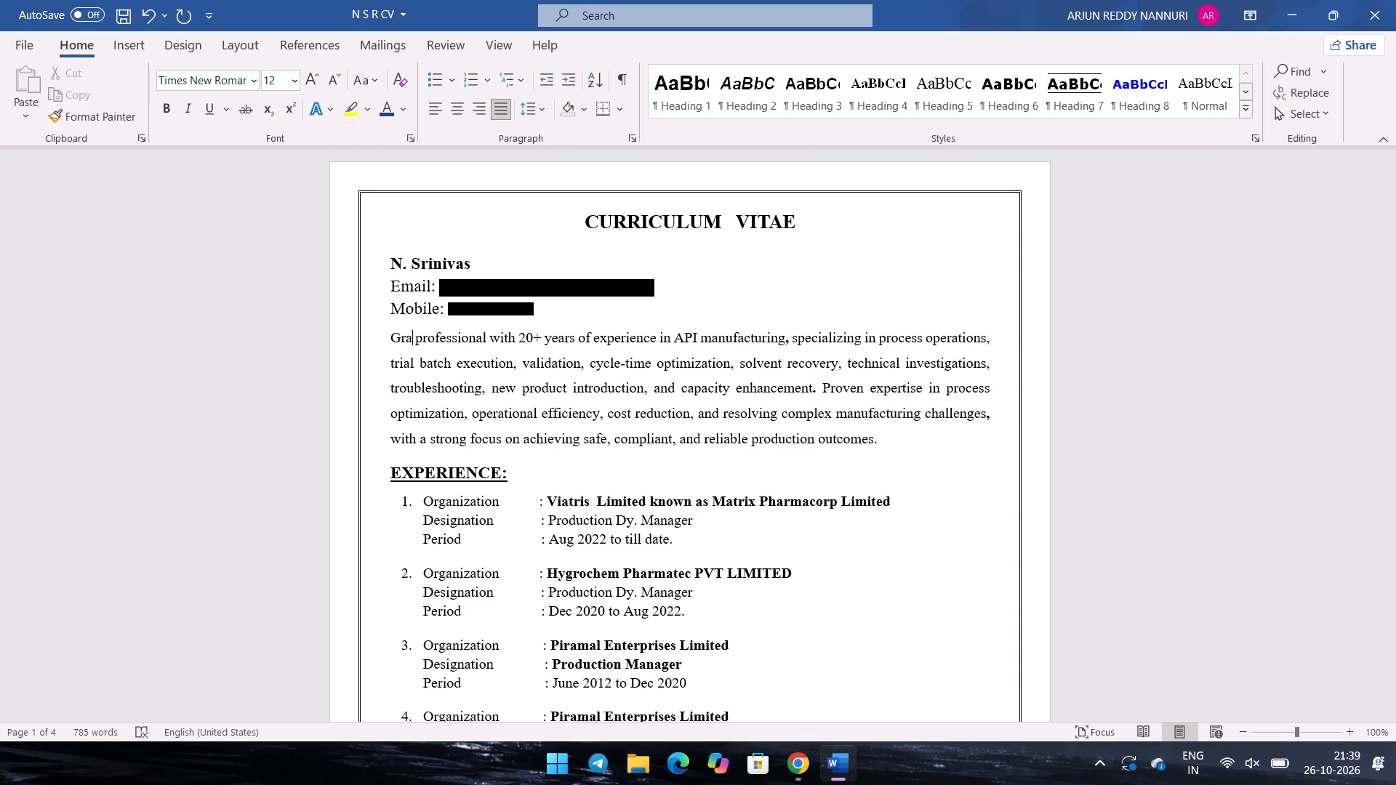
{"action": "type", "text": "duate"}
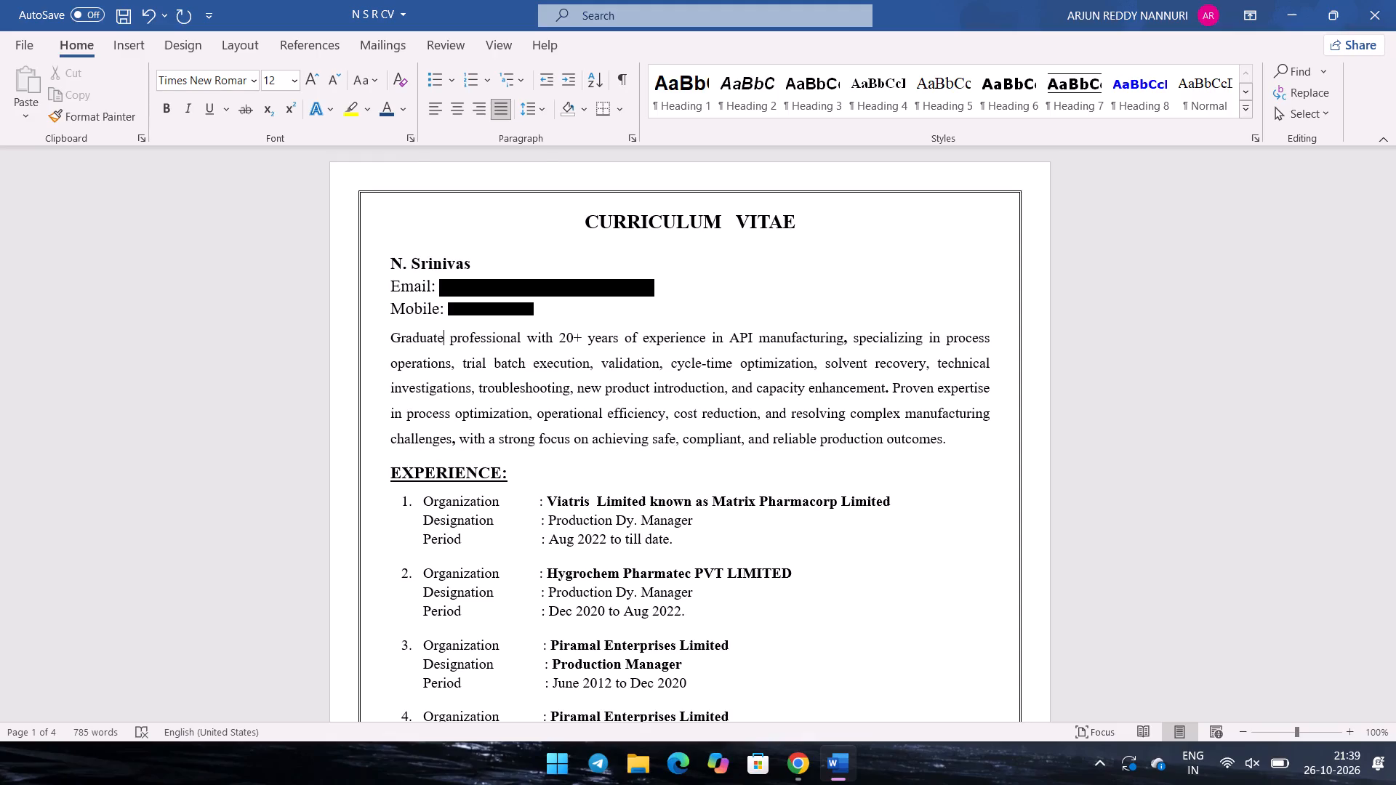
Insert the word "having" after "professional" in the first line of the profile summary.
{"action": "key", "text": "Right"}
{"action": "key", "text": "Right"}
{"action": "key", "text": "Right"}
{"action": "key", "text": "Right"}
{"action": "key", "text": "Right"}
{"action": "key", "text": "Right"}
{"action": "key", "text": "Right"}
{"action": "key", "text": "Right"}
{"action": "key", "text": "Right"}
{"action": "key", "text": "Right"}
{"action": "key", "text": "Right"}
{"action": "key", "text": "Right"}
{"action": "key", "text": "Right"}
{"action": "key", "text": "Right"}
{"action": "type", "text": "having"}
{"action": "key", "text": "space"}
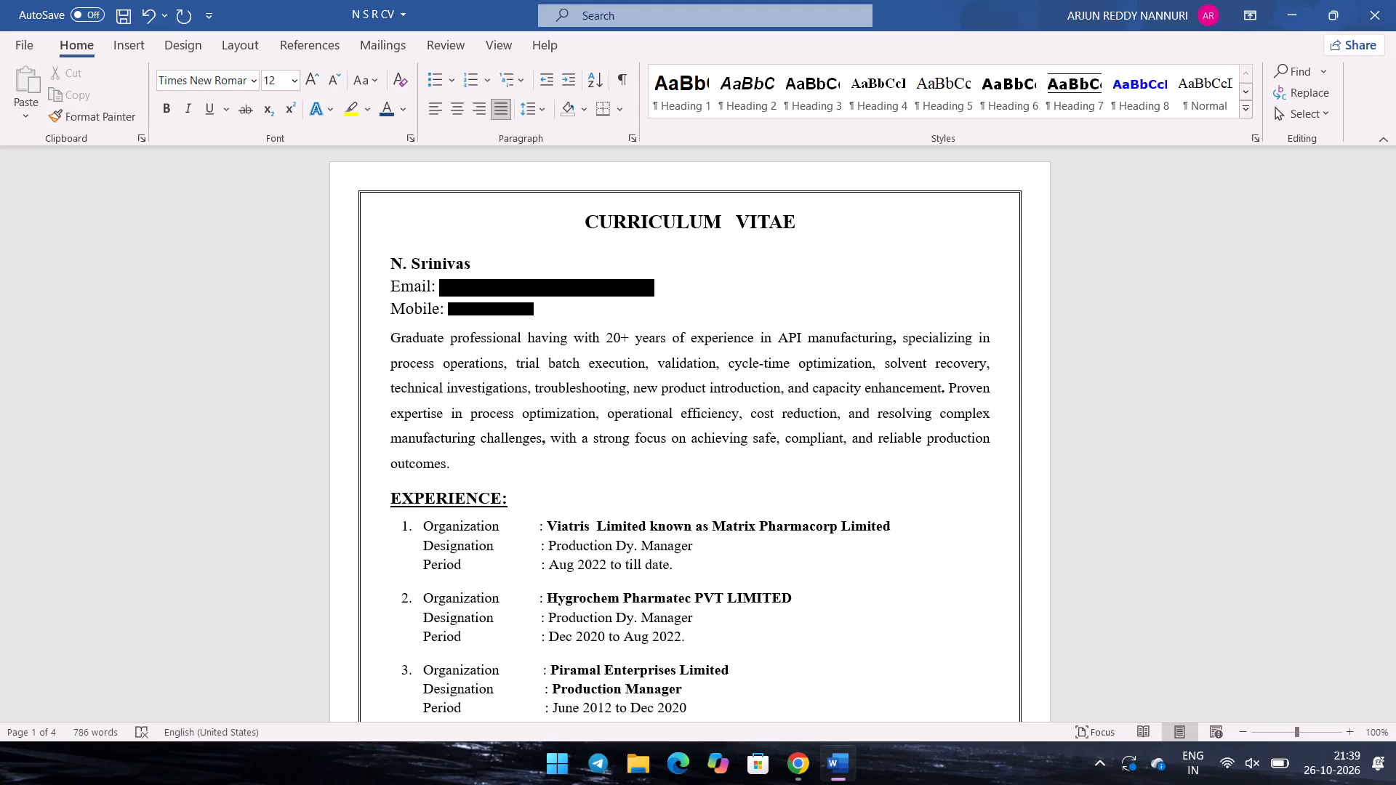
Delete "new product introduction," from the list of specializations in the profile summary, leaving "troubleshooting," before "and capacity enhancement".
{"action": "left_click", "coordinate": [785, 391]}
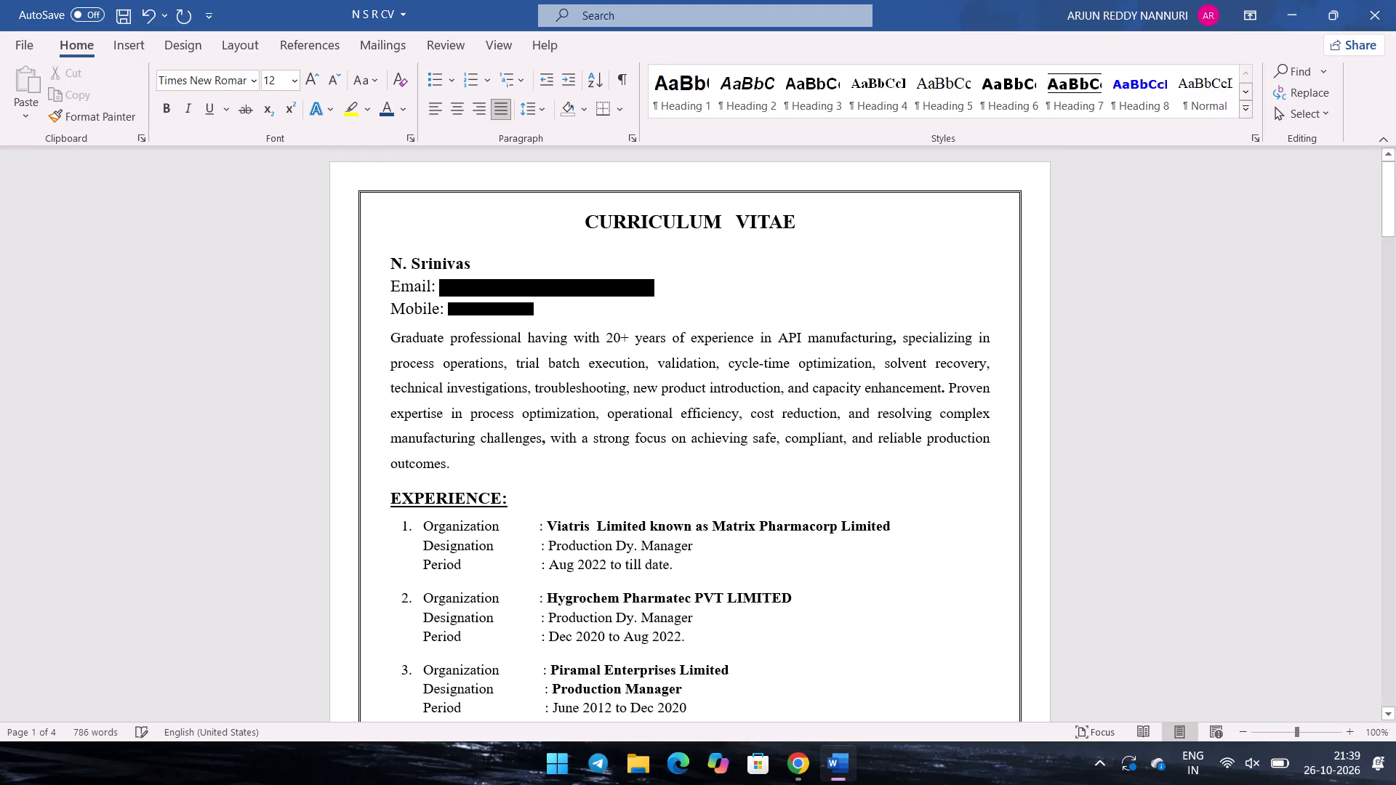
{"action": "key", "text": "BackSpace"}
{"action": "key", "text": "BackSpace"}
{"action": "key", "text": "BackSpace"}
{"action": "key", "text": "BackSpace"}
{"action": "key", "text": "BackSpace"}
{"action": "key", "text": "BackSpace"}
{"action": "key", "text": "BackSpace"}
{"action": "key", "text": "BackSpace"}
{"action": "key", "text": "BackSpace"}
{"action": "key", "text": "BackSpace"}
{"action": "key", "text": "BackSpace"}
{"action": "key", "text": "BackSpace"}
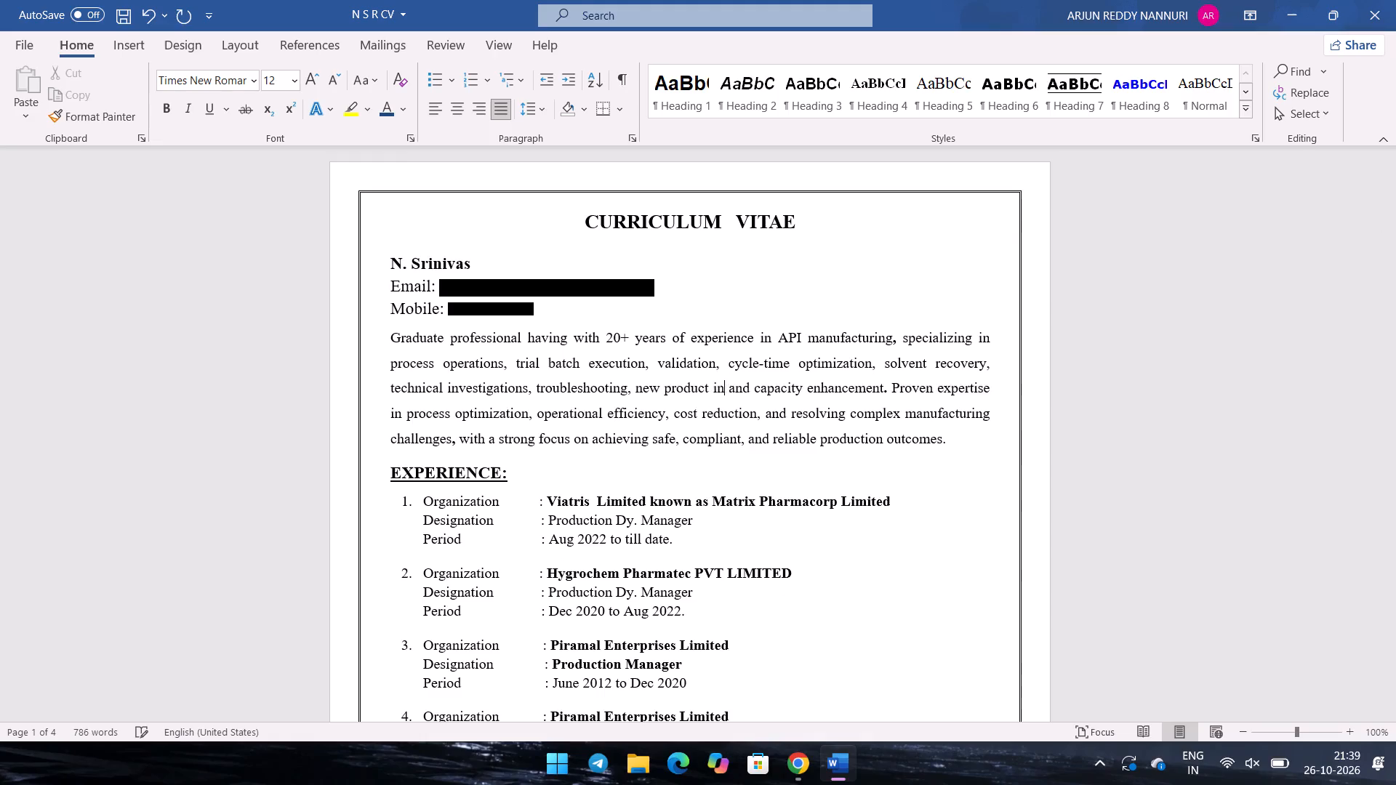
{"action": "key", "text": "BackSpace"}
{"action": "key", "text": "BackSpace"}
{"action": "key", "text": "BackSpace"}
{"action": "key", "text": "BackSpace"}
{"action": "key", "text": "BackSpace"}
{"action": "key", "text": "BackSpace"}
{"action": "key", "text": "BackSpace"}
{"action": "key", "text": "BackSpace"}
{"action": "key", "text": "BackSpace"}
{"action": "key", "text": "BackSpace"}
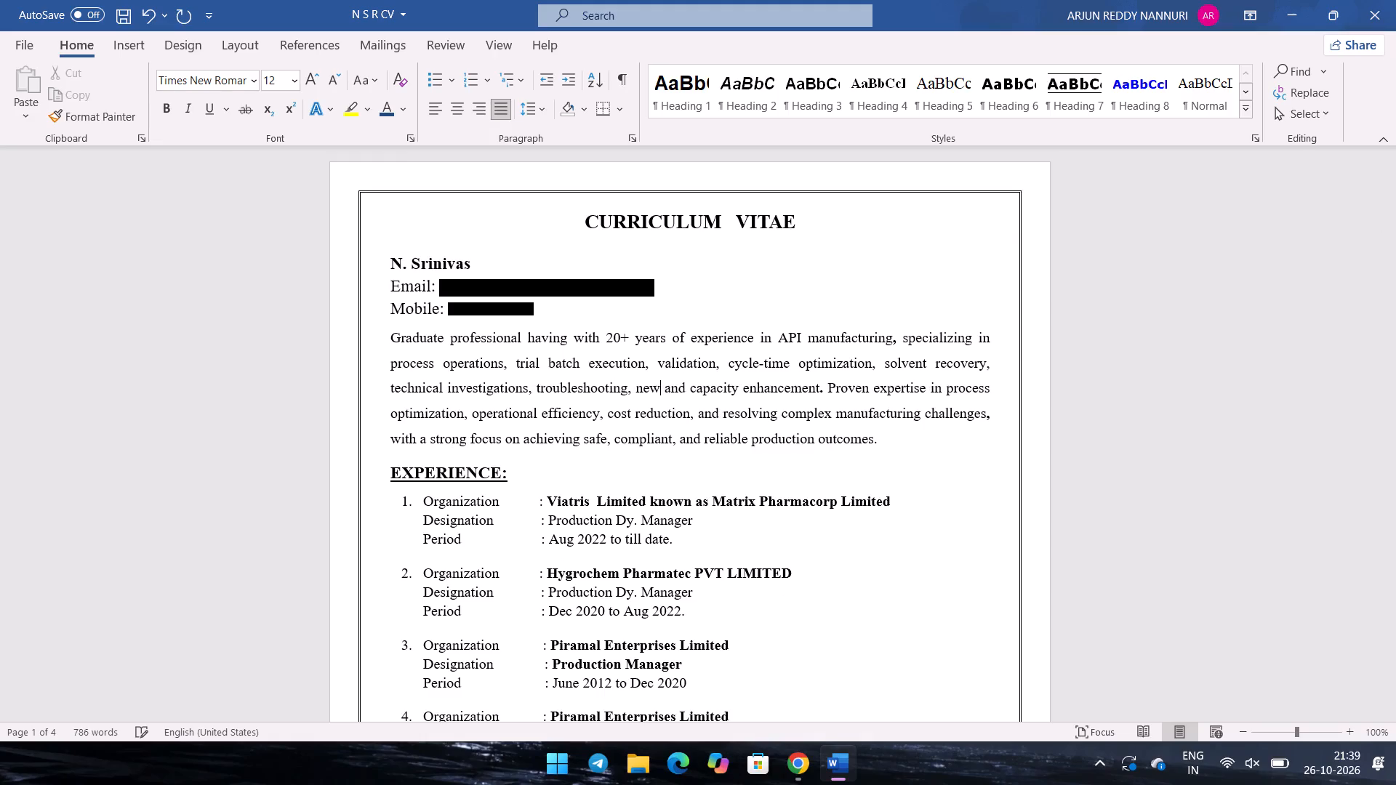
{"action": "key", "text": "BackSpace"}
{"action": "key", "text": "BackSpace"}
{"action": "key", "text": "BackSpace"}
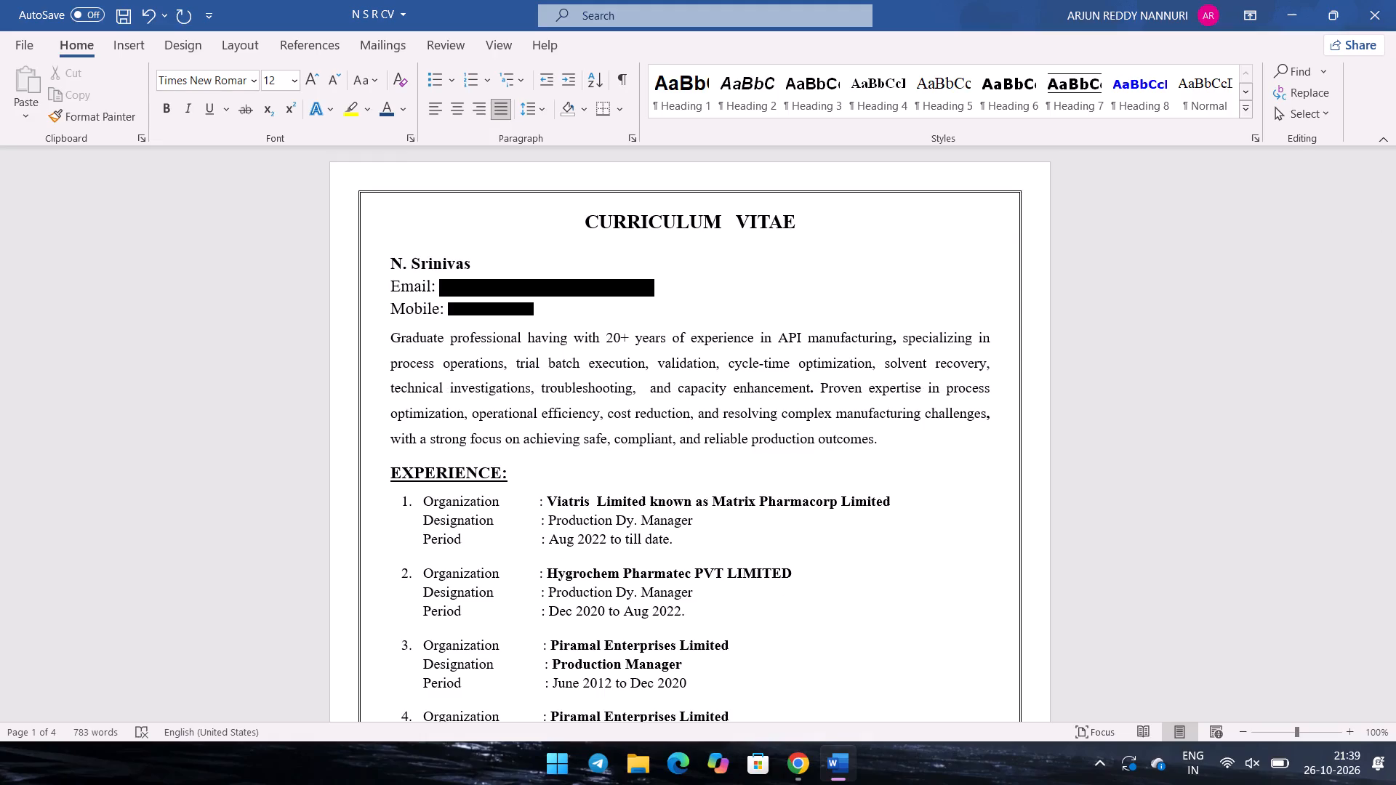
{"action": "key", "text": "BackSpace"}
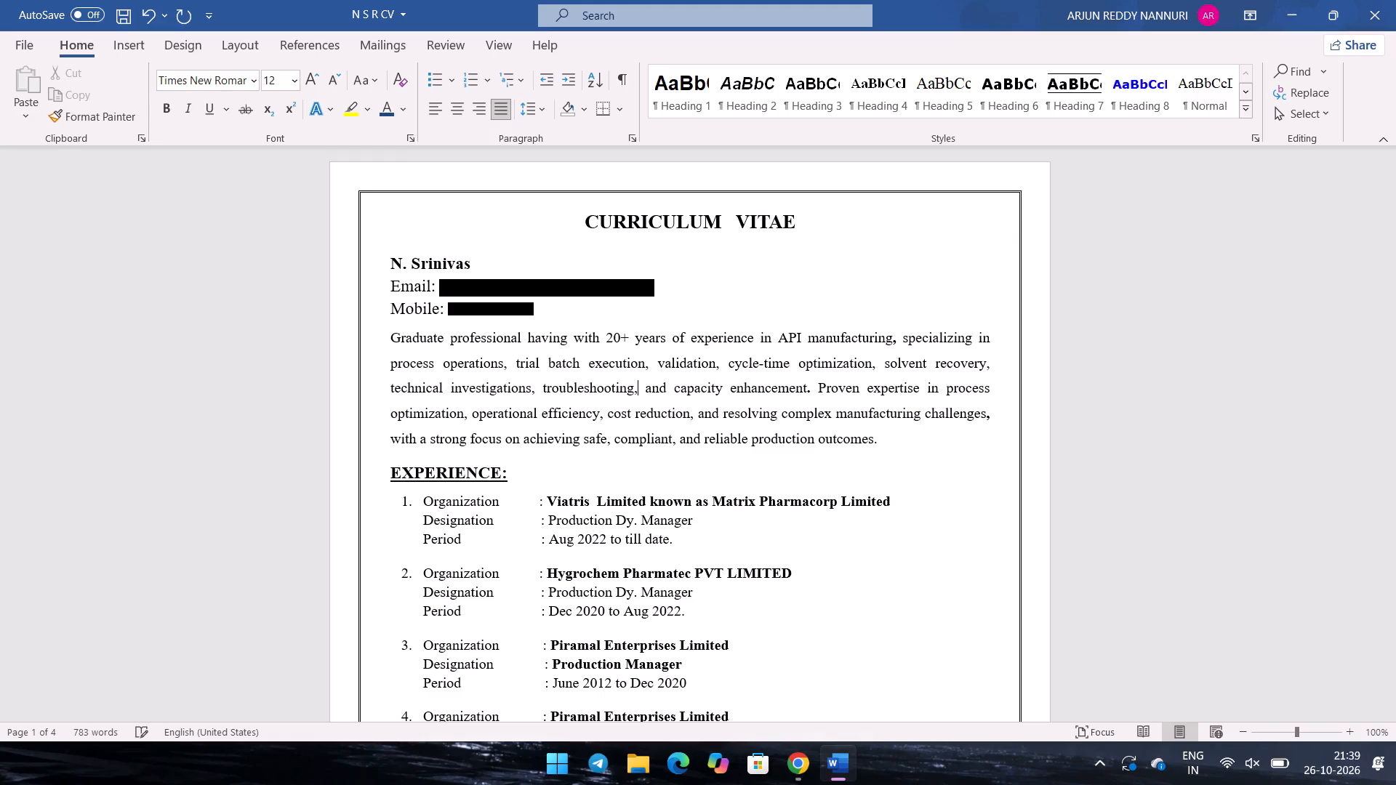
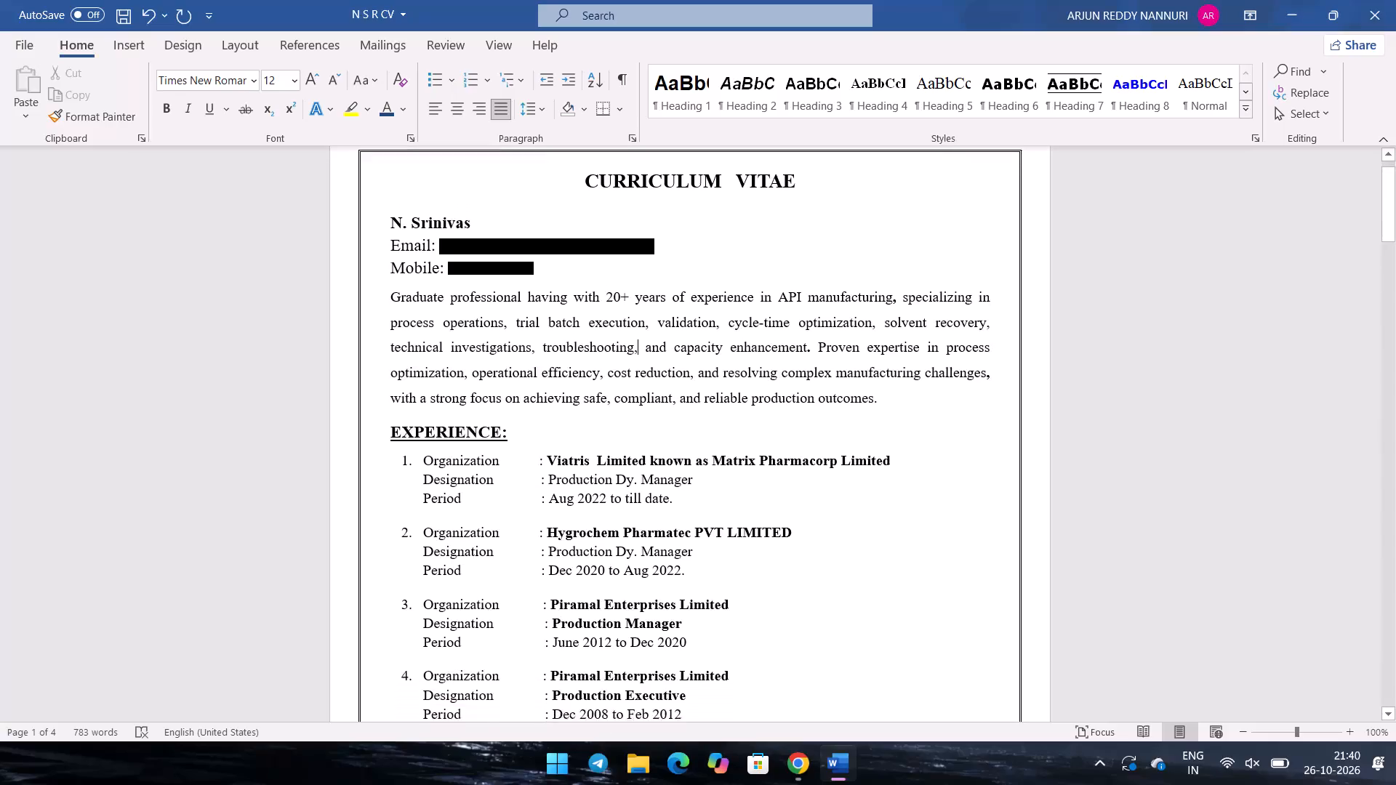
Replace the organization in the first experience entry with "Piramal Pharma Limited".
{"action": "scroll", "coordinate": [785, 391], "scroll_direction": "down", "scroll_amount": 1}
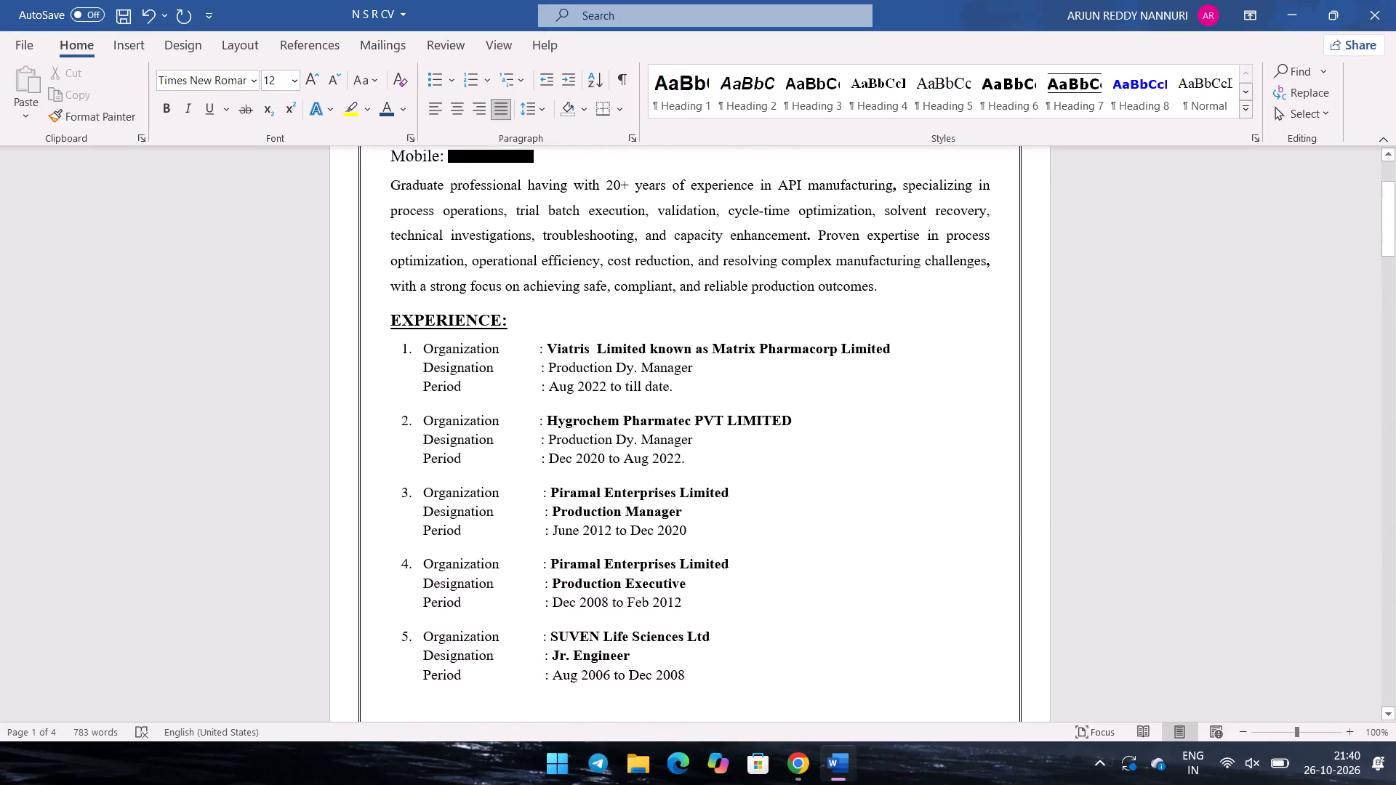
{"action": "scroll", "coordinate": [785, 391], "scroll_direction": "down", "scroll_amount": 1}
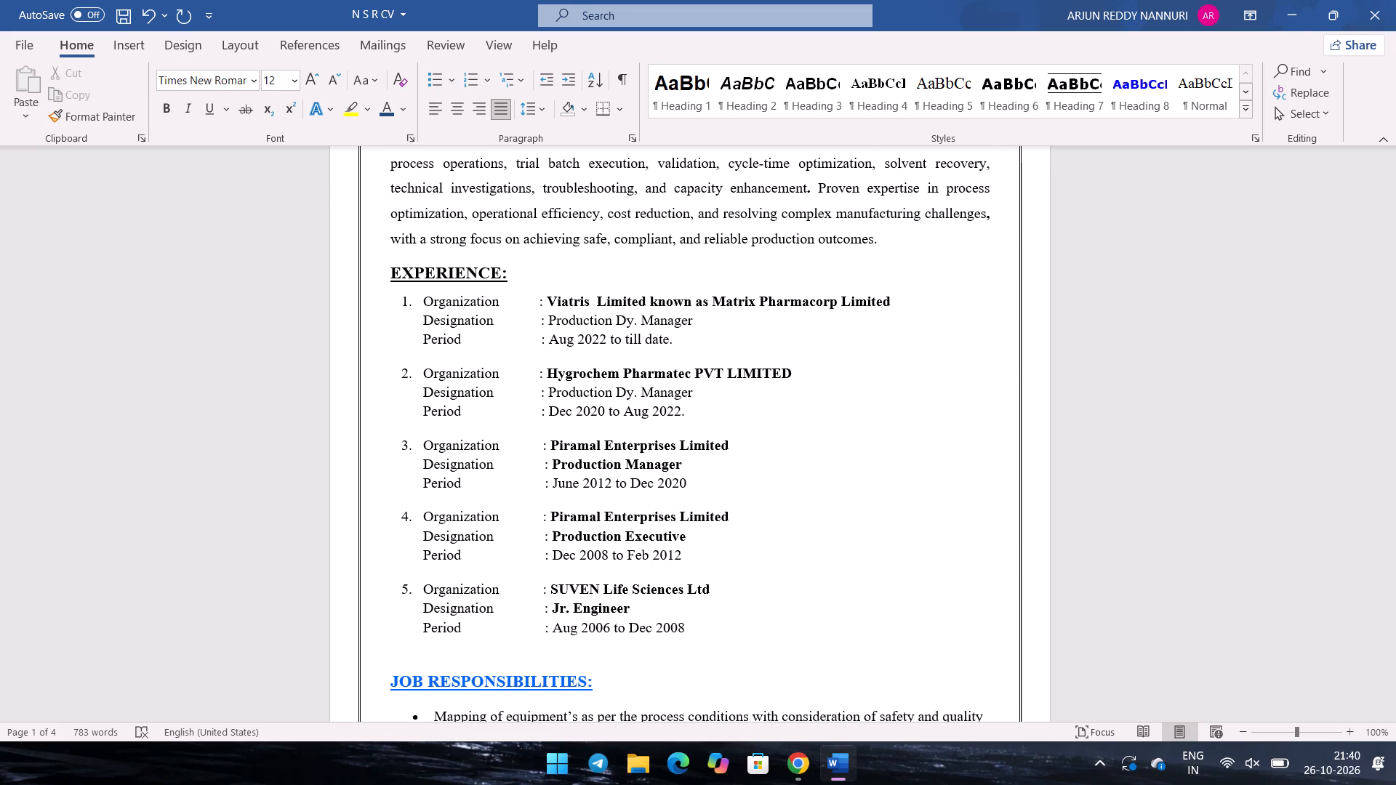
{"action": "left_click", "coordinate": [892, 301]}
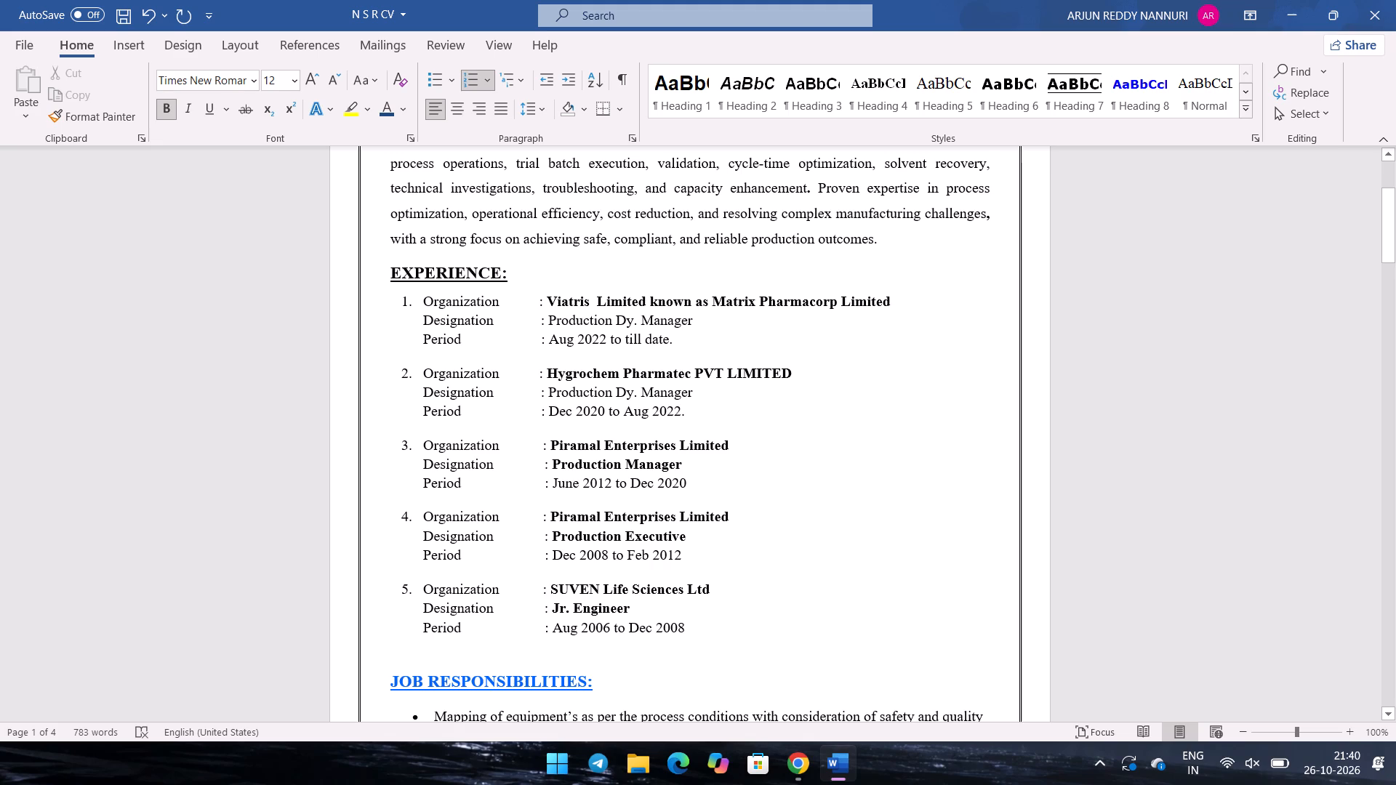
{"action": "key", "text": "BackSpace"}
{"action": "key", "text": "BackSpace"}
{"action": "key", "text": "BackSpace"}
{"action": "key", "text": "BackSpace"}
{"action": "key", "text": "BackSpace"}
{"action": "key", "text": "BackSpace"}
{"action": "key", "text": "BackSpace"}
{"action": "key", "text": "BackSpace"}
{"action": "key", "text": "BackSpace"}
{"action": "key", "text": "BackSpace"}
{"action": "key", "text": "BackSpace"}
{"action": "key", "text": "BackSpace"}
{"action": "key", "text": "BackSpace"}
{"action": "key", "text": "BackSpace"}
{"action": "key", "text": "BackSpace"}
{"action": "key", "text": "BackSpace"}
{"action": "key", "text": "BackSpace"}
{"action": "key", "text": "BackSpace"}
{"action": "key", "text": "BackSpace"}
{"action": "key", "text": "BackSpace"}
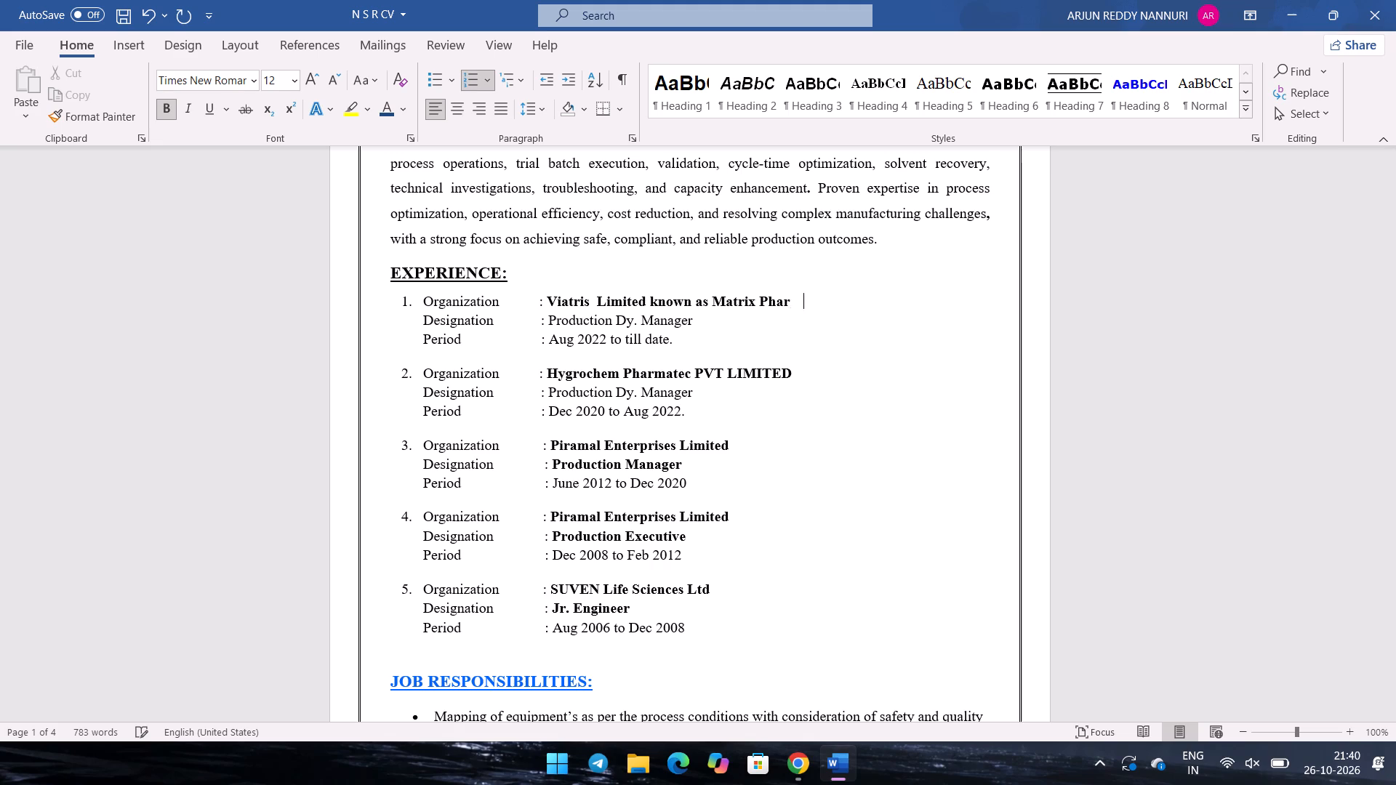
{"action": "key", "text": "BackSpace"}
{"action": "key", "text": "BackSpace"}
{"action": "key", "text": "BackSpace"}
{"action": "key", "text": "BackSpace"}
{"action": "key", "text": "BackSpace"}
{"action": "key", "text": "BackSpace"}
{"action": "key", "text": "BackSpace"}
{"action": "key", "text": "BackSpace"}
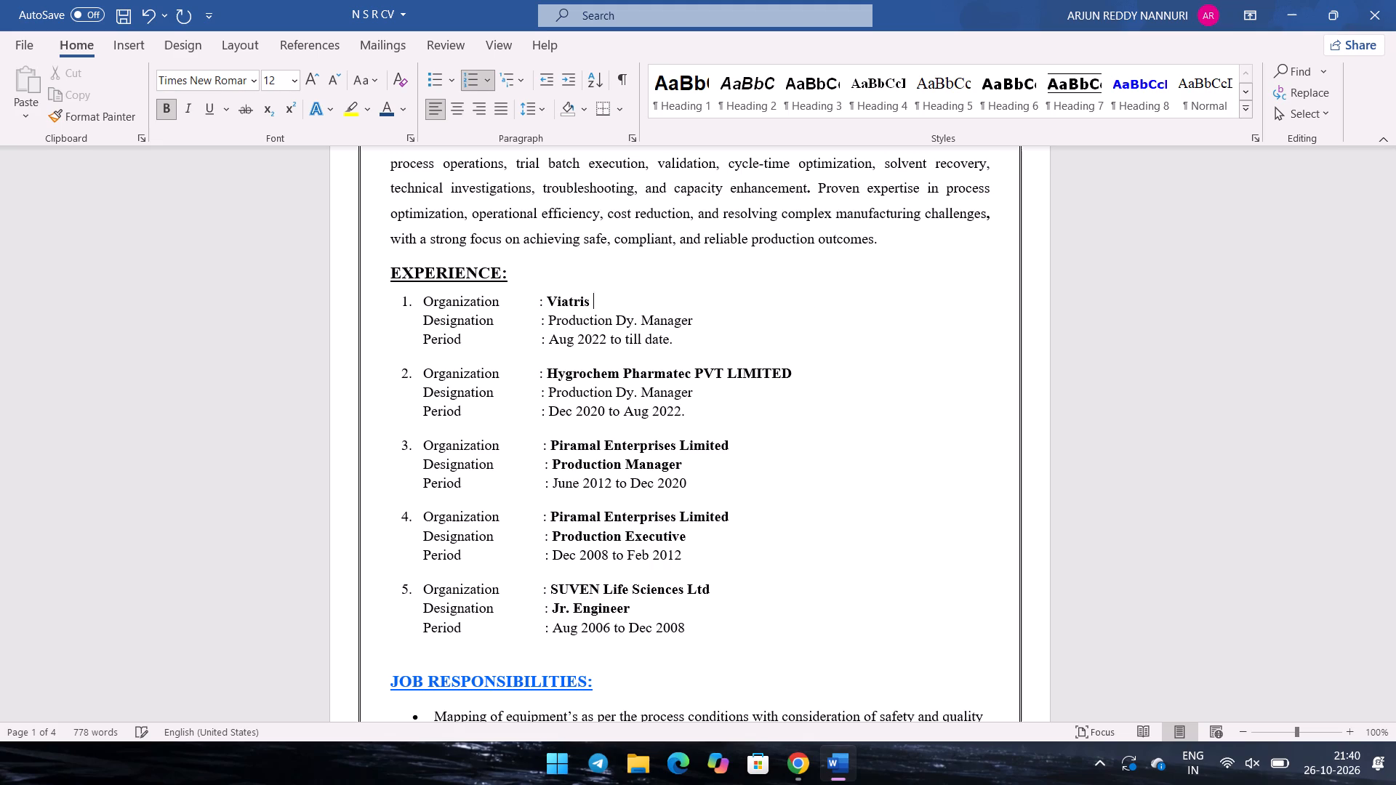
{"action": "key", "text": "BackSpace"}
{"action": "key", "text": "BackSpace"}
{"action": "key", "text": "BackSpace"}
{"action": "key", "text": "BackSpace"}
{"action": "key", "text": "BackSpace"}
{"action": "key", "text": "BackSpace"}
{"action": "key", "text": "BackSpace"}
{"action": "key", "text": "BackSpace"}
{"action": "type", "text": "Piramal"}
{"action": "key", "text": "space"}
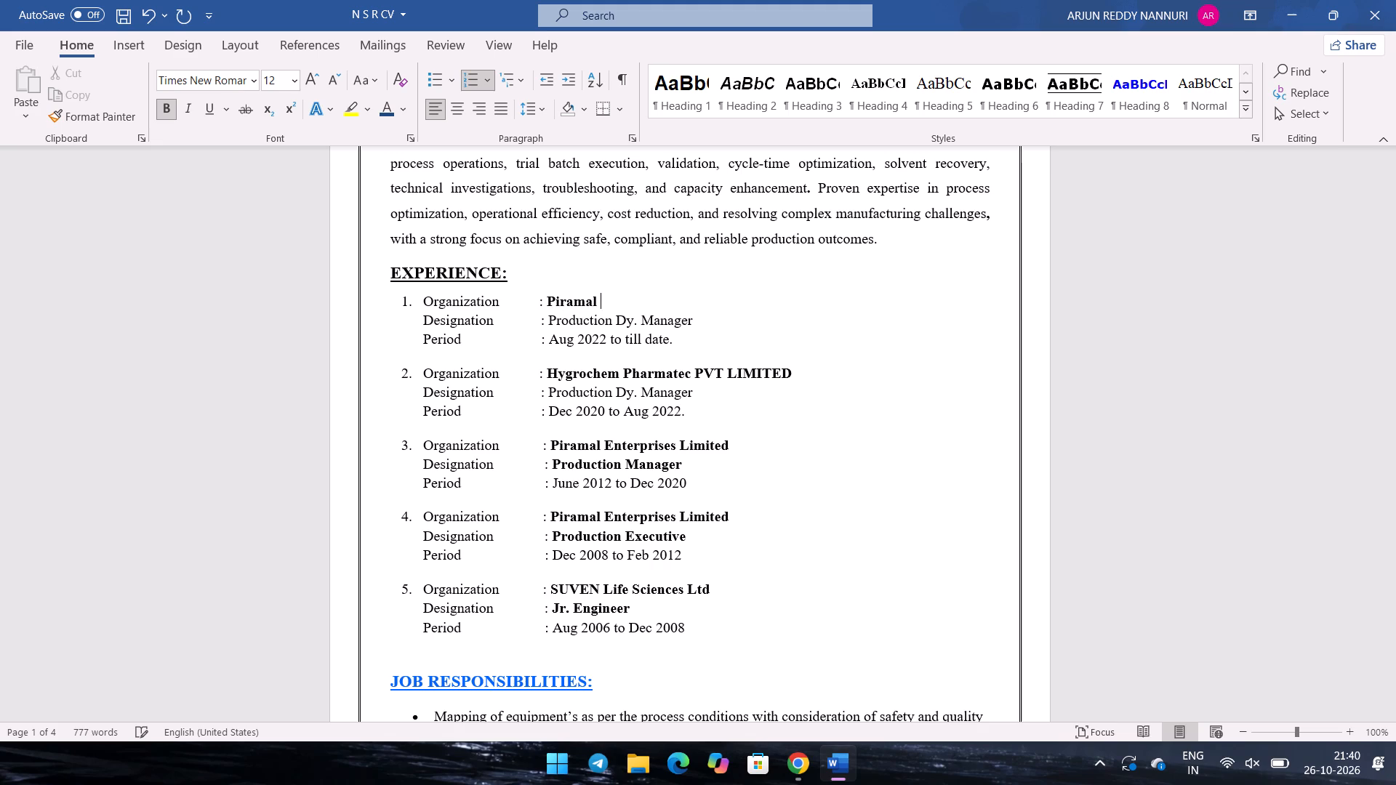
{"action": "type", "text": "Phae"}
{"action": "key", "text": "BackSpace"}
{"action": "key", "text": "r"}
{"action": "type", "text": "ma"}
{"action": "key", "text": "space"}
{"action": "type", "text": "Limited"}
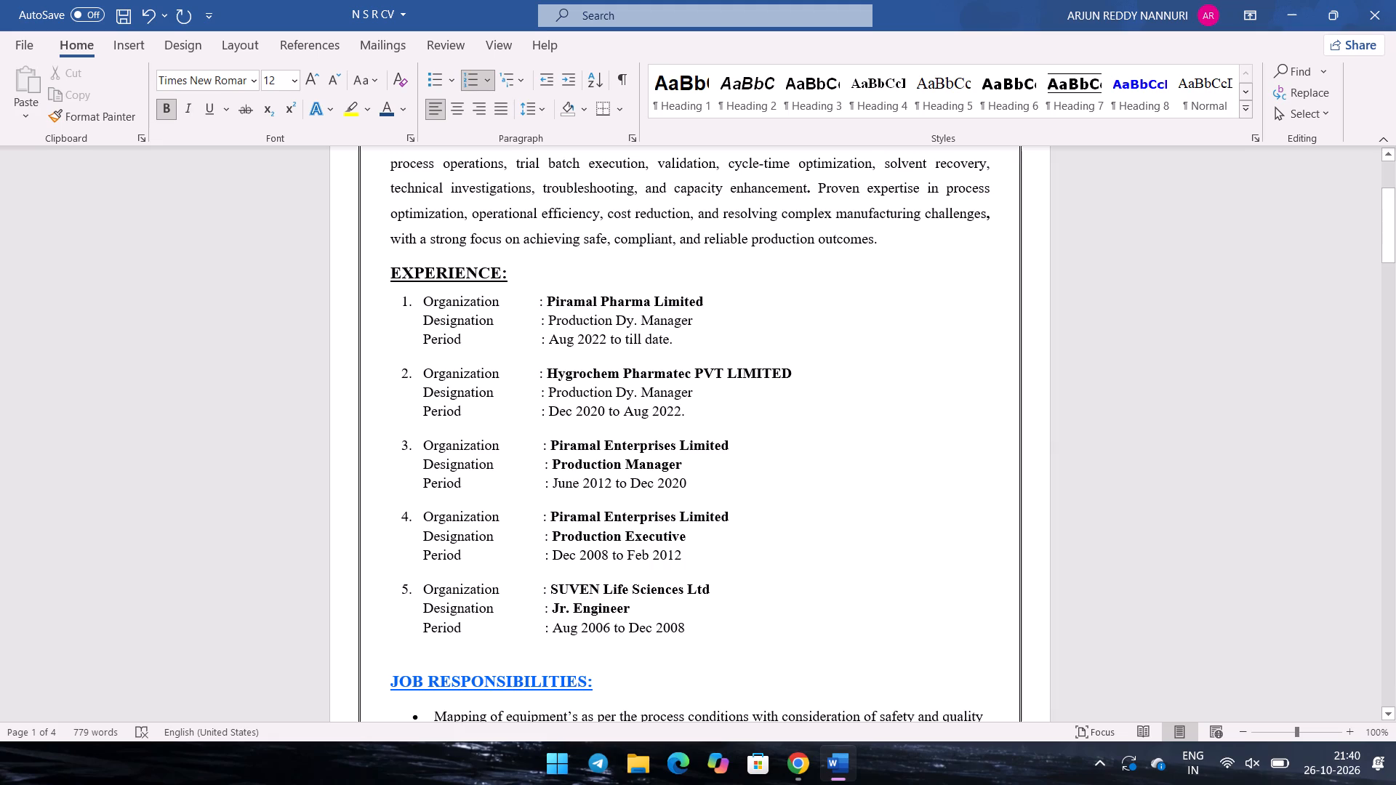
Remove "Dy." from the first experience entry's designation, leaving "Production Manager".
{"action": "left_click", "coordinate": [638, 318]}
{"action": "key", "text": "BackSpace"}
{"action": "key", "text": "BackSpace"}
{"action": "key", "text": "BackSpace"}
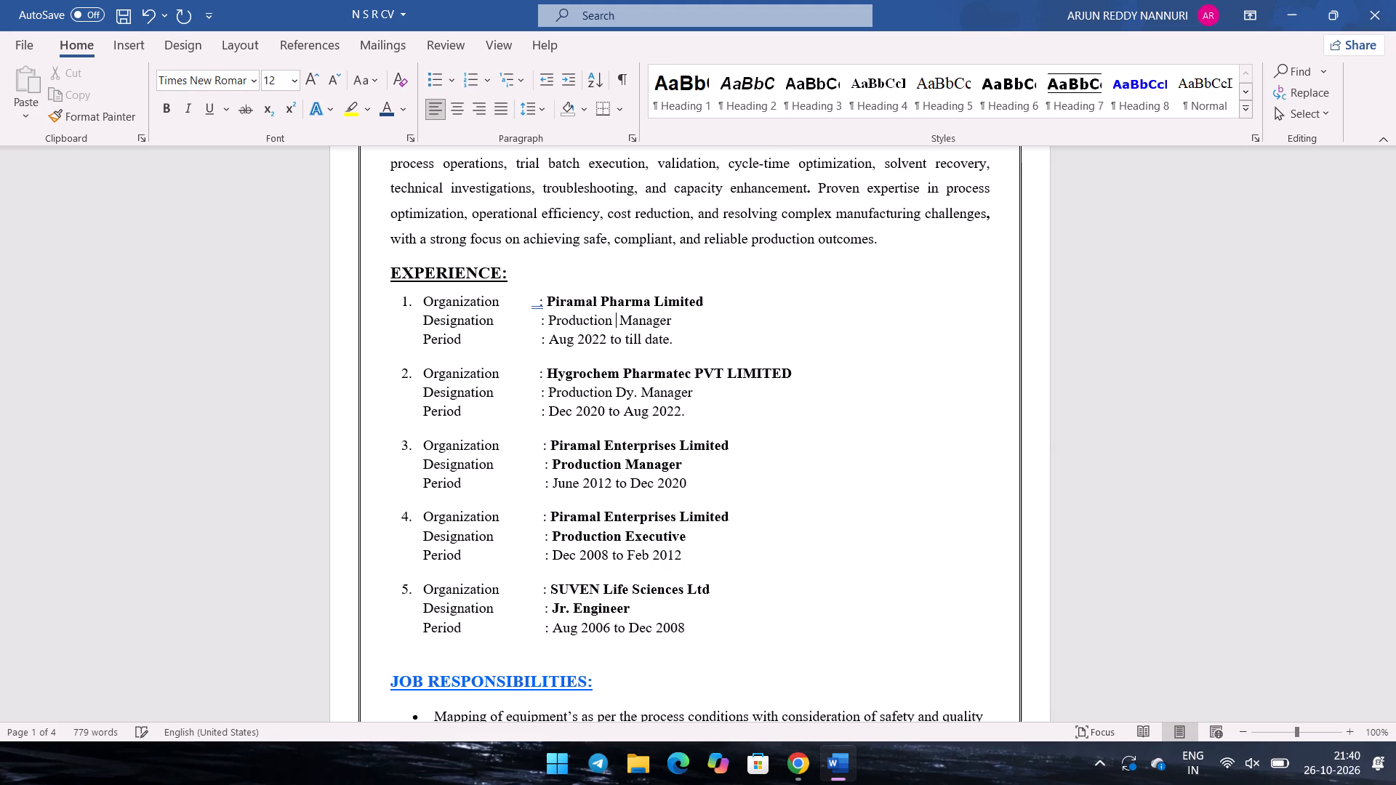
{"action": "key", "text": "BackSpace"}
Change the start date of the first experience entry's period to "Oct 2014", keeping "to till date".
{"action": "left_click", "coordinate": [604, 337]}
{"action": "key", "text": "BackSpace"}
{"action": "key", "text": "BackSpace"}
{"action": "key", "text": "BackSpace"}
{"action": "key", "text": "BackSpace"}
{"action": "key", "text": "BackSpace"}
{"action": "key", "text": "BackSpace"}
{"action": "key", "text": "BackSpace"}
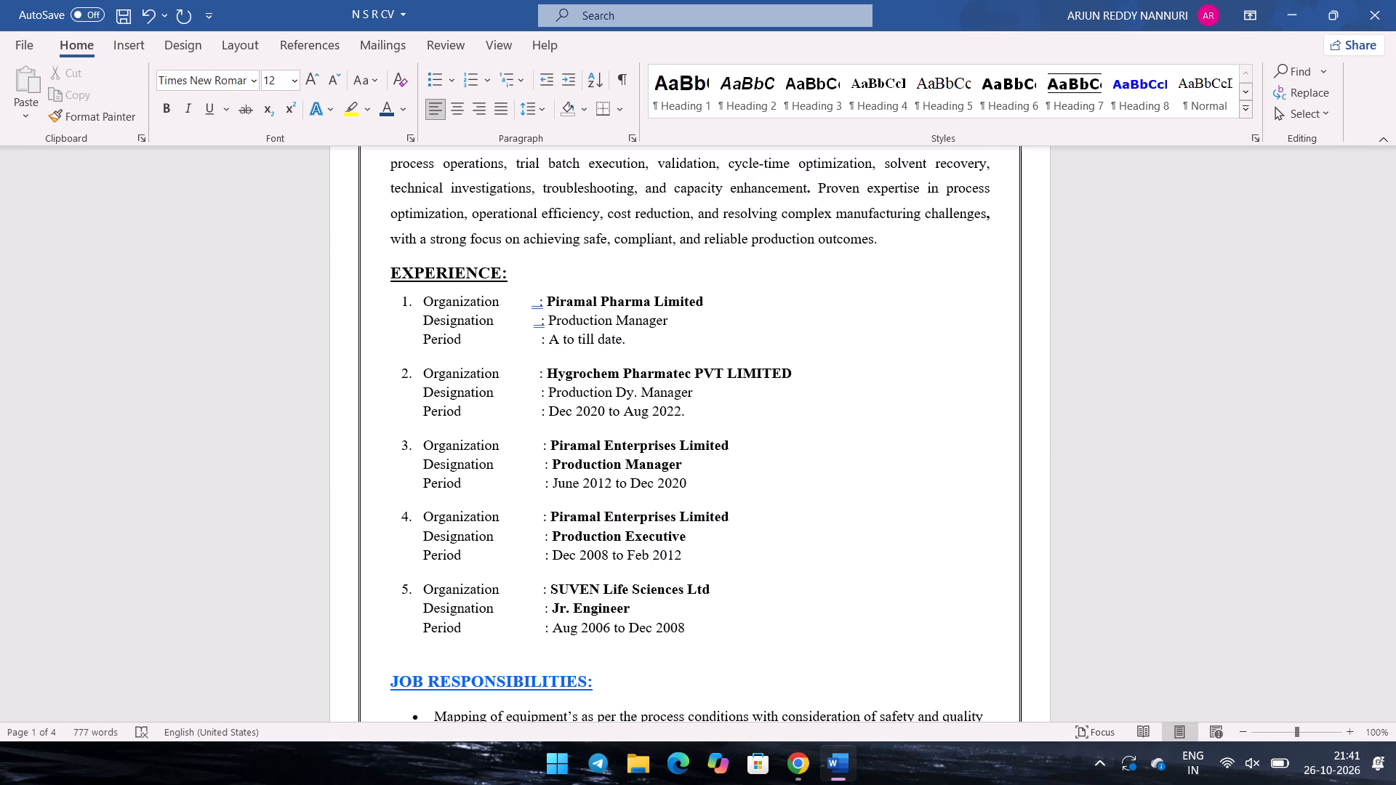
{"action": "key", "text": "BackSpace"}
{"action": "type", "text": "Oct"}
{"action": "key", "text": "space"}
{"action": "type", "text": "2014"}
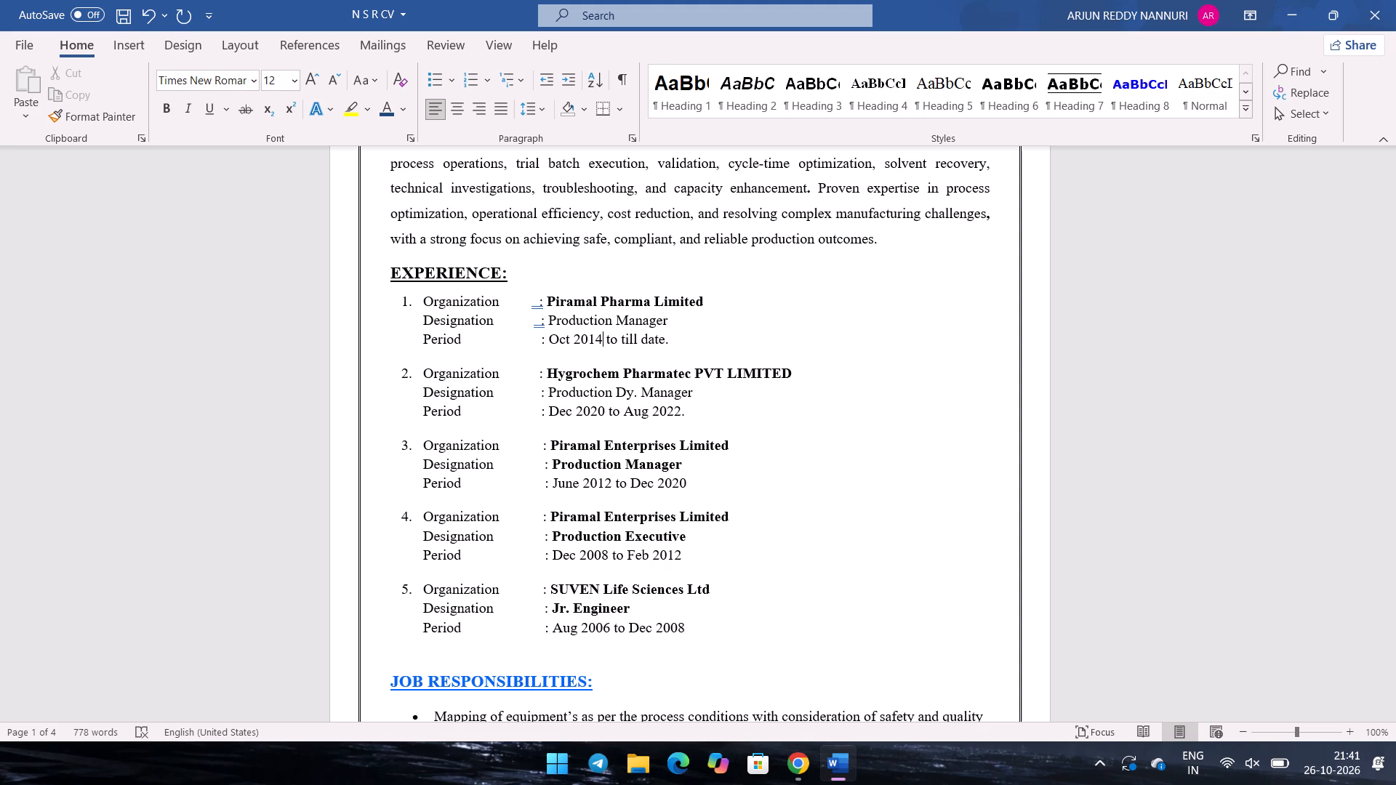
Replace "Hygrochem Pharmatec PVT" in the second experience entry's organization with "Aurobindo Pharma", keeping "LIMITED".
{"action": "key", "text": "Left"}
{"action": "key", "text": "Left"}
{"action": "key", "text": "Down"}
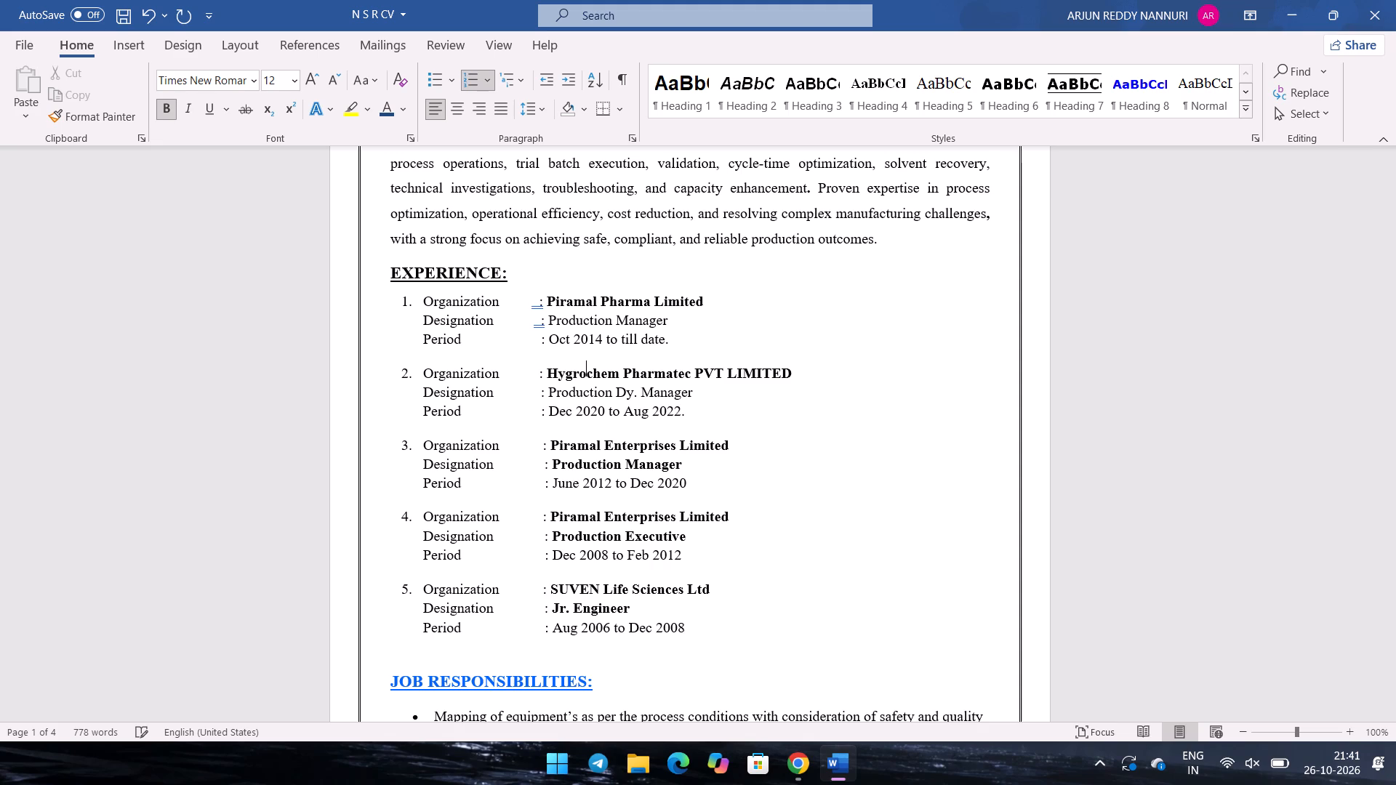
{"action": "key", "text": "Right"}
{"action": "key", "text": "Right"}
{"action": "key", "text": "Right"}
{"action": "key", "text": "Right"}
{"action": "key", "text": "Right"}
{"action": "key", "text": "Right"}
{"action": "key", "text": "Right"}
{"action": "key", "text": "Right"}
{"action": "key", "text": "Right"}
{"action": "key", "text": "Right"}
{"action": "key", "text": "Right"}
{"action": "key", "text": "Right"}
{"action": "key", "text": "Right"}
{"action": "key", "text": "Right"}
{"action": "key", "text": "Right"}
{"action": "key", "text": "Right"}
{"action": "key", "text": "Right"}
{"action": "key", "text": "Right"}
{"action": "key", "text": "Right"}
{"action": "key", "text": "Left"}
{"action": "key", "text": "BackSpace"}
{"action": "key", "text": "BackSpace"}
{"action": "key", "text": "BackSpace"}
{"action": "key", "text": "BackSpace"}
{"action": "key", "text": "BackSpace"}
{"action": "key", "text": "BackSpace"}
{"action": "key", "text": "BackSpace"}
{"action": "key", "text": "BackSpace"}
{"action": "key", "text": "BackSpace"}
{"action": "key", "text": "BackSpace"}
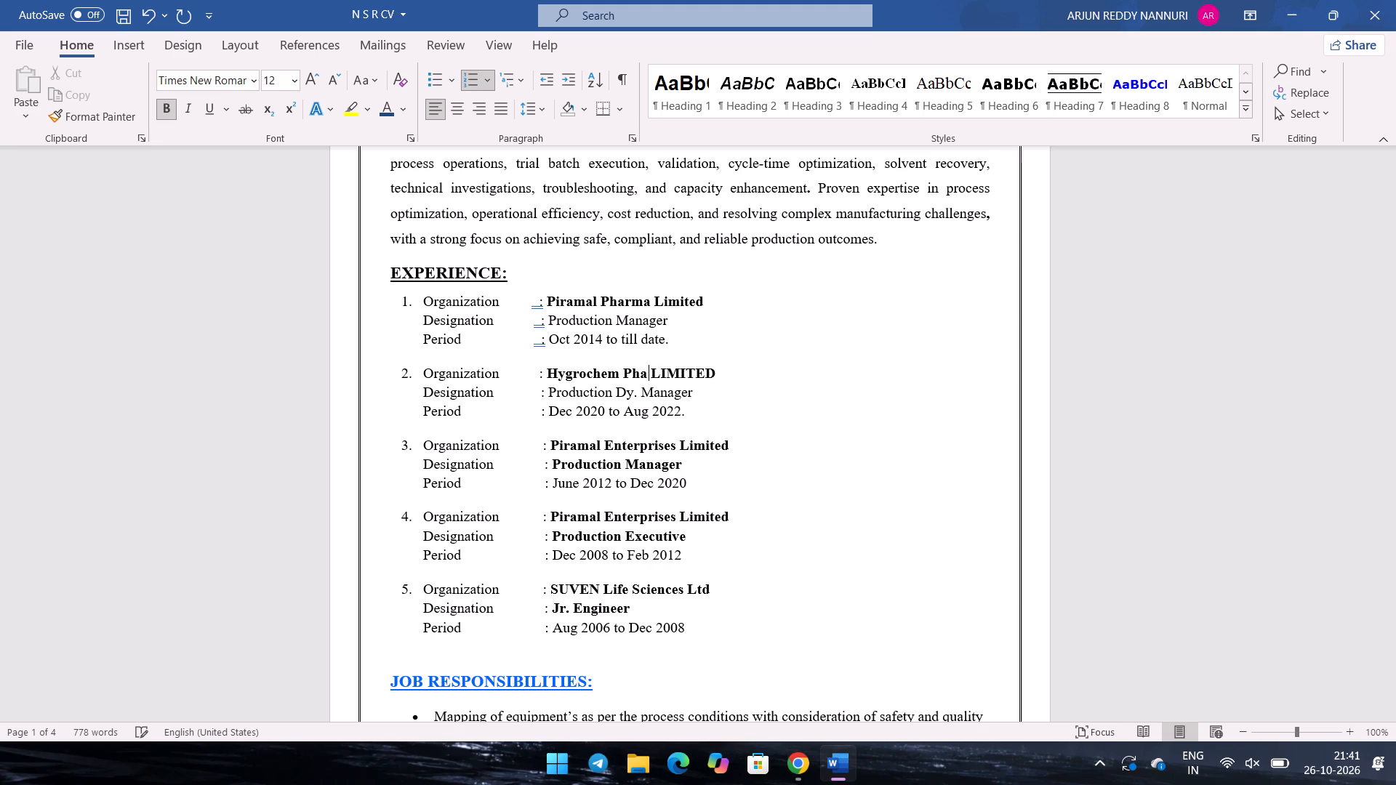
{"action": "key", "text": "BackSpace"}
{"action": "key", "text": "BackSpace"}
{"action": "key", "text": "BackSpace"}
{"action": "key", "text": "BackSpace"}
{"action": "key", "text": "BackSpace"}
{"action": "key", "text": "BackSpace"}
{"action": "key", "text": "BackSpace"}
{"action": "key", "text": "BackSpace"}
{"action": "key", "text": "BackSpace"}
{"action": "key", "text": "BackSpace"}
{"action": "key", "text": "BackSpace"}
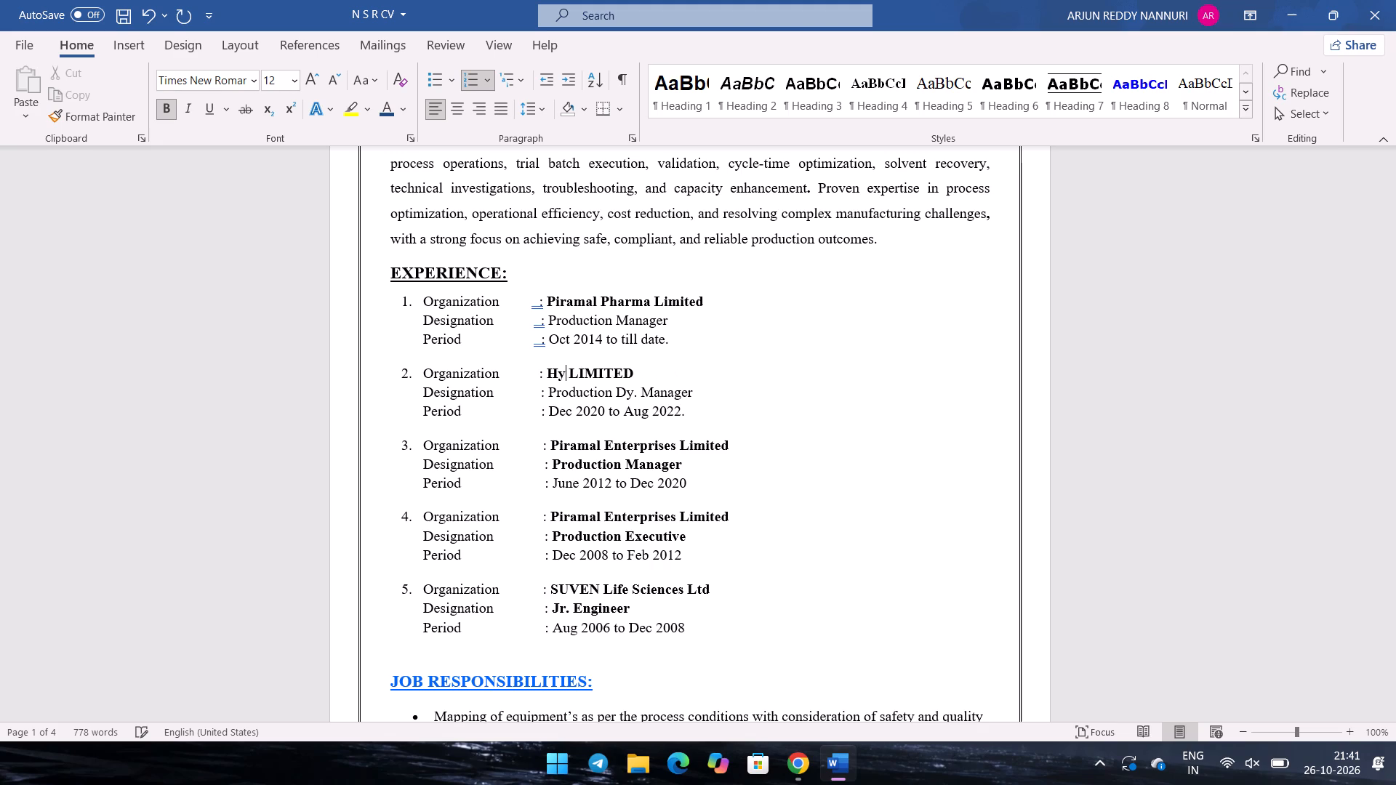
{"action": "key", "text": "BackSpace"}
{"action": "key", "text": "BackSpace"}
{"action": "type", "text": "Au"}
{"action": "type", "text": "ro"}
{"action": "type", "text": "bindo"}
{"action": "key", "text": "space"}
{"action": "type", "text": "Phar"}
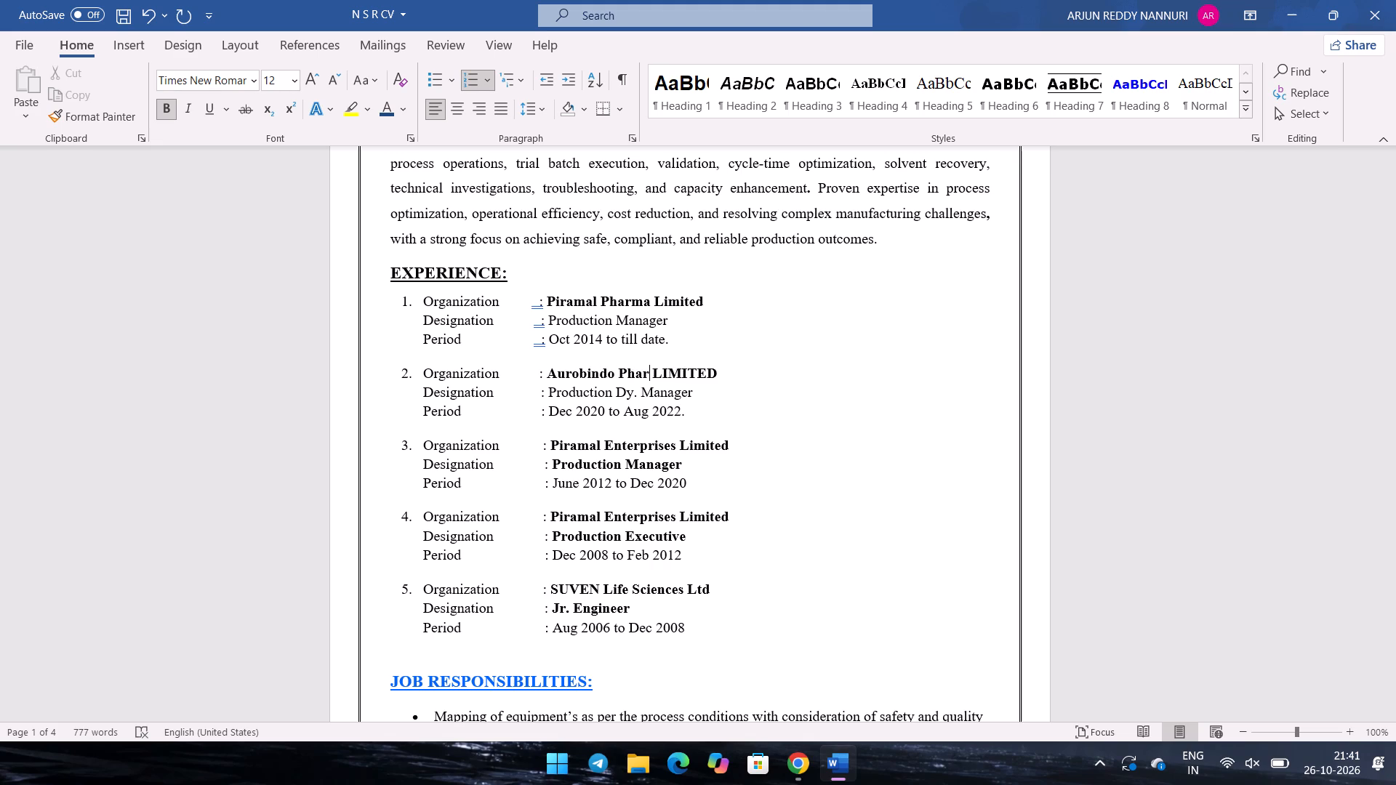
{"action": "type", "text": "ma"}
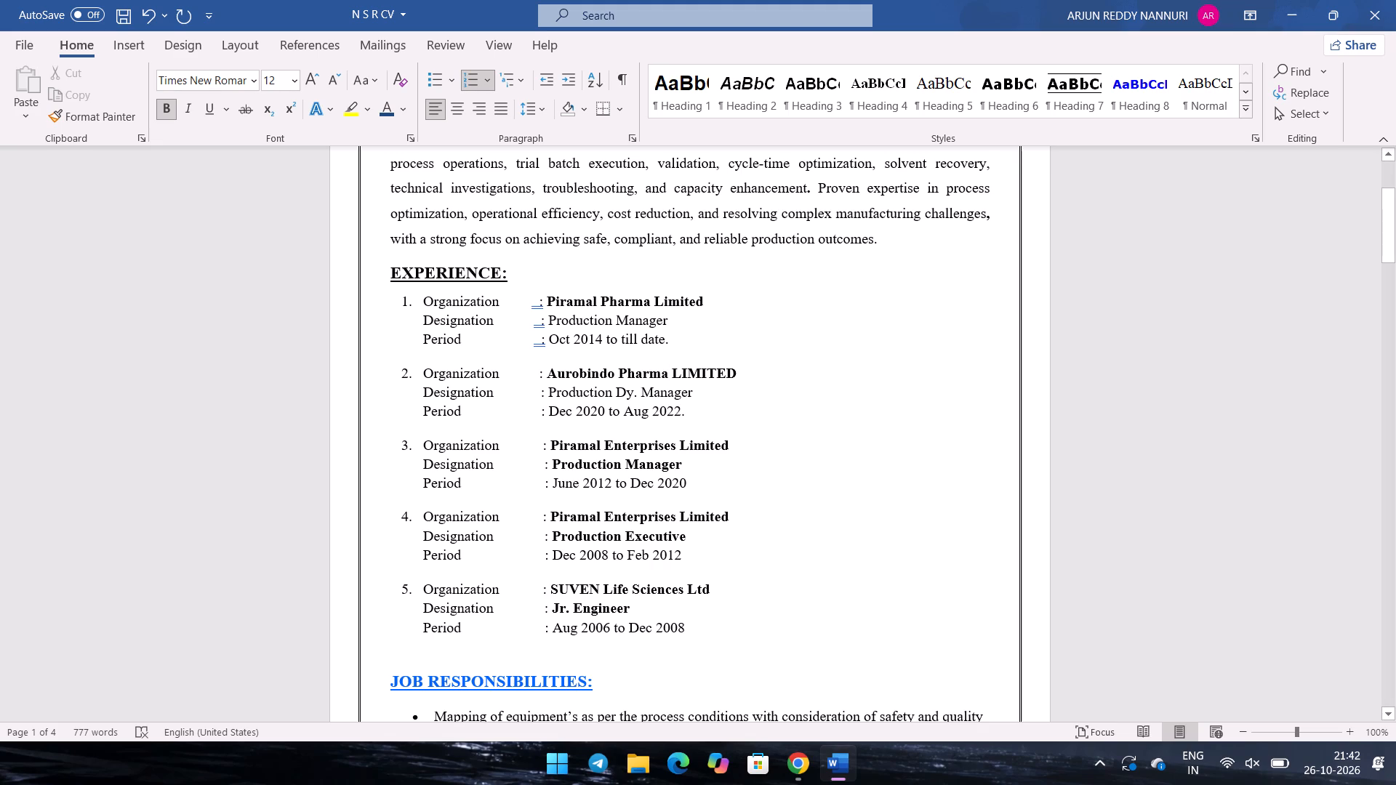
Change the start date of the second experience entry's period to "Apr 2006".
{"action": "double_click", "coordinate": [571, 410]}
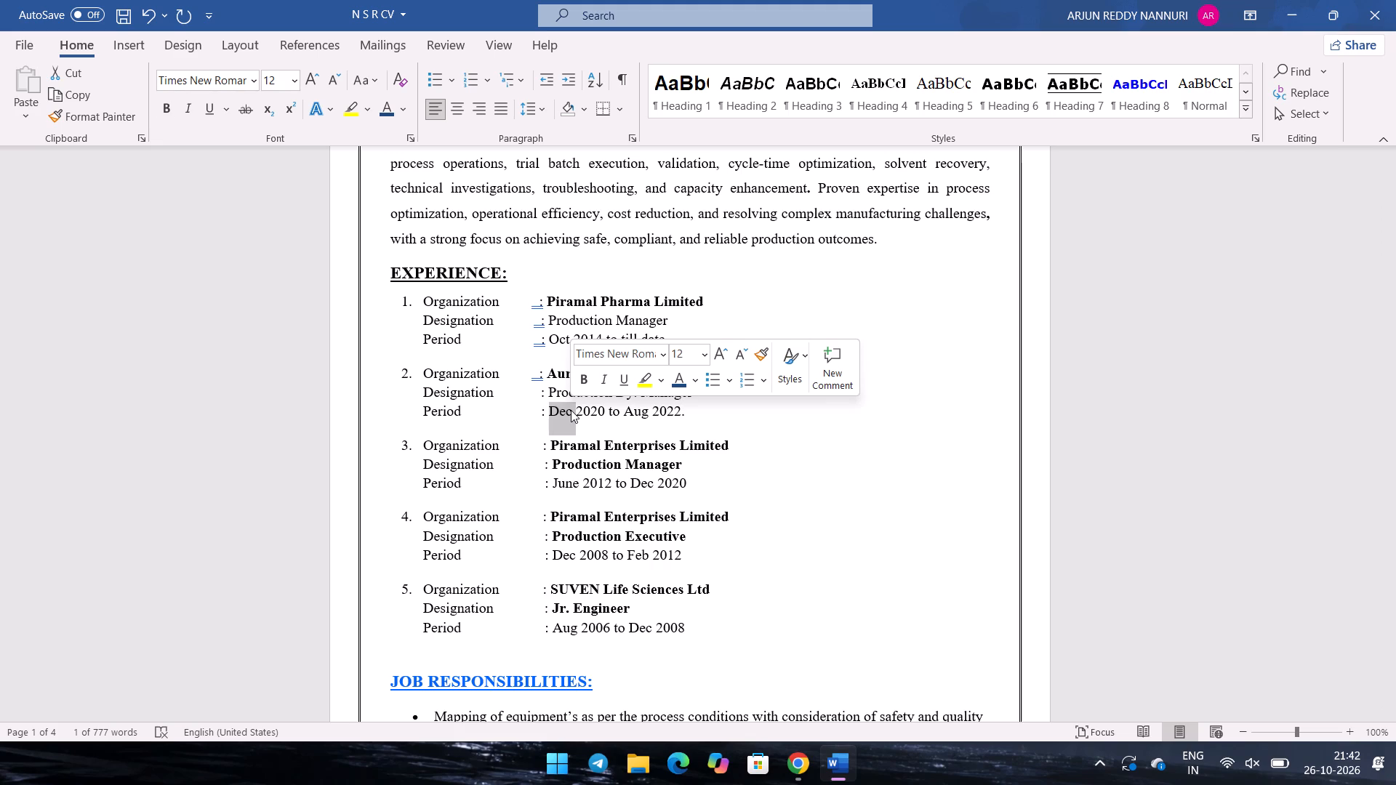
{"action": "type", "text": "Apr"}
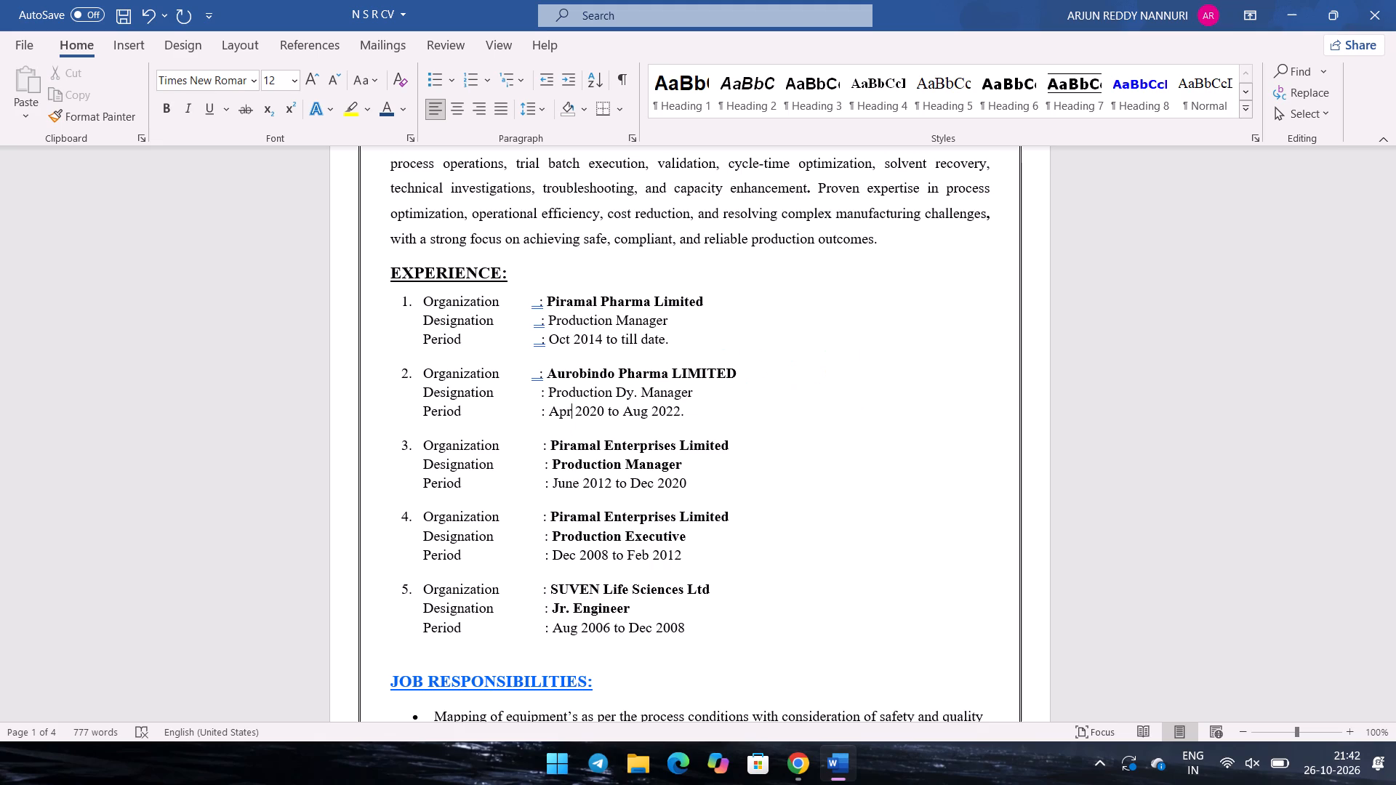
{"action": "key", "text": "Right"}
{"action": "key", "text": "Right"}
{"action": "key", "text": "Right"}
{"action": "key", "text": "Right"}
{"action": "key", "text": "Right"}
{"action": "key", "text": "BackSpace"}
{"action": "key", "text": "BackSpace"}
{"action": "type", "text": "06"}
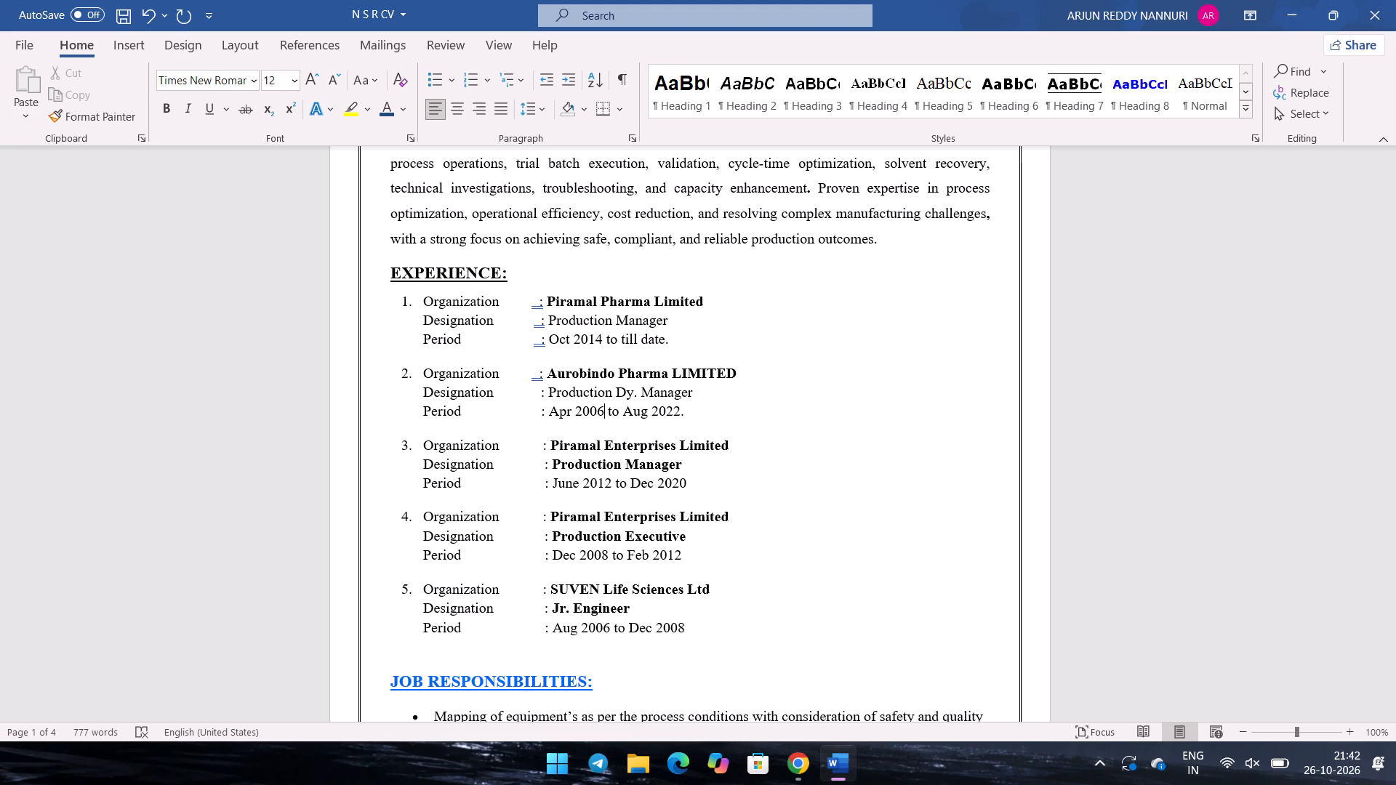
Change the end date of the second experience entry's period to "Oct 2014".
{"action": "key", "text": "Right"}
{"action": "key", "text": "Right"}
{"action": "key", "text": "Right"}
{"action": "key", "text": "Right"}
{"action": "key", "text": "Right"}
{"action": "key", "text": "Right"}
{"action": "key", "text": "Right"}
{"action": "key", "text": "Right"}
{"action": "key", "text": "Left"}
{"action": "key", "text": "BackSpace"}
{"action": "key", "text": "BackSpace"}
{"action": "key", "text": "BackSpace"}
{"action": "type", "text": "Oct"}
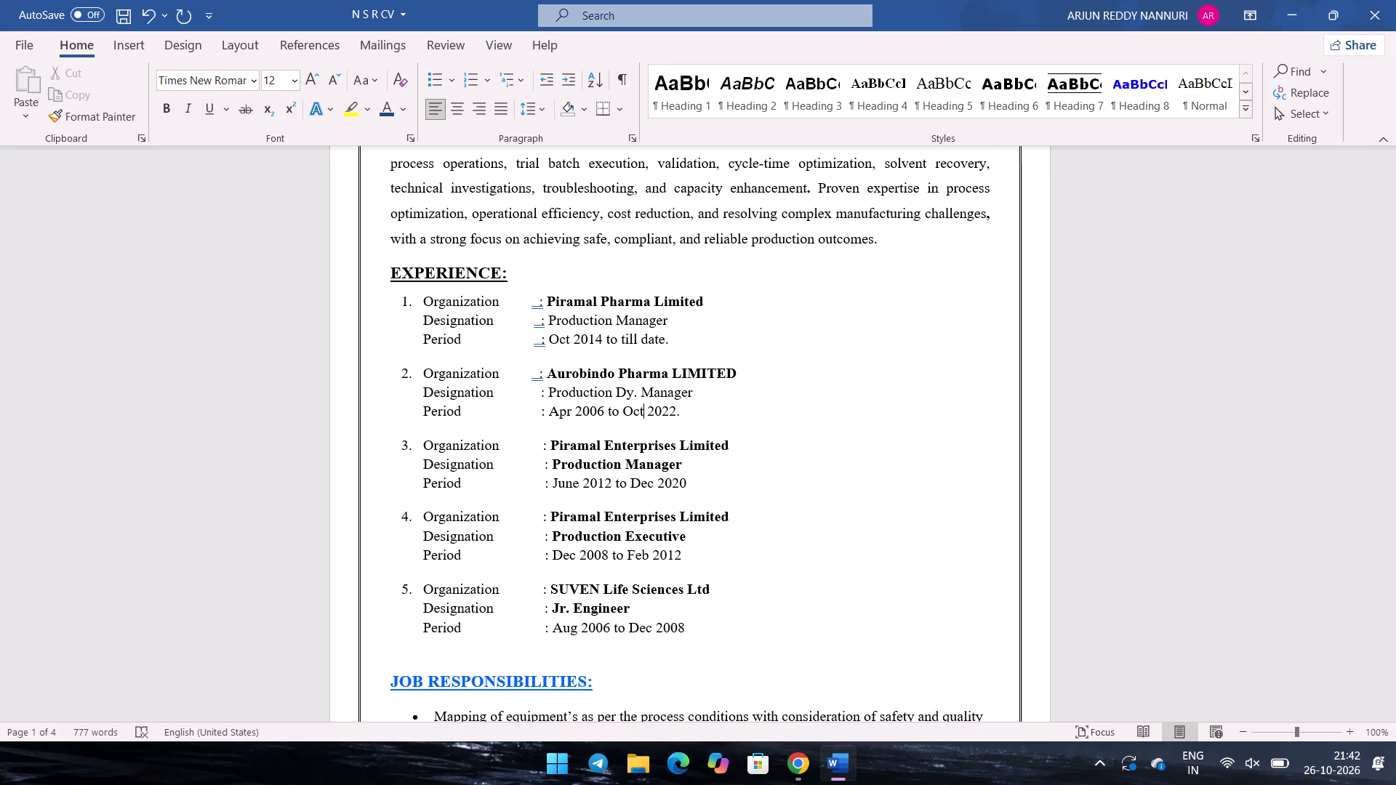
{"action": "key", "text": "Right"}
{"action": "key", "text": "Right"}
{"action": "key", "text": "Right"}
{"action": "key", "text": "Right"}
{"action": "key", "text": "Right"}
{"action": "key", "text": "BackSpace"}
{"action": "key", "text": "BackSpace"}
{"action": "type", "text": "14"}
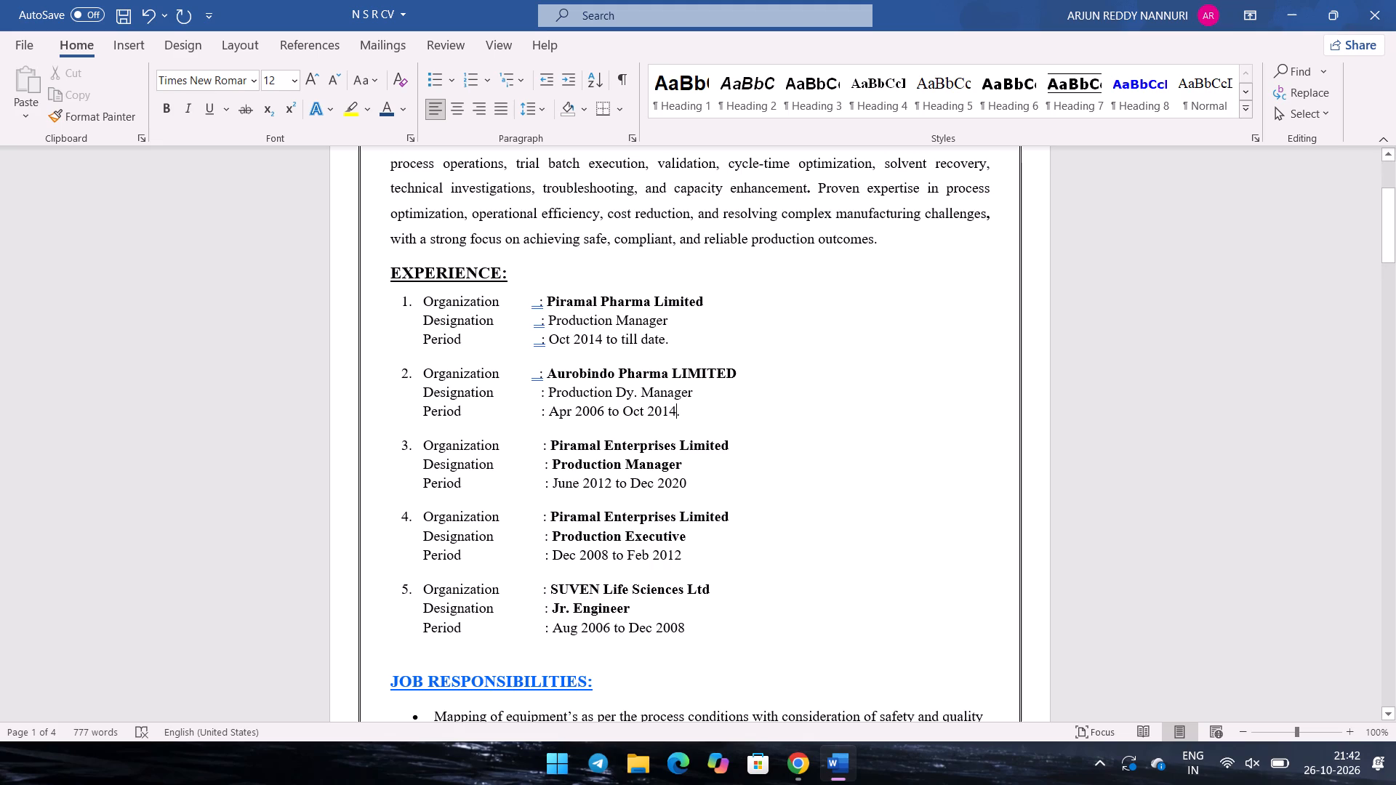
Replace the third experience entry's organization with "Nicholas Piramal India Limited".
{"action": "left_click", "coordinate": [732, 445]}
{"action": "key", "text": "BackSpace"}
{"action": "key", "text": "BackSpace"}
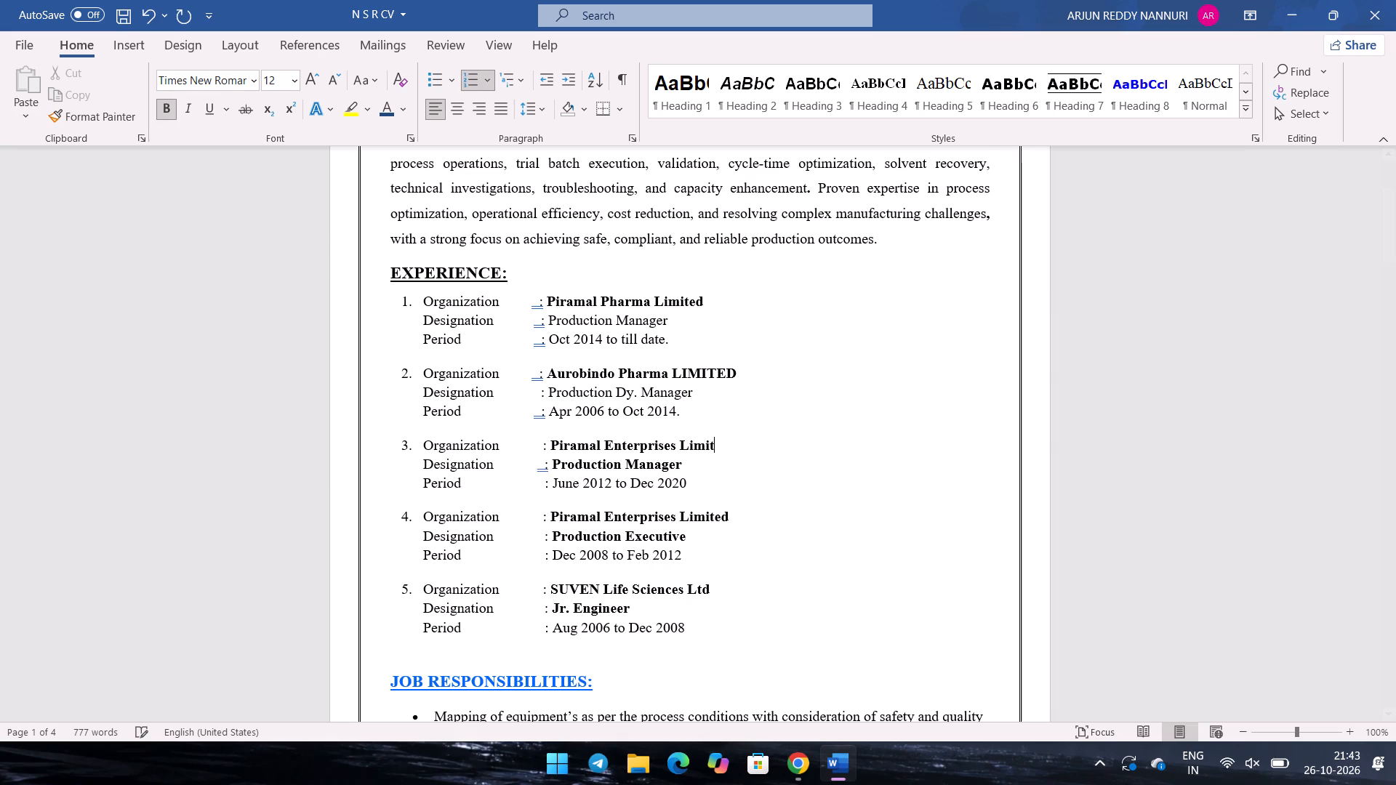
{"action": "key", "text": "BackSpace"}
{"action": "key", "text": "BackSpace"}
{"action": "key", "text": "BackSpace"}
{"action": "key", "text": "BackSpace"}
{"action": "key", "text": "BackSpace"}
{"action": "key", "text": "BackSpace"}
{"action": "key", "text": "BackSpace"}
{"action": "key", "text": "BackSpace"}
{"action": "key", "text": "BackSpace"}
{"action": "key", "text": "BackSpace"}
{"action": "key", "text": "BackSpace"}
{"action": "key", "text": "BackSpace"}
{"action": "key", "text": "BackSpace"}
{"action": "key", "text": "BackSpace"}
{"action": "key", "text": "BackSpace"}
{"action": "key", "text": "BackSpace"}
{"action": "key", "text": "BackSpace"}
{"action": "key", "text": "BackSpace"}
{"action": "key", "text": "BackSpace"}
{"action": "key", "text": "BackSpace"}
{"action": "key", "text": "BackSpace"}
{"action": "key", "text": "BackSpace"}
{"action": "key", "text": "BackSpace"}
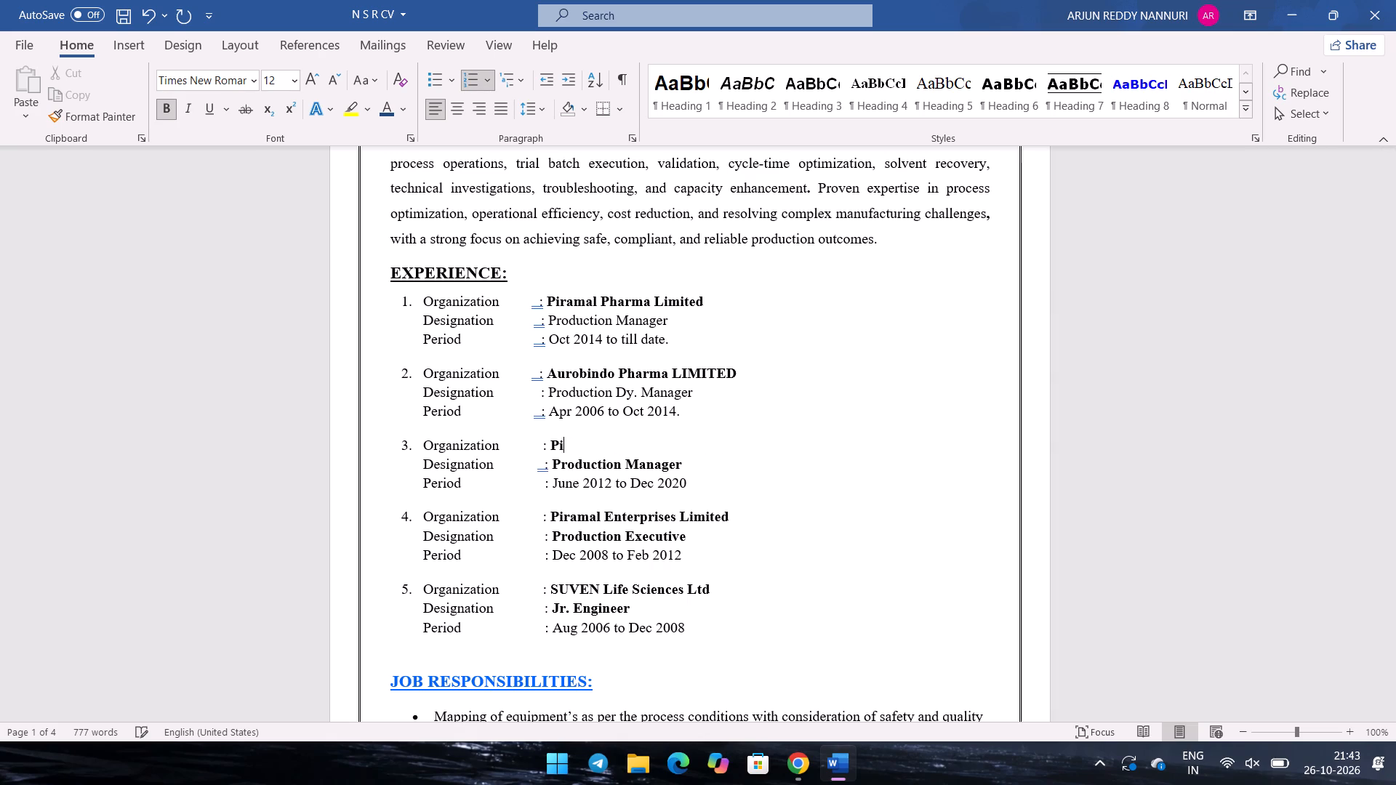
{"action": "key", "text": "BackSpace"}
{"action": "key", "text": "BackSpace"}
{"action": "type", "text": "Nicho"}
{"action": "key", "text": "l"}
{"action": "type", "text": "as"}
{"action": "key", "text": "space"}
{"action": "type", "text": "Piramal"}
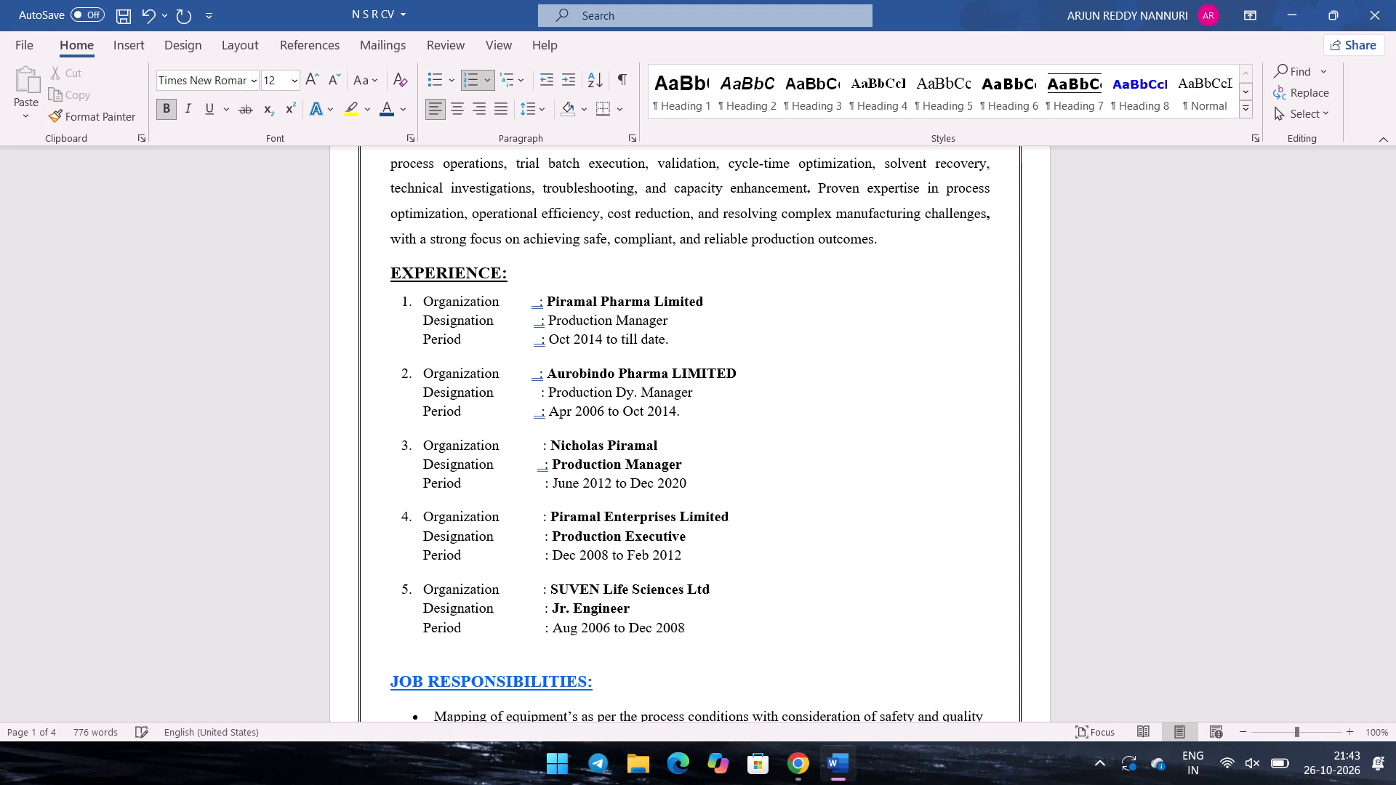
{"action": "key", "text": "space"}
{"action": "type", "text": "India"}
{"action": "key", "text": "space"}
{"action": "type", "text": "Limited"}
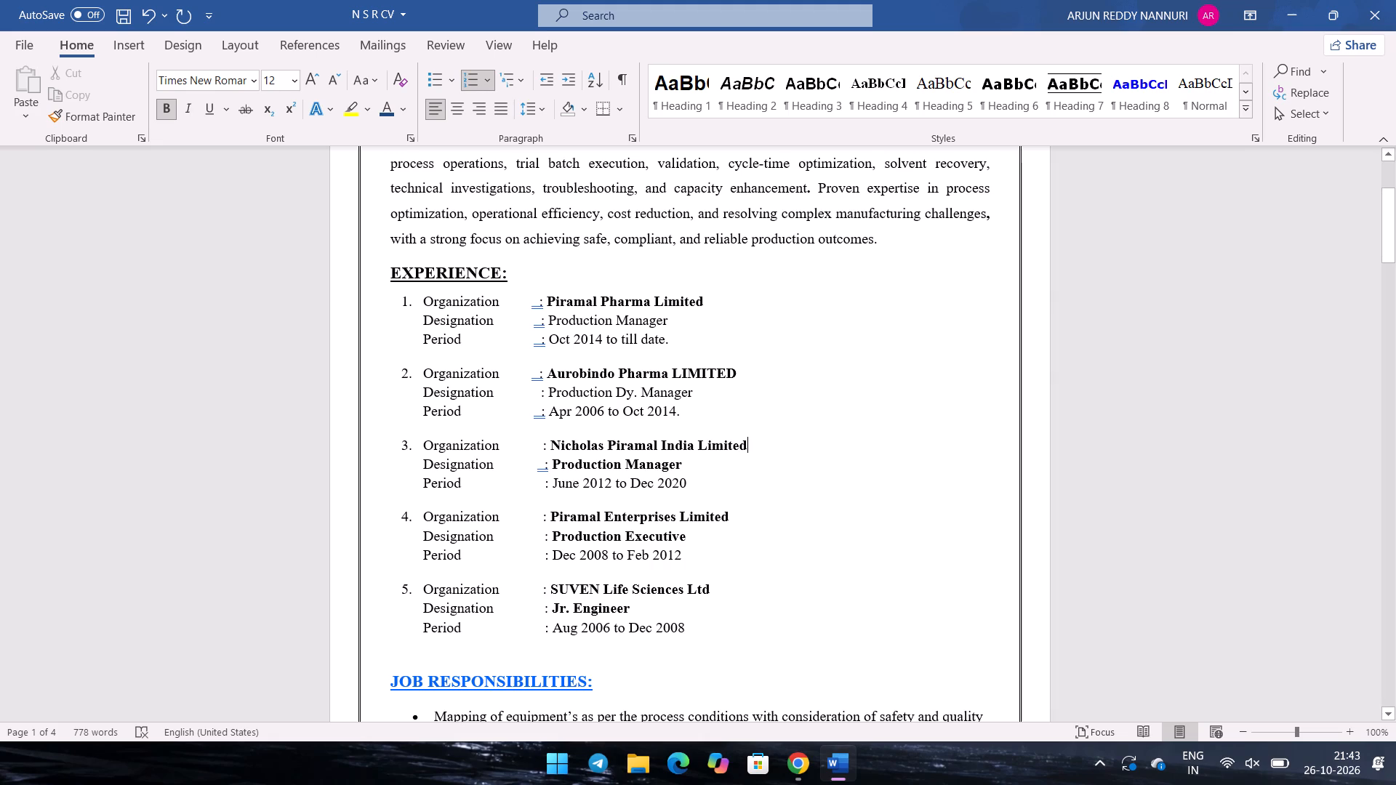
Change the second experience entry's designation to "Production Sr. Executive".
{"action": "left_click", "coordinate": [694, 395]}
{"action": "key", "text": "BackSpace"}
{"action": "key", "text": "BackSpace"}
{"action": "key", "text": "BackSpace"}
{"action": "key", "text": "BackSpace"}
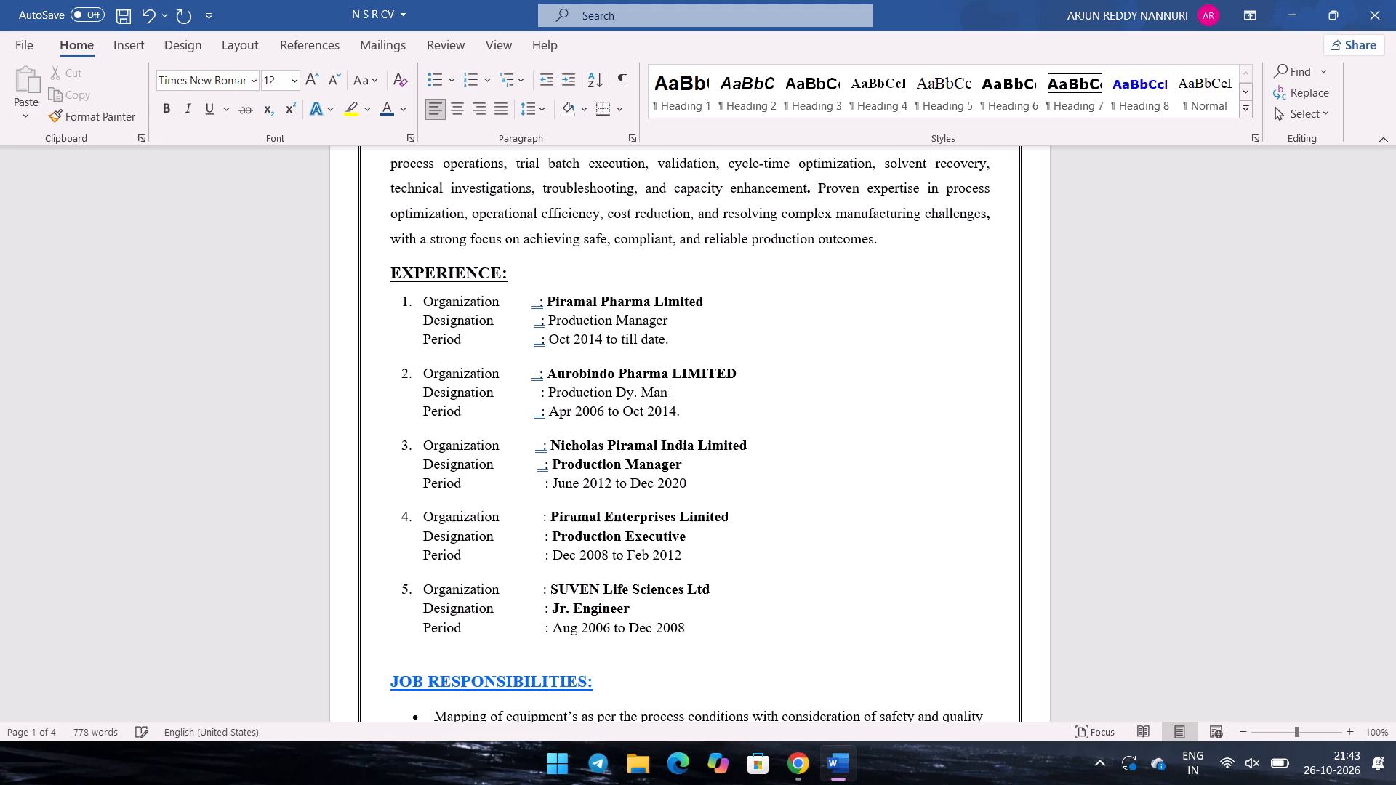
{"action": "key", "text": "BackSpace"}
{"action": "key", "text": "BackSpace"}
{"action": "key", "text": "BackSpace"}
{"action": "type", "text": "Executive"}
{"action": "key", "text": "Left"}
{"action": "key", "text": "Left"}
{"action": "key", "text": "Left"}
{"action": "key", "text": "Left"}
{"action": "key", "text": "Left"}
{"action": "key", "text": "Left"}
{"action": "key", "text": "Left"}
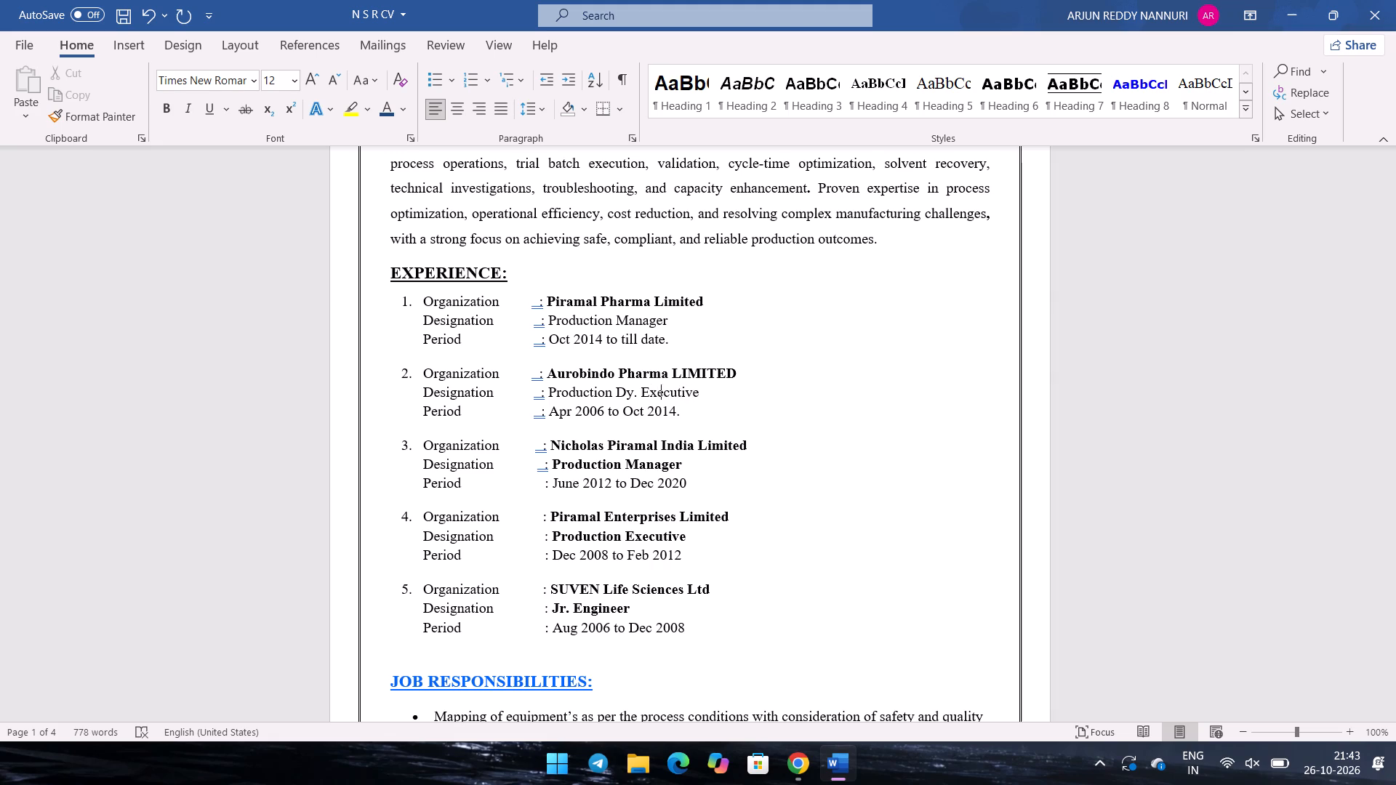
{"action": "key", "text": "Left"}
{"action": "key", "text": "Left"}
{"action": "key", "text": "Left"}
{"action": "key", "text": "Left"}
{"action": "key", "text": "BackSpace"}
{"action": "key", "text": "BackSpace"}
{"action": "type", "text": "Sr"}
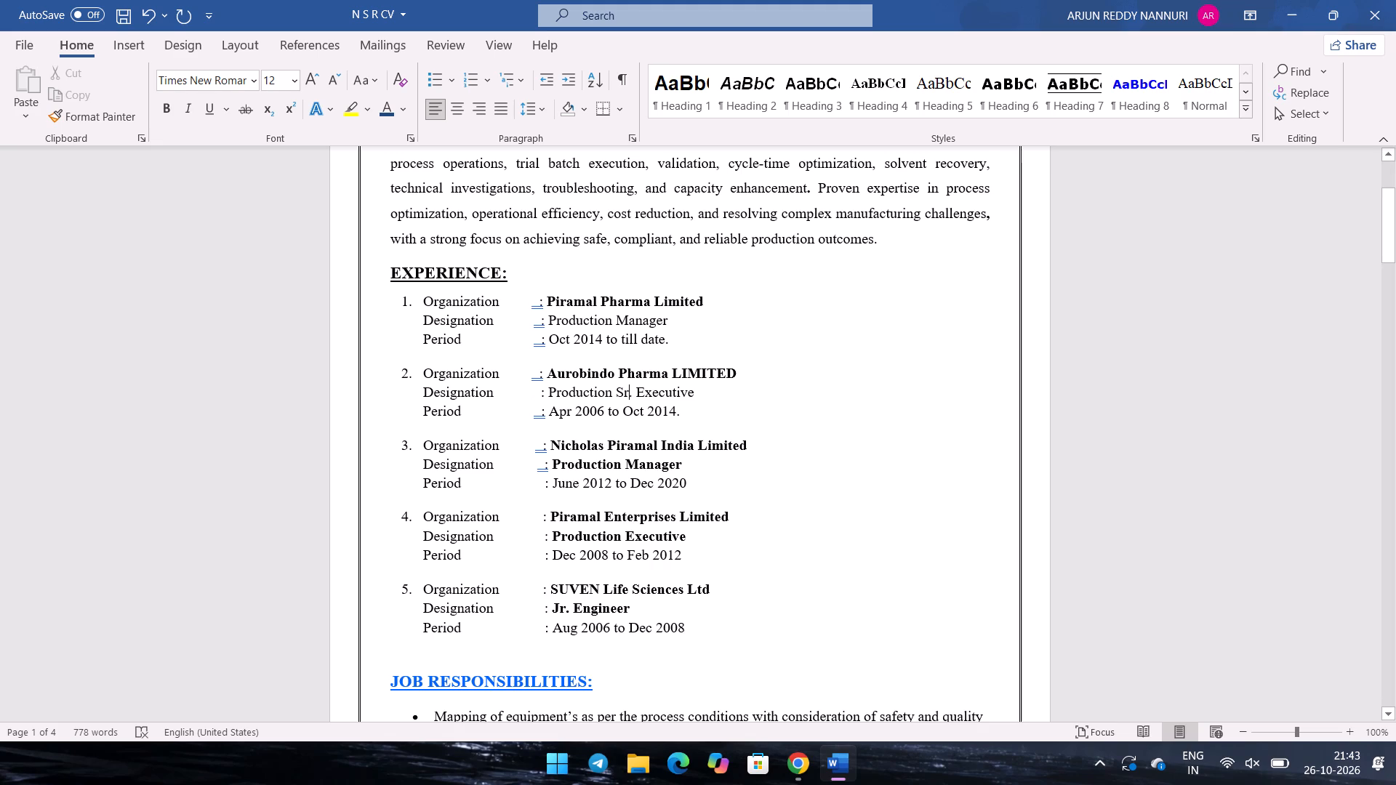
Change the third experience entry's designation to "Production excutive".
{"action": "left_click", "coordinate": [683, 467]}
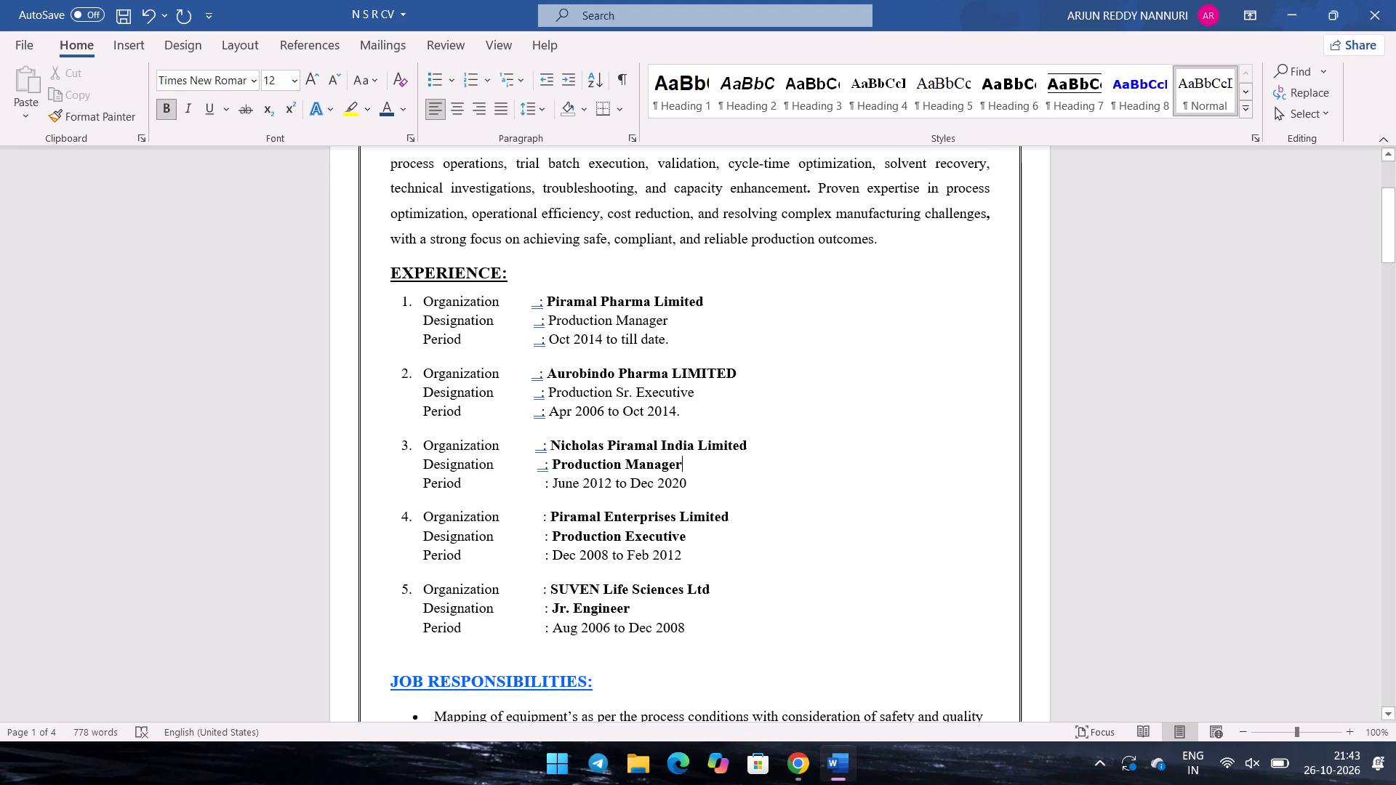
{"action": "key", "text": "BackSpace"}
{"action": "key", "text": "BackSpace"}
{"action": "key", "text": "BackSpace"}
{"action": "key", "text": "BackSpace"}
{"action": "key", "text": "BackSpace"}
{"action": "key", "text": "BackSpace"}
{"action": "key", "text": "BackSpace"}
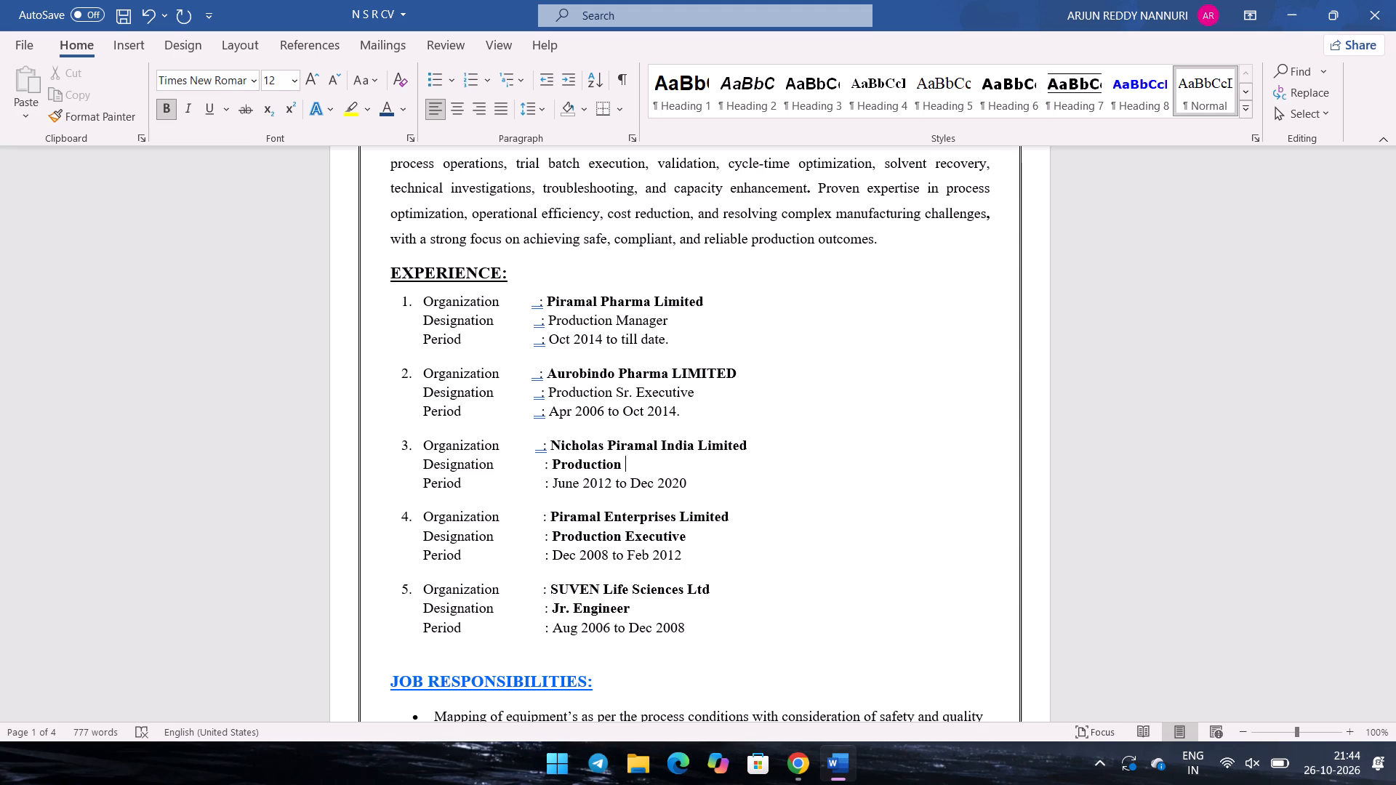
{"action": "type", "text": "excutive"}
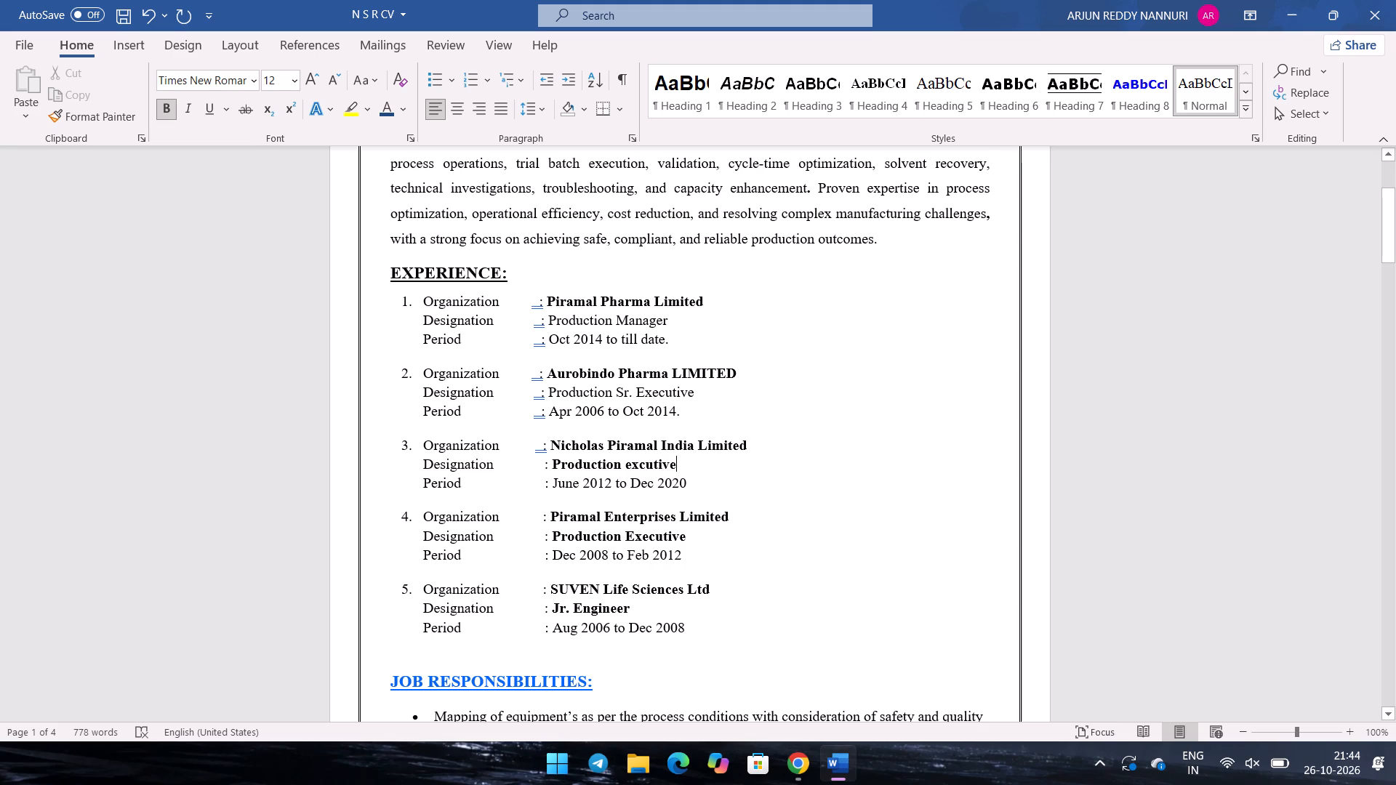
Change the start date of the third experience entry's period to "Mar 2003".
{"action": "left_click", "coordinate": [579, 485]}
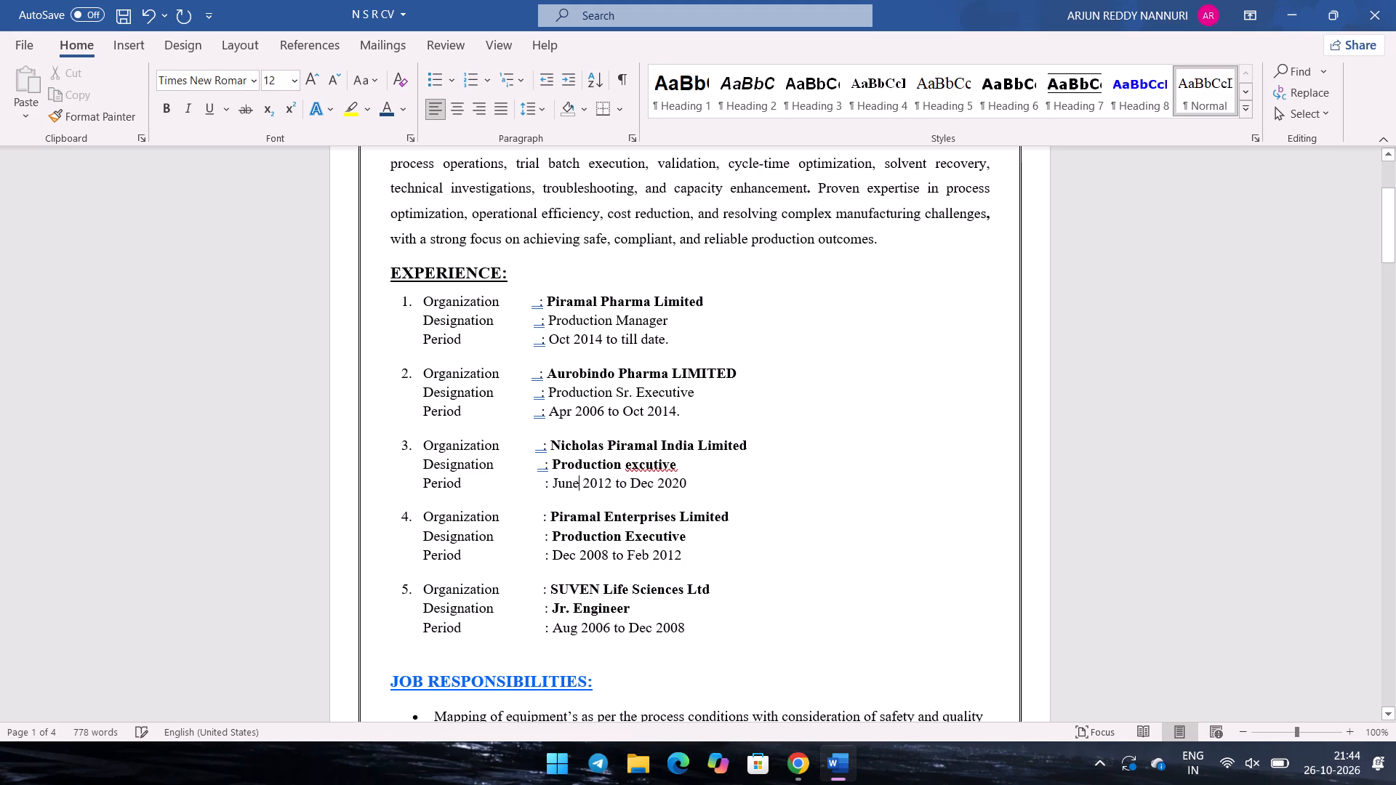
{"action": "key", "text": "BackSpace"}
{"action": "key", "text": "BackSpace"}
{"action": "key", "text": "BackSpace"}
{"action": "key", "text": "BackSpace"}
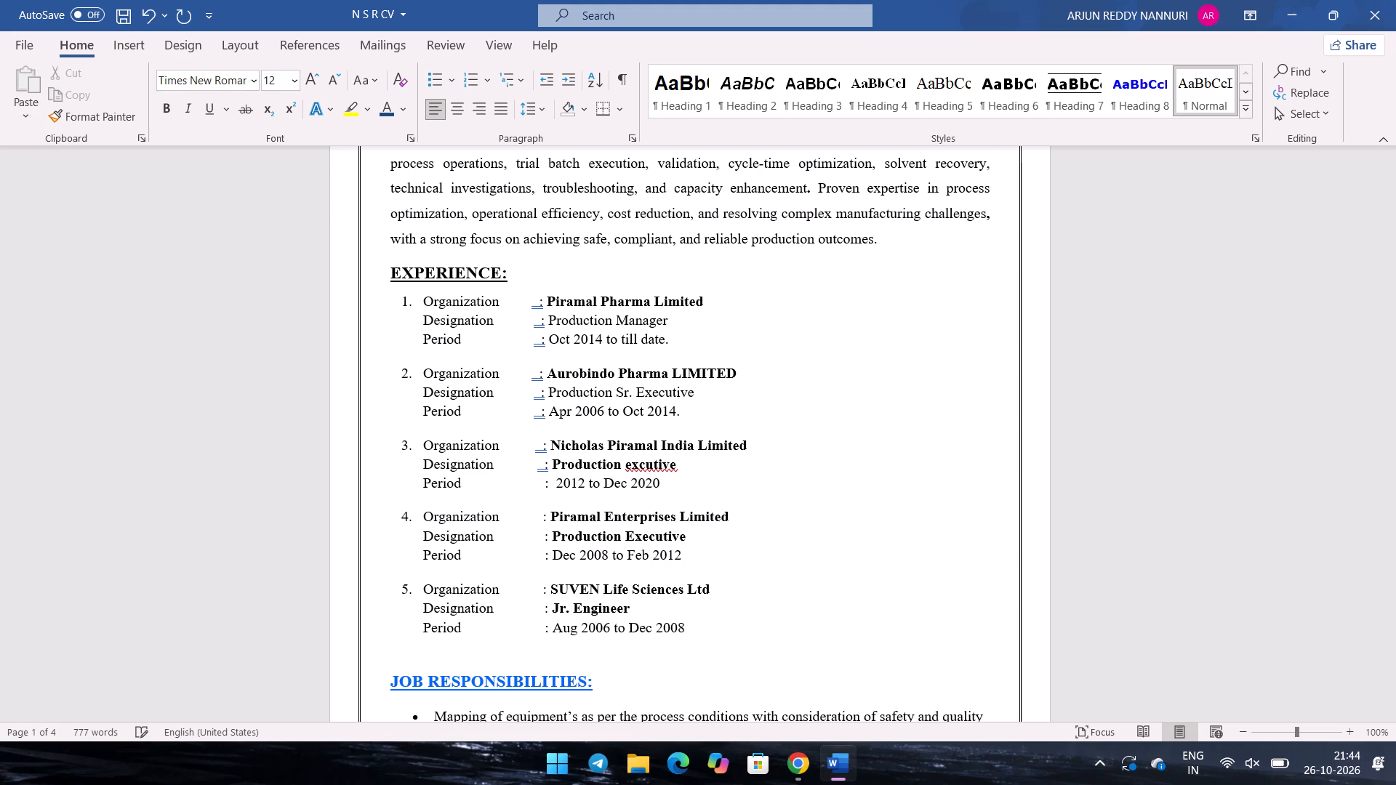
{"action": "type", "text": "Mar"}
{"action": "key", "text": "Right"}
{"action": "key", "text": "Right"}
{"action": "key", "text": "Right"}
{"action": "key", "text": "Right"}
{"action": "key", "text": "Right"}
{"action": "key", "text": "BackSpace"}
{"action": "key", "text": "BackSpace"}
{"action": "type", "text": "03"}
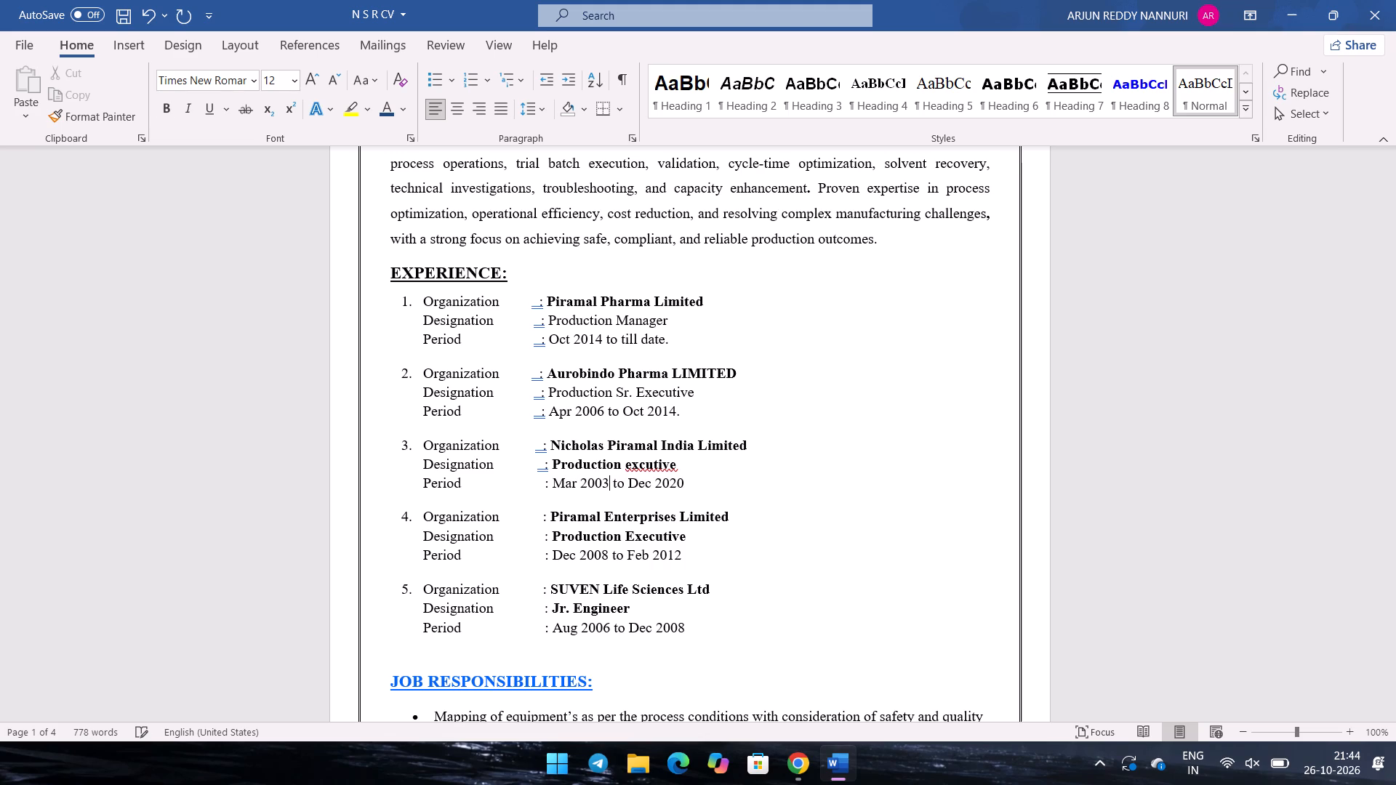
Change the end date of the third experience entry's period to "Mar 2006".
{"action": "key", "text": "Right"}
{"action": "key", "text": "Right"}
{"action": "key", "text": "Right"}
{"action": "key", "text": "Right"}
{"action": "key", "text": "Right"}
{"action": "key", "text": "Right"}
{"action": "key", "text": "Right"}
{"action": "key", "text": "BackSpace"}
{"action": "key", "text": "BackSpace"}
{"action": "key", "text": "BackSpace"}
{"action": "type", "text": "Mar"}
{"action": "key", "text": "Right"}
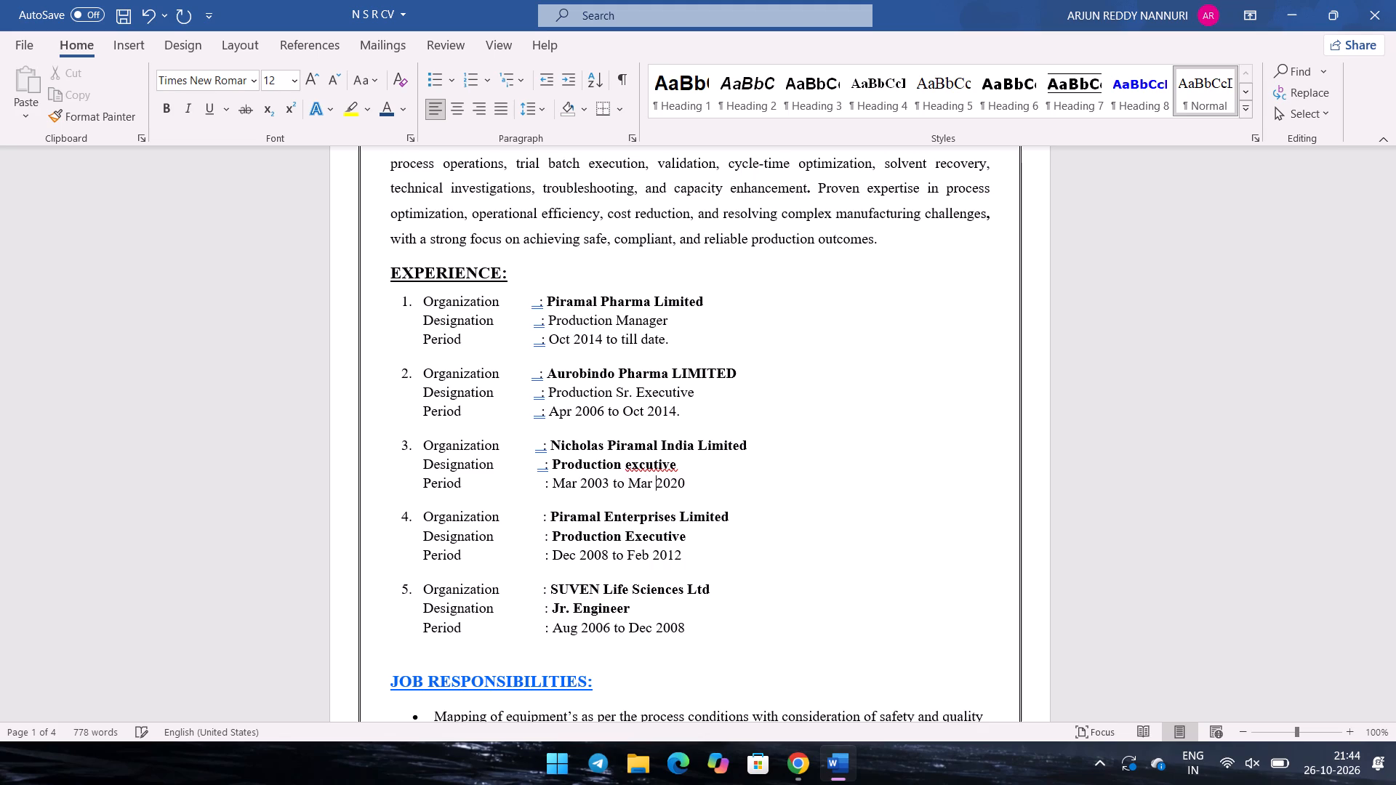
{"action": "key", "text": "Right"}
{"action": "key", "text": "Right"}
{"action": "key", "text": "Right"}
{"action": "key", "text": "Right"}
{"action": "key", "text": "BackSpace"}
{"action": "key", "text": "BackSpace"}
{"action": "type", "text": "06"}
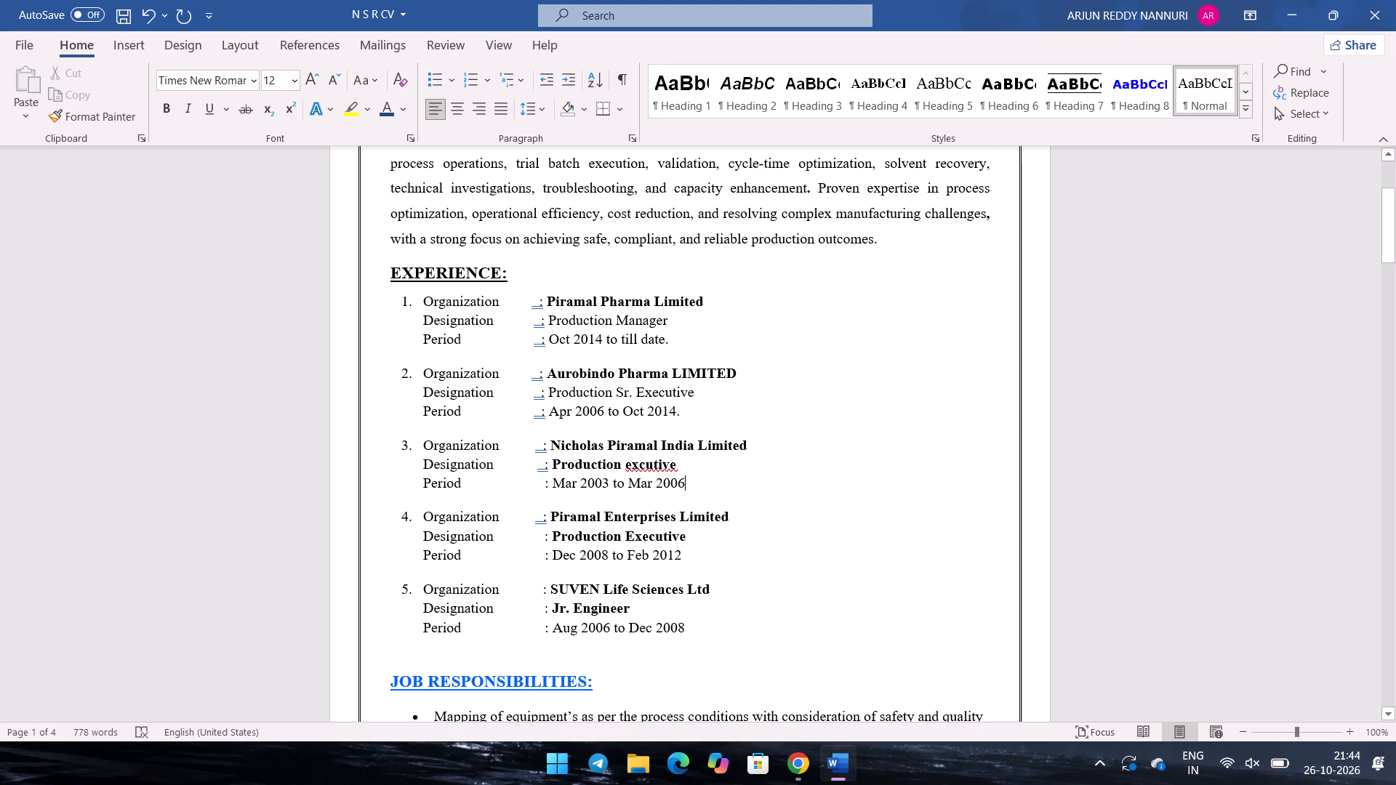
Delete the fourth and fifth experience entries, Piramal Enterprises Limited and SUVEN Life Sciences Ltd.
{"action": "left_click", "coordinate": [424, 517]}
{"action": "key", "text": "shift+Down"}
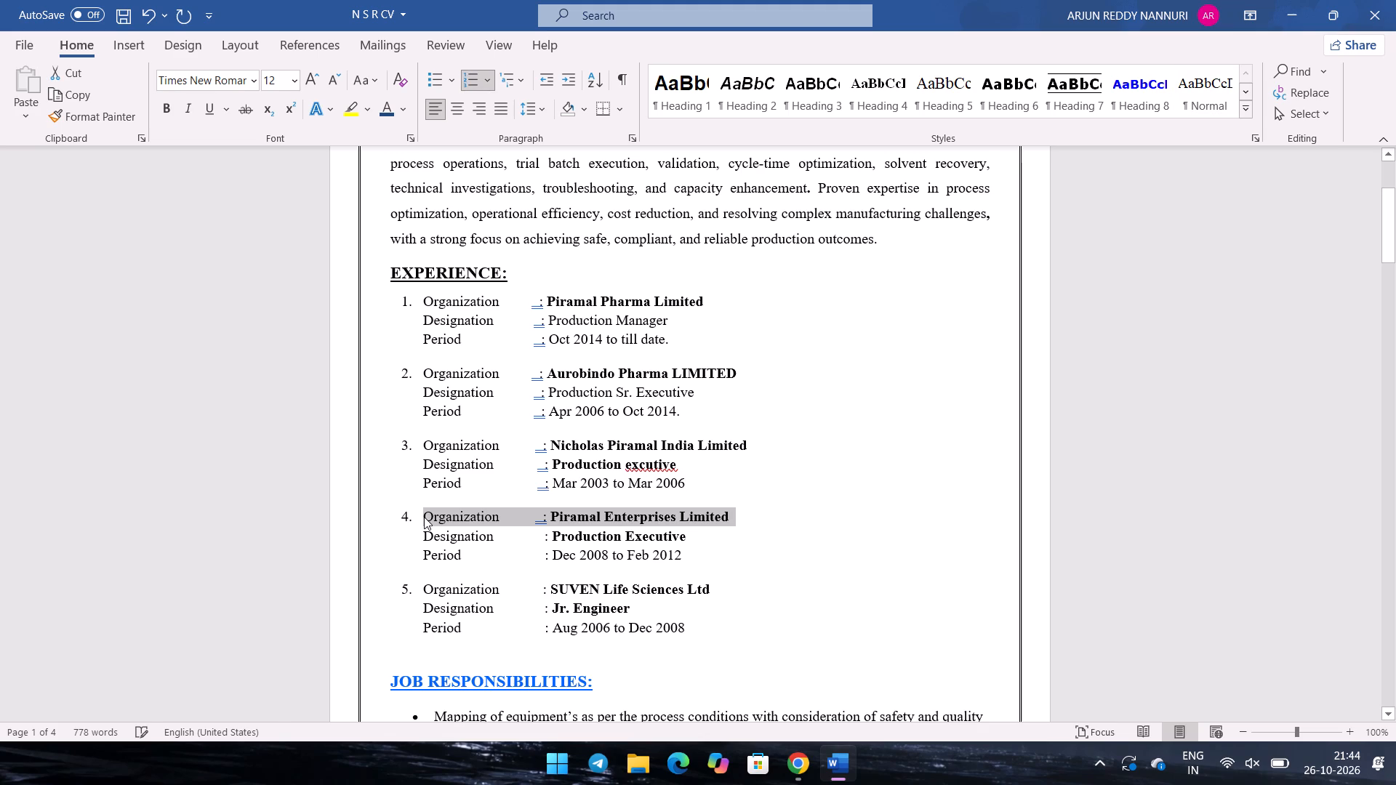
{"action": "key", "text": "shift+Down"}
{"action": "key", "text": "shift+Down"}
{"action": "key", "text": "shift+Down"}
{"action": "key", "text": "shift+Down"}
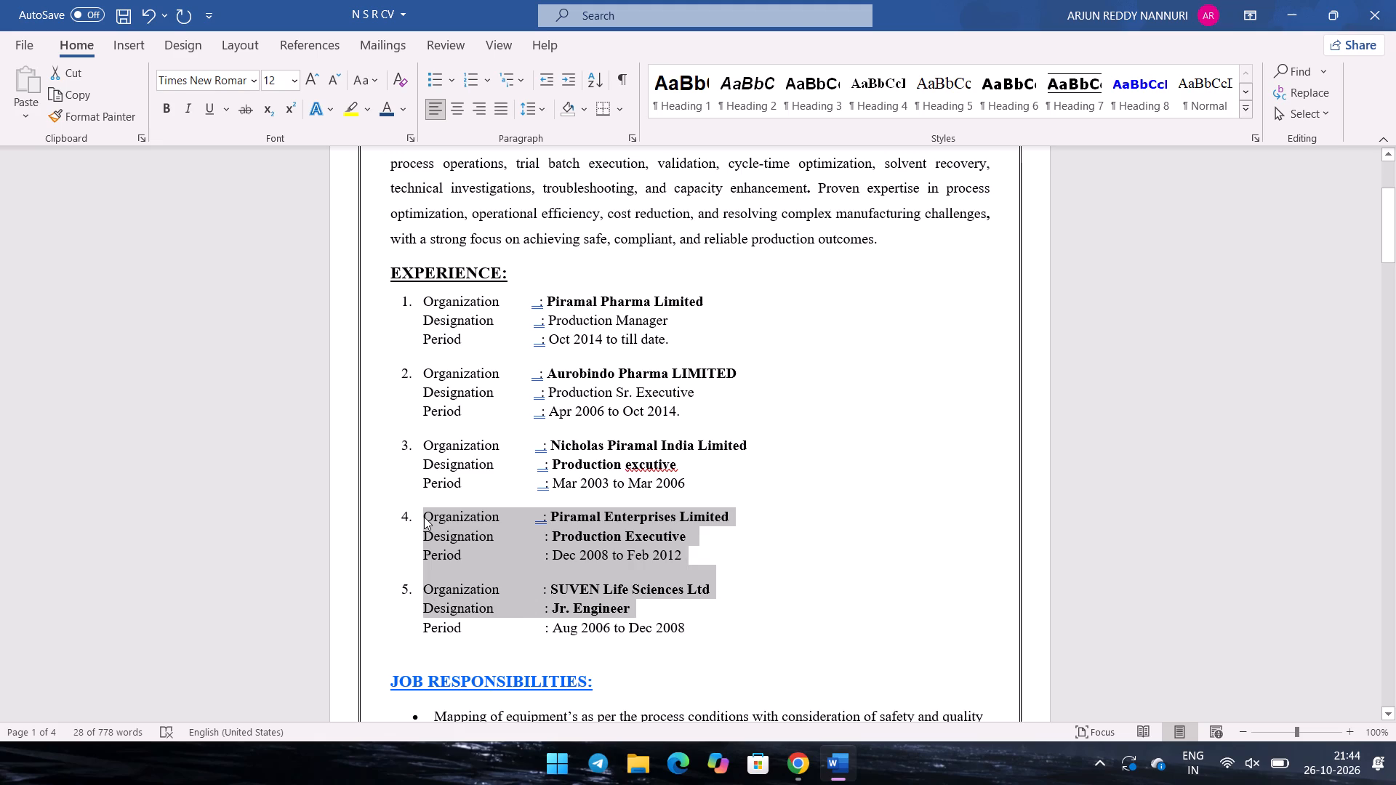
{"action": "key", "text": "shift+Down"}
{"action": "key", "text": "BackSpace"}
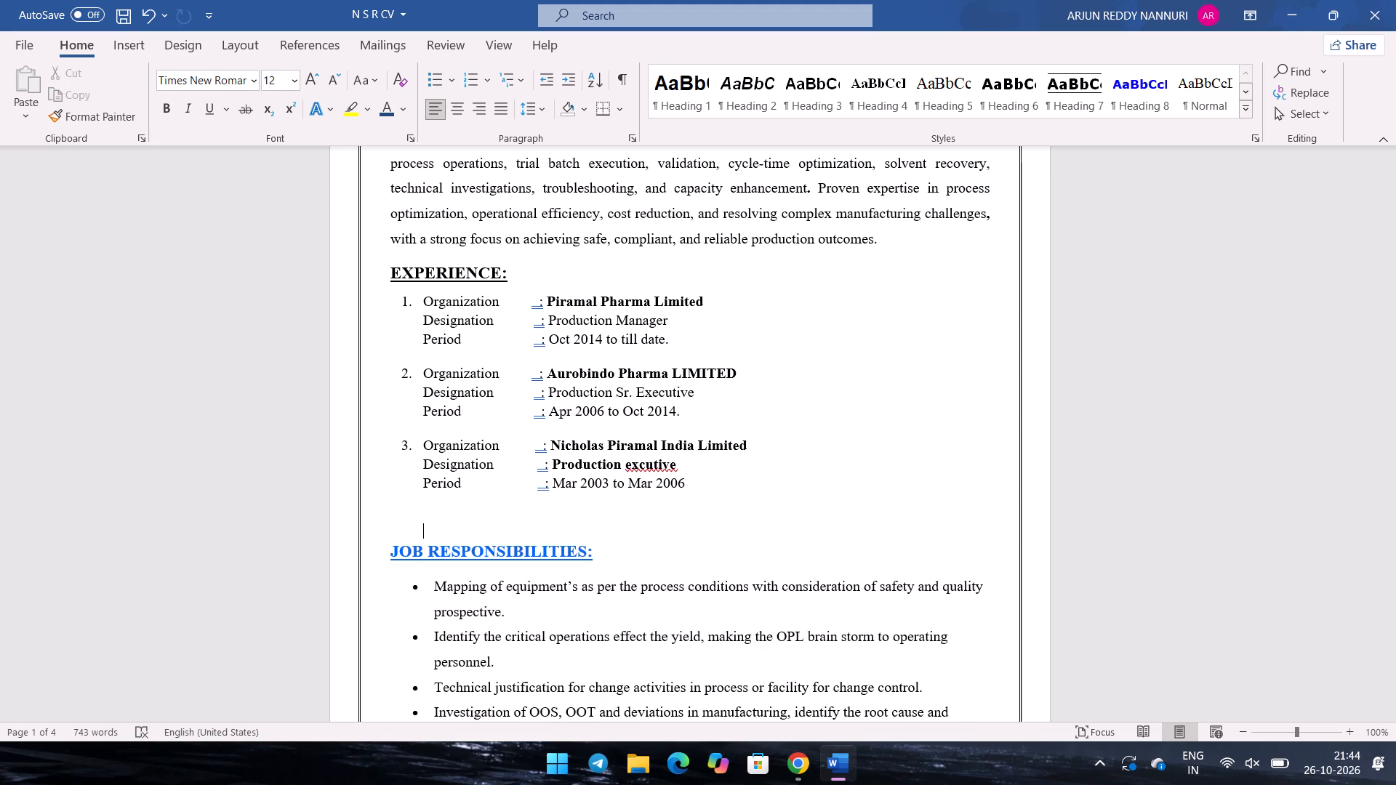
Delete the "Technical justification for change activities" bullet, including its empty line, from the job responsibilities list.
{"action": "scroll", "coordinate": [545, 523], "scroll_direction": "down", "scroll_amount": 1}
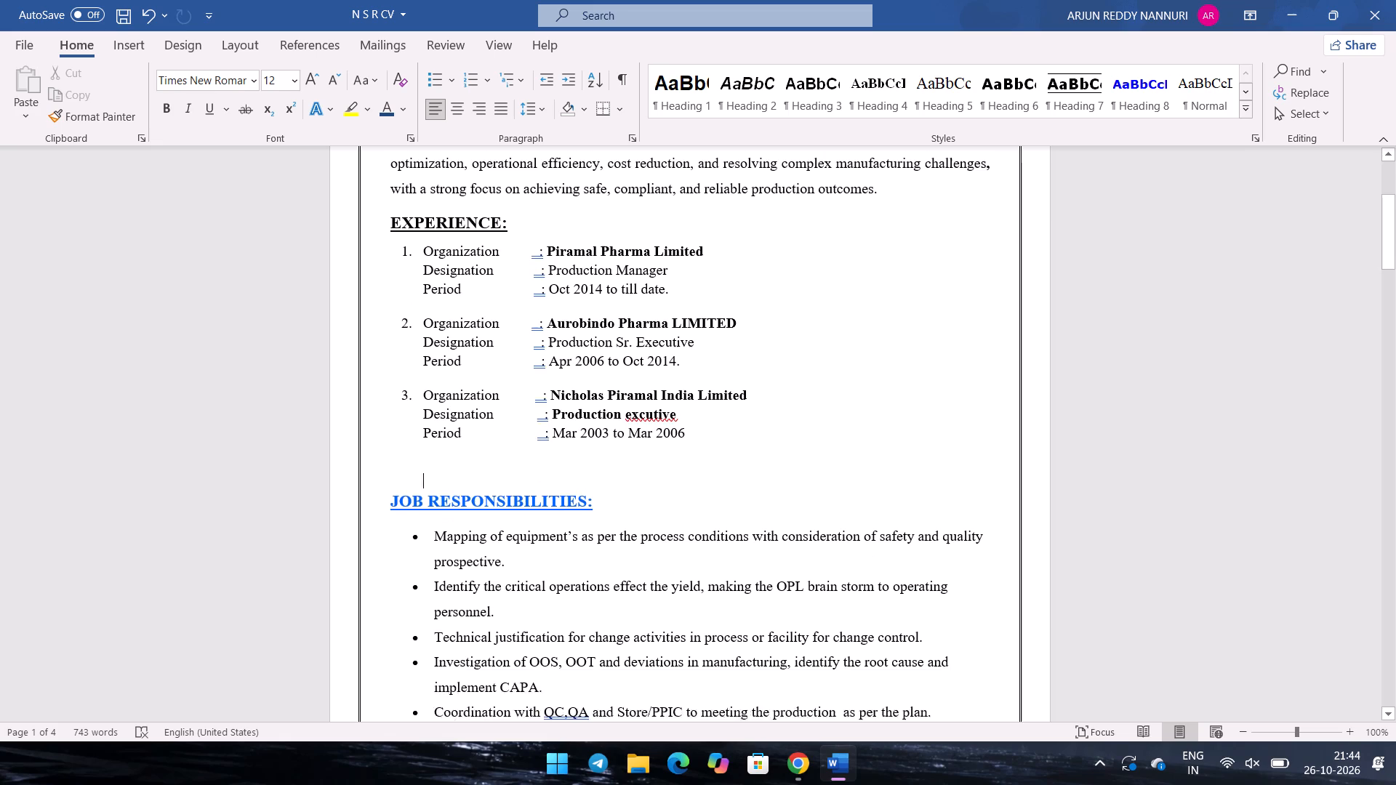
{"action": "scroll", "coordinate": [545, 523], "scroll_direction": "down", "scroll_amount": 1}
{"action": "scroll", "coordinate": [545, 523], "scroll_direction": "down", "scroll_amount": 1, "text": "ctrl"}
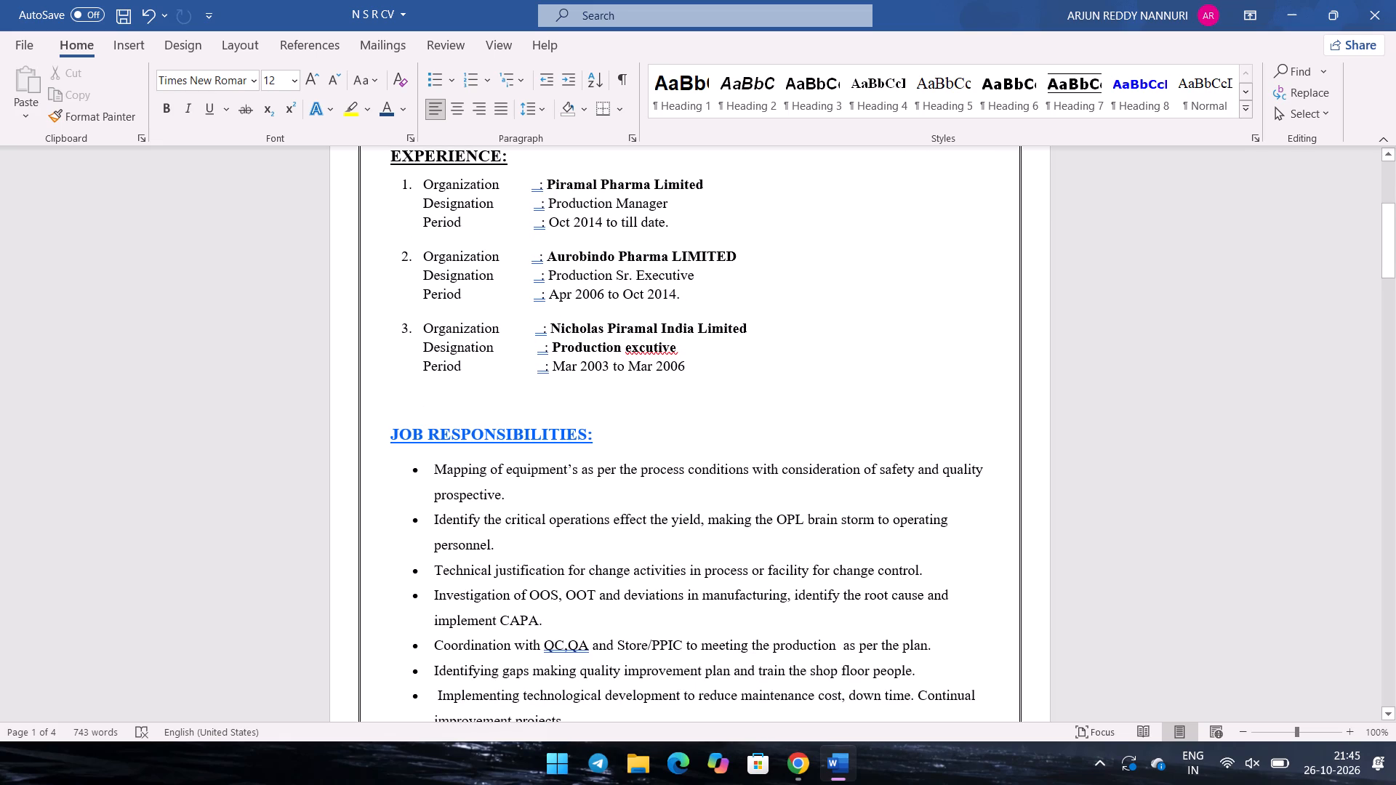
{"action": "scroll", "coordinate": [545, 523], "scroll_direction": "down", "scroll_amount": 1}
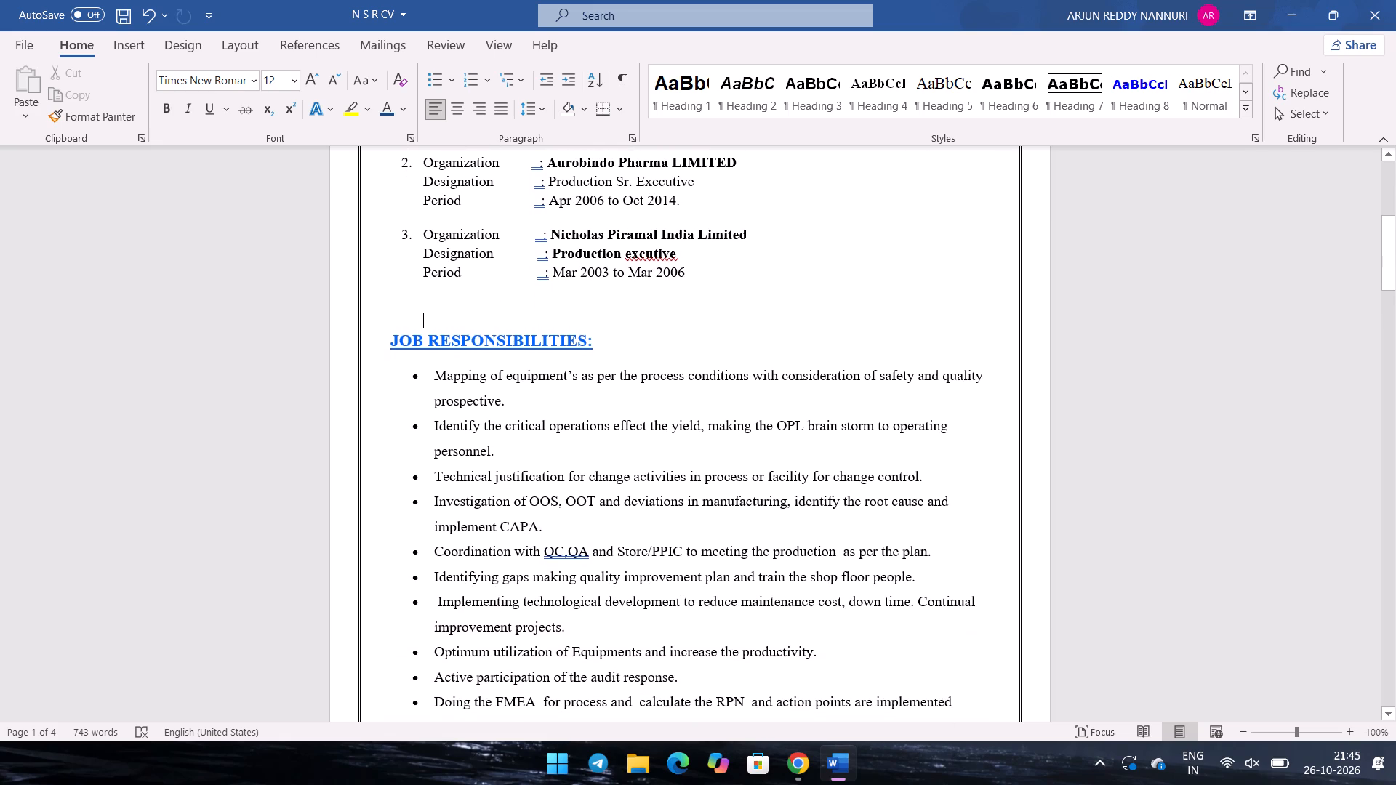
{"action": "scroll", "coordinate": [571, 443], "scroll_direction": "down", "scroll_amount": 1}
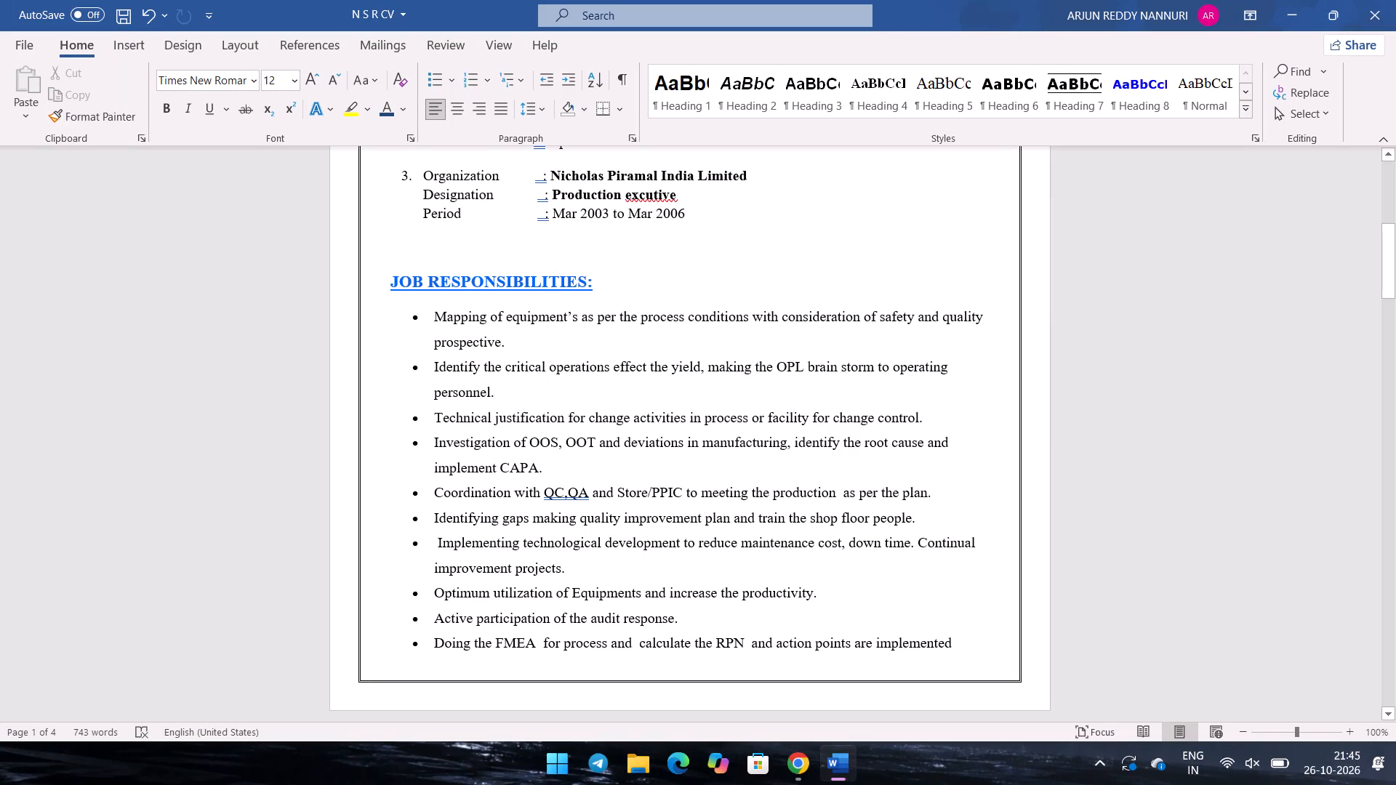
{"action": "left_click", "coordinate": [925, 417]}
{"action": "key", "text": "BackSpace"}
{"action": "key", "text": "BackSpace"}
{"action": "key", "text": "BackSpace"}
{"action": "key", "text": "BackSpace"}
{"action": "key", "text": "BackSpace"}
{"action": "key", "text": "BackSpace"}
{"action": "key", "text": "BackSpace"}
{"action": "key", "text": "BackSpace"}
{"action": "key", "text": "BackSpace"}
{"action": "key", "text": "BackSpace"}
{"action": "key", "text": "BackSpace"}
{"action": "key", "text": "BackSpace"}
{"action": "key", "text": "BackSpace"}
{"action": "key", "text": "BackSpace"}
{"action": "key", "text": "BackSpace"}
{"action": "key", "text": "BackSpace"}
{"action": "key", "text": "BackSpace"}
{"action": "key", "text": "BackSpace"}
{"action": "key", "text": "BackSpace"}
{"action": "key", "text": "BackSpace"}
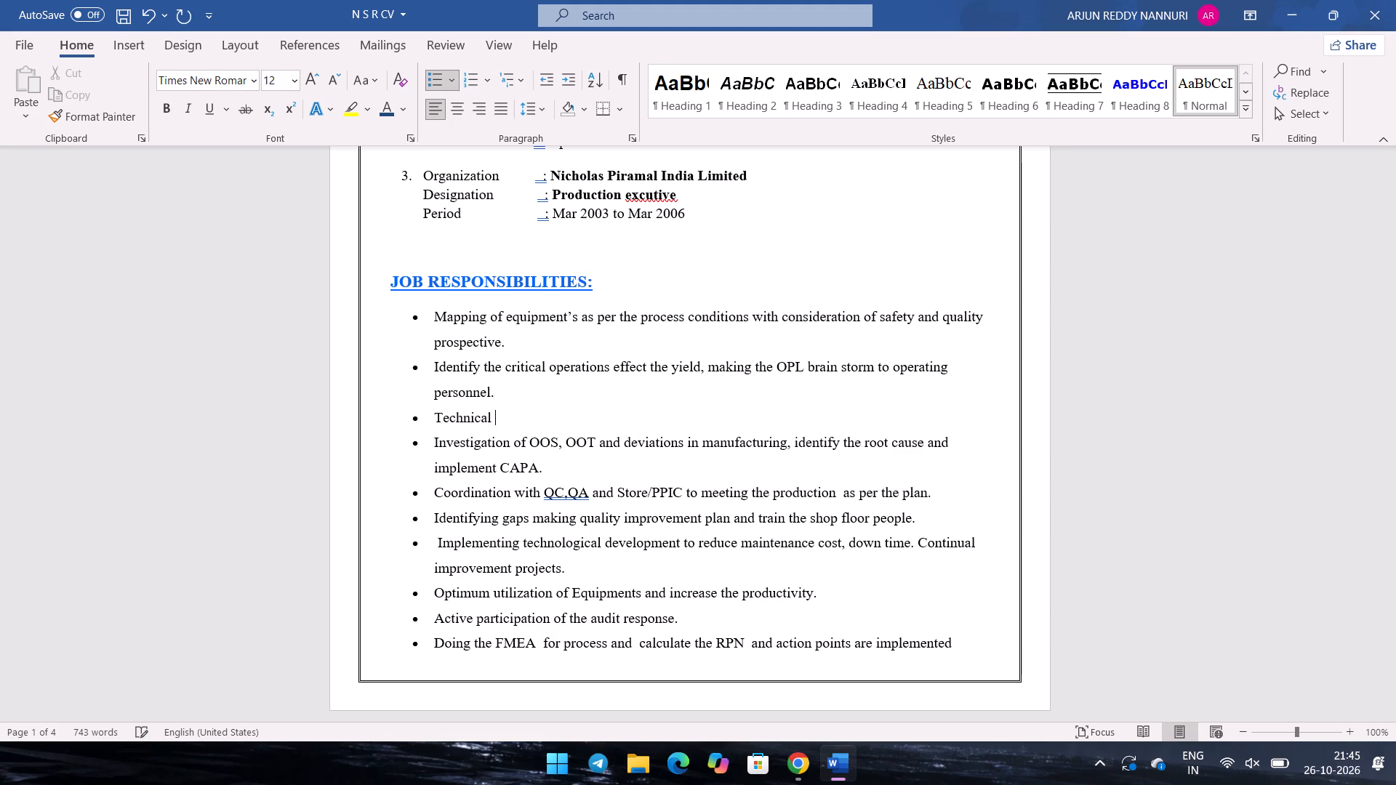
{"action": "key", "text": "BackSpace"}
{"action": "key", "text": "BackSpace"}
{"action": "key", "text": "BackSpace"}
{"action": "key", "text": "BackSpace"}
{"action": "key", "text": "BackSpace"}
{"action": "key", "text": "BackSpace"}
{"action": "key", "text": "BackSpace"}
{"action": "key", "text": "BackSpace"}
{"action": "key", "text": "BackSpace"}
{"action": "key", "text": "BackSpace"}
{"action": "key", "text": "BackSpace"}
{"action": "key", "text": "BackSpace"}
{"action": "key", "text": "BackSpace"}
{"action": "key", "text": "BackSpace"}
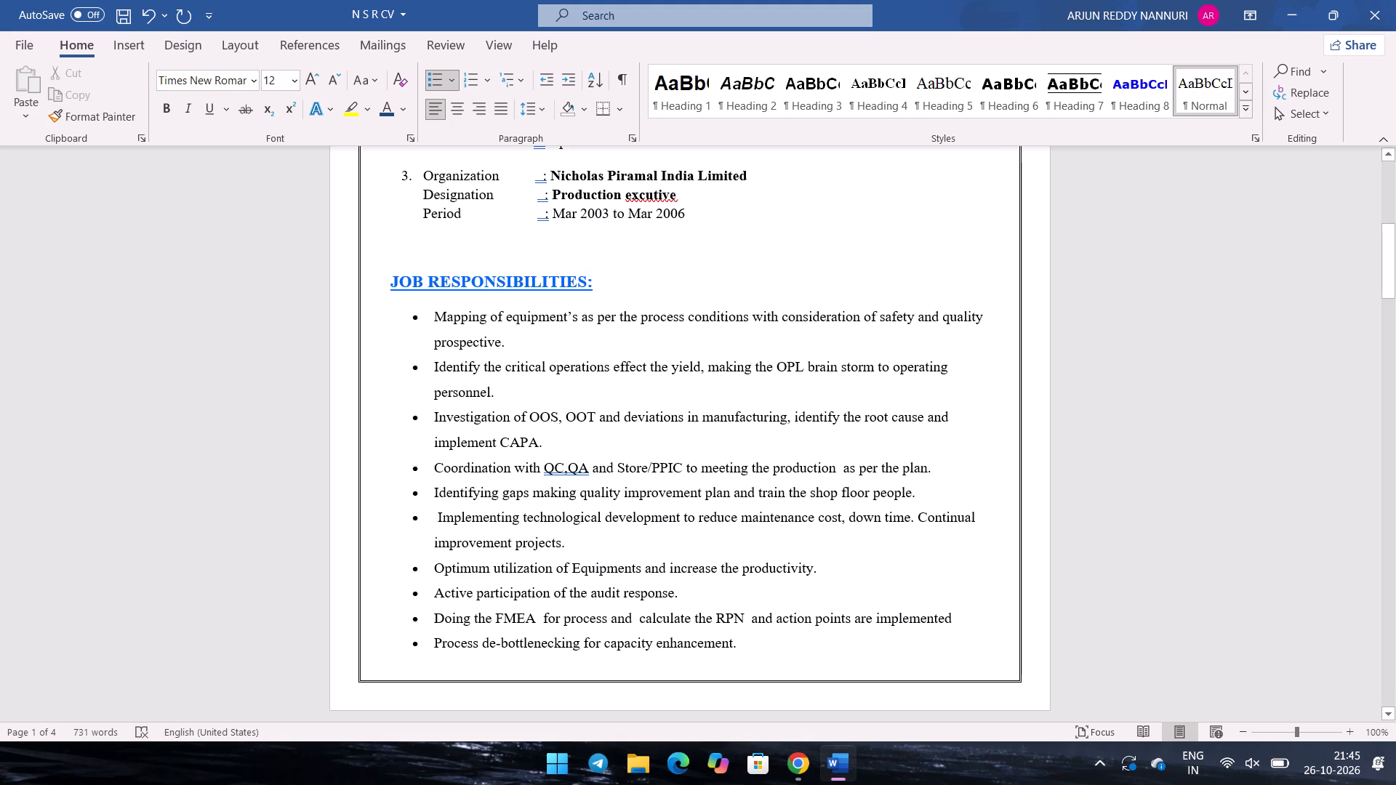
Correct the spacing in the "Coordination with QC, QA" bullet by adding a space before "QA" and removing the extra one after "production".
{"action": "left_click", "coordinate": [569, 467]}
{"action": "key", "text": "space"}
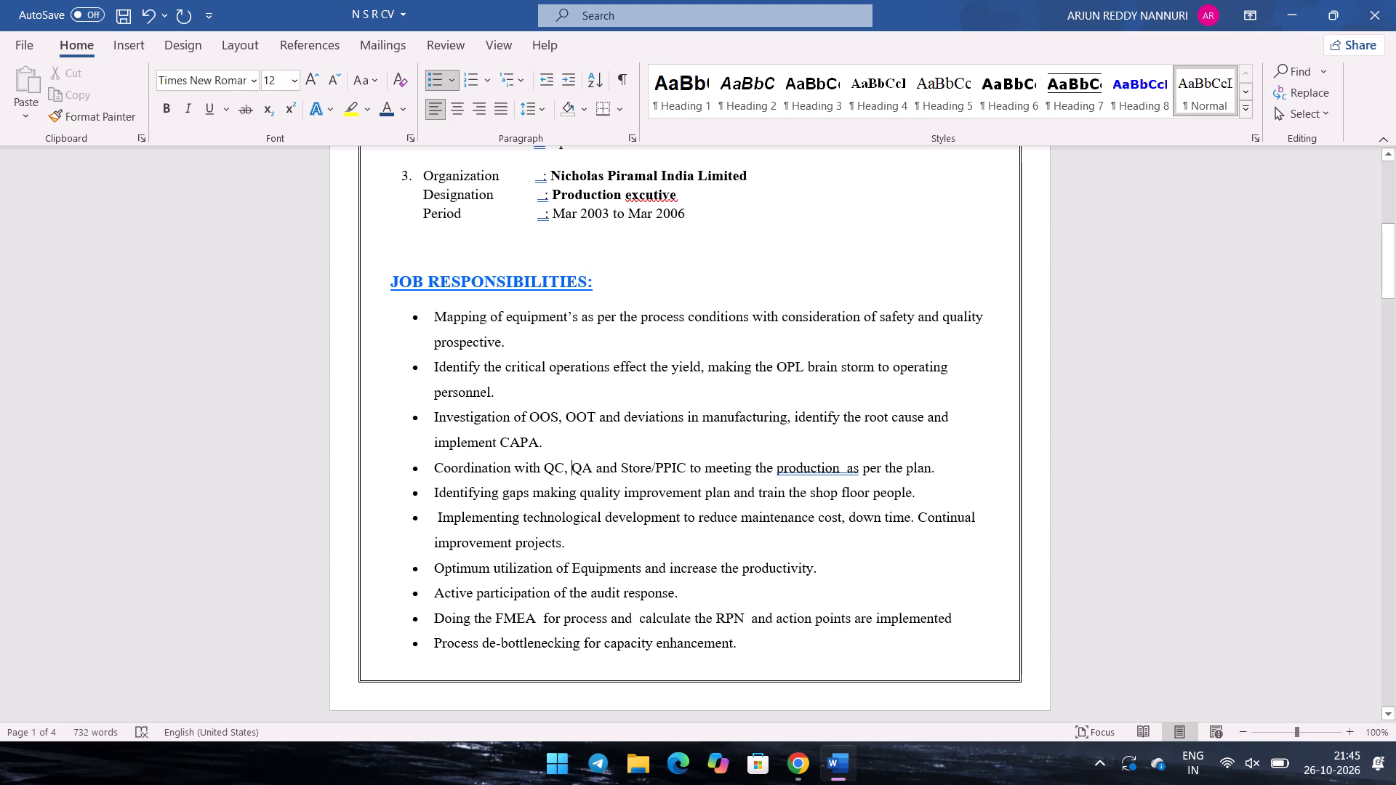
{"action": "left_click", "coordinate": [843, 469]}
{"action": "key", "text": "BackSpace"}
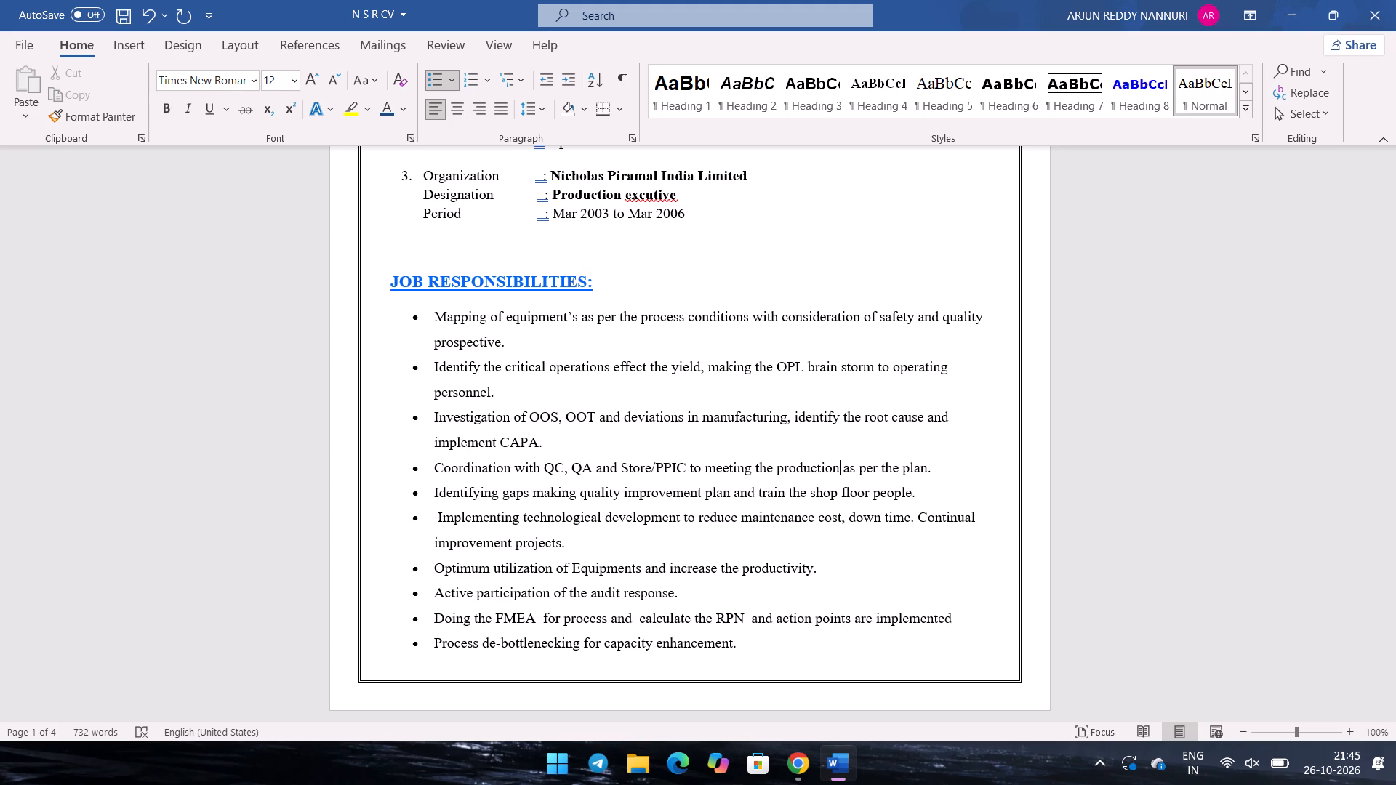
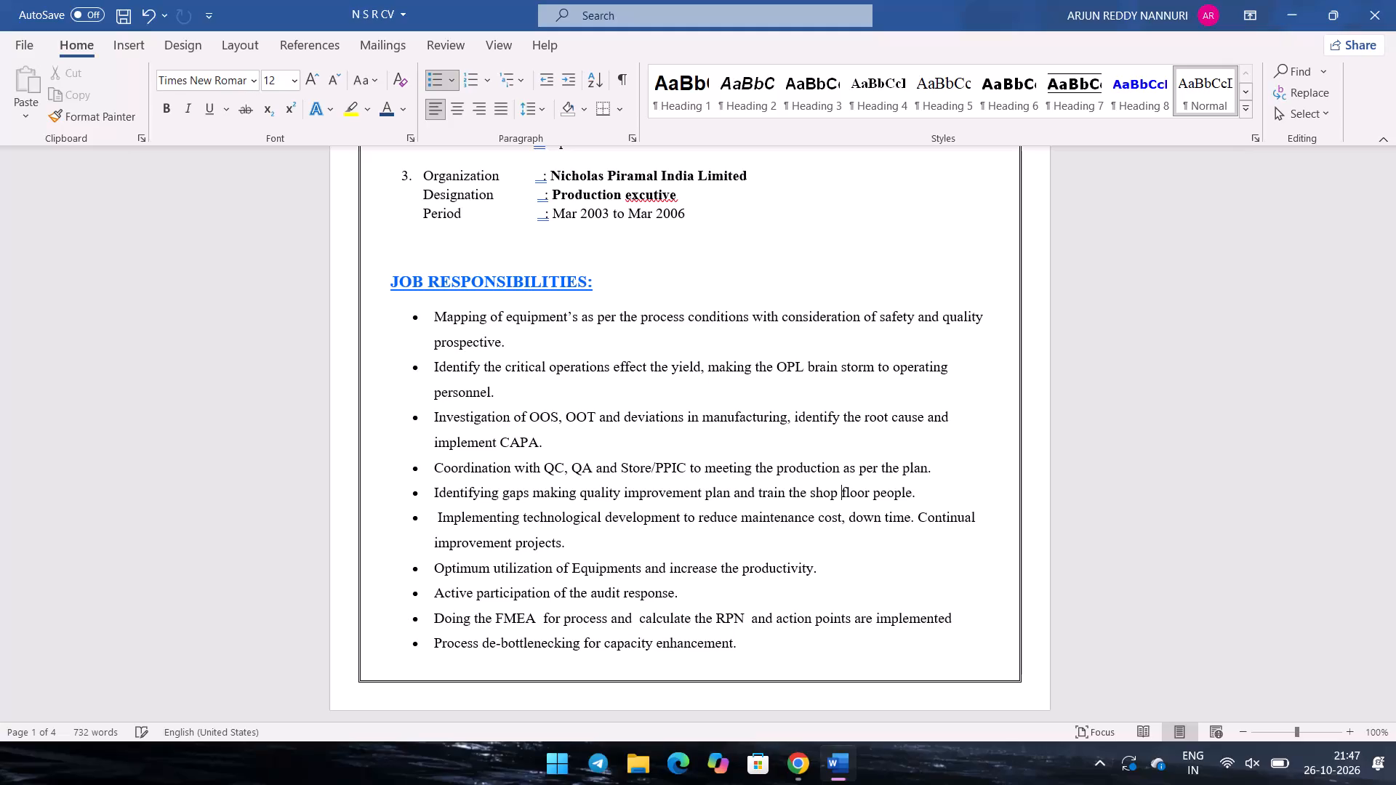
Delete the "Doing HAZOP, HIRA and PCCE" bullet, including its empty line, from the job responsibilities list.
{"action": "key", "text": "Down"}
{"action": "key", "text": "Down"}
{"action": "key", "text": "Down"}
{"action": "key", "text": "Down"}
{"action": "key", "text": "Down"}
{"action": "key", "text": "Down"}
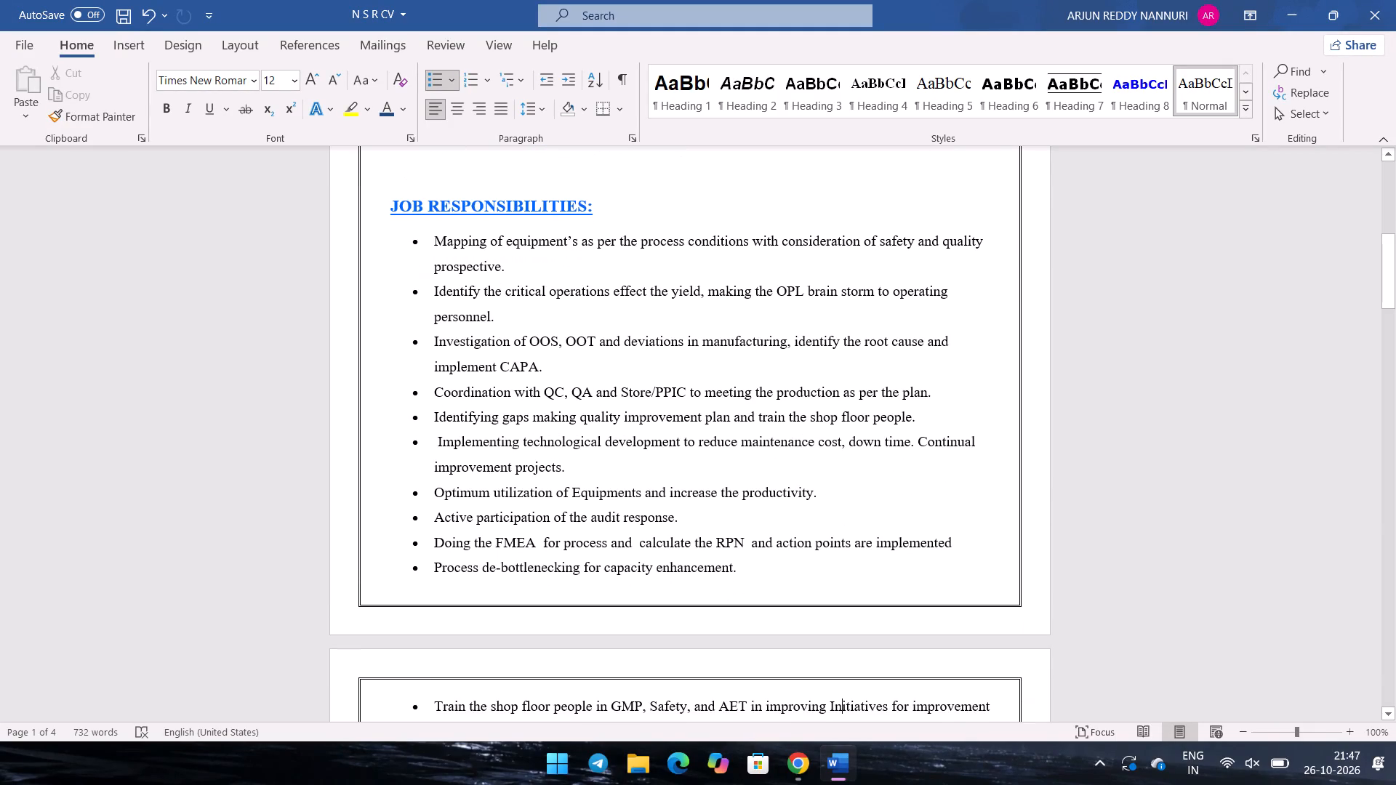
{"action": "key", "text": "Down"}
{"action": "key", "text": "Down"}
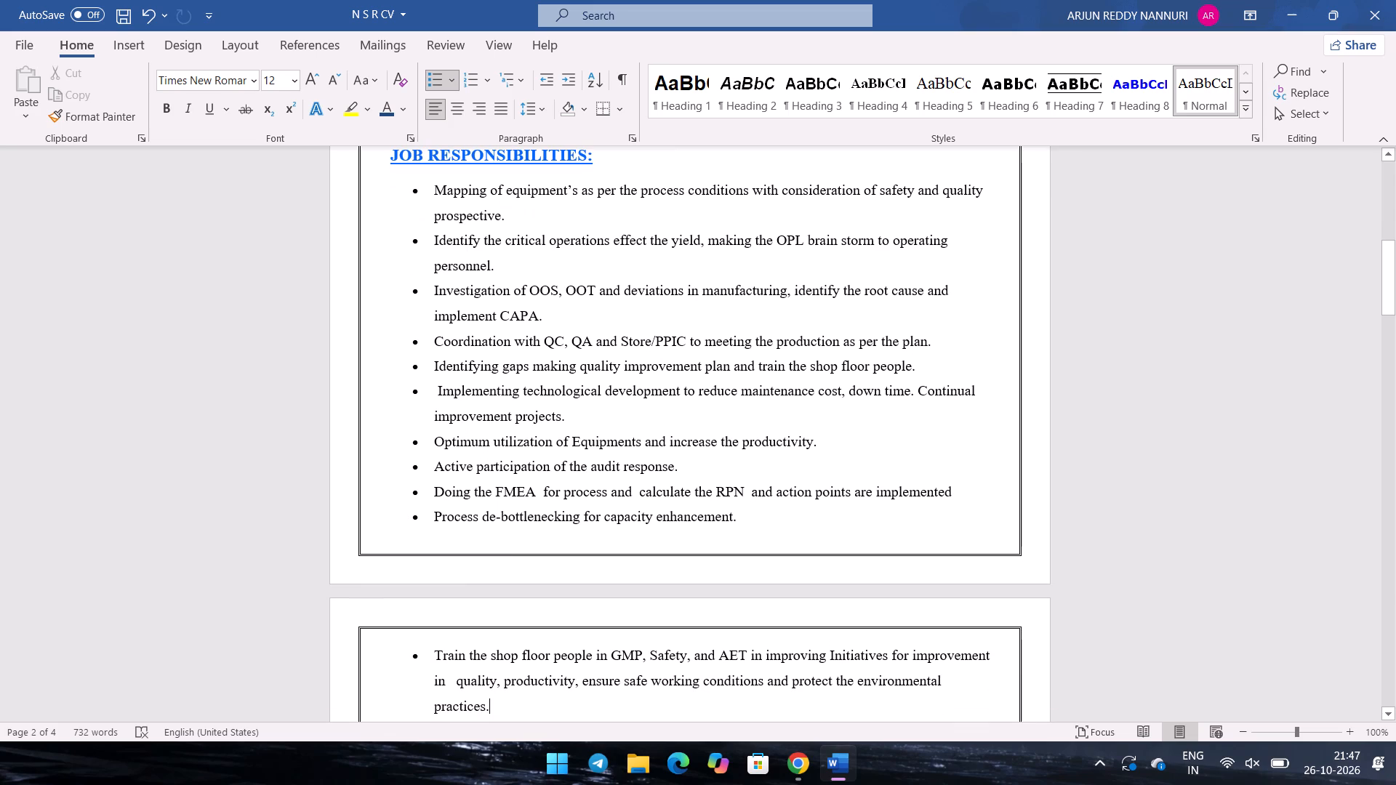
{"action": "key", "text": "Down"}
{"action": "key", "text": "Down"}
{"action": "key", "text": "Down"}
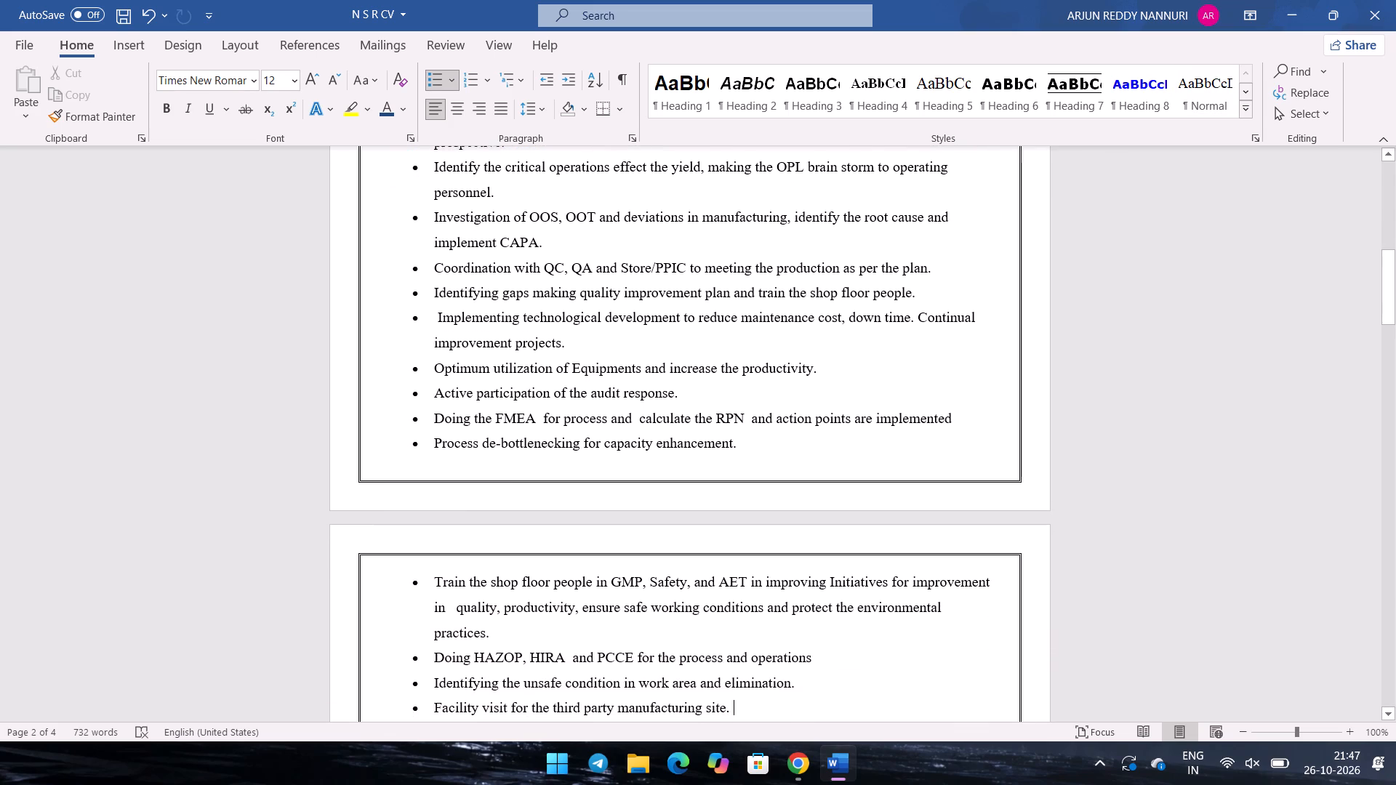
{"action": "key", "text": "Down"}
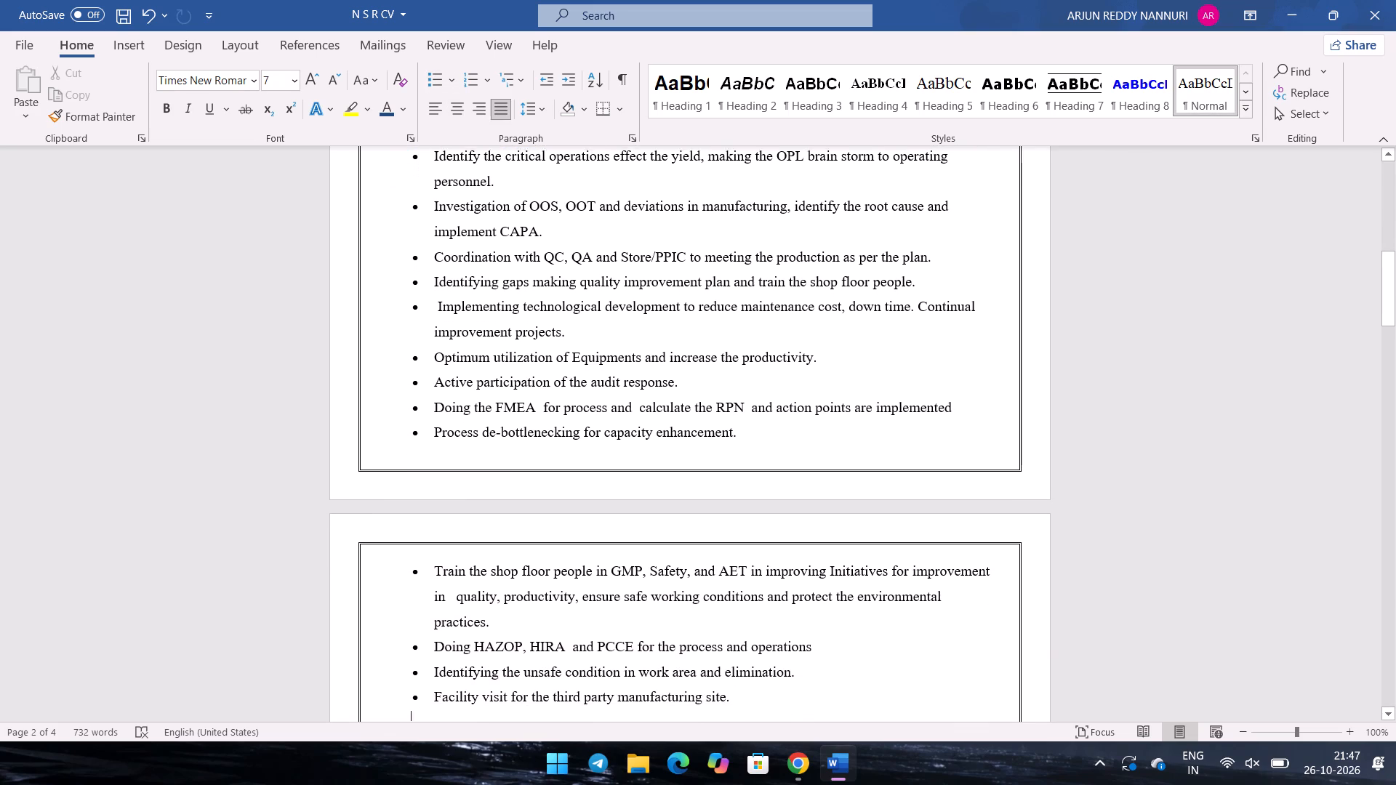
{"action": "key", "text": "Down"}
{"action": "key", "text": "Down"}
{"action": "key", "text": "Down"}
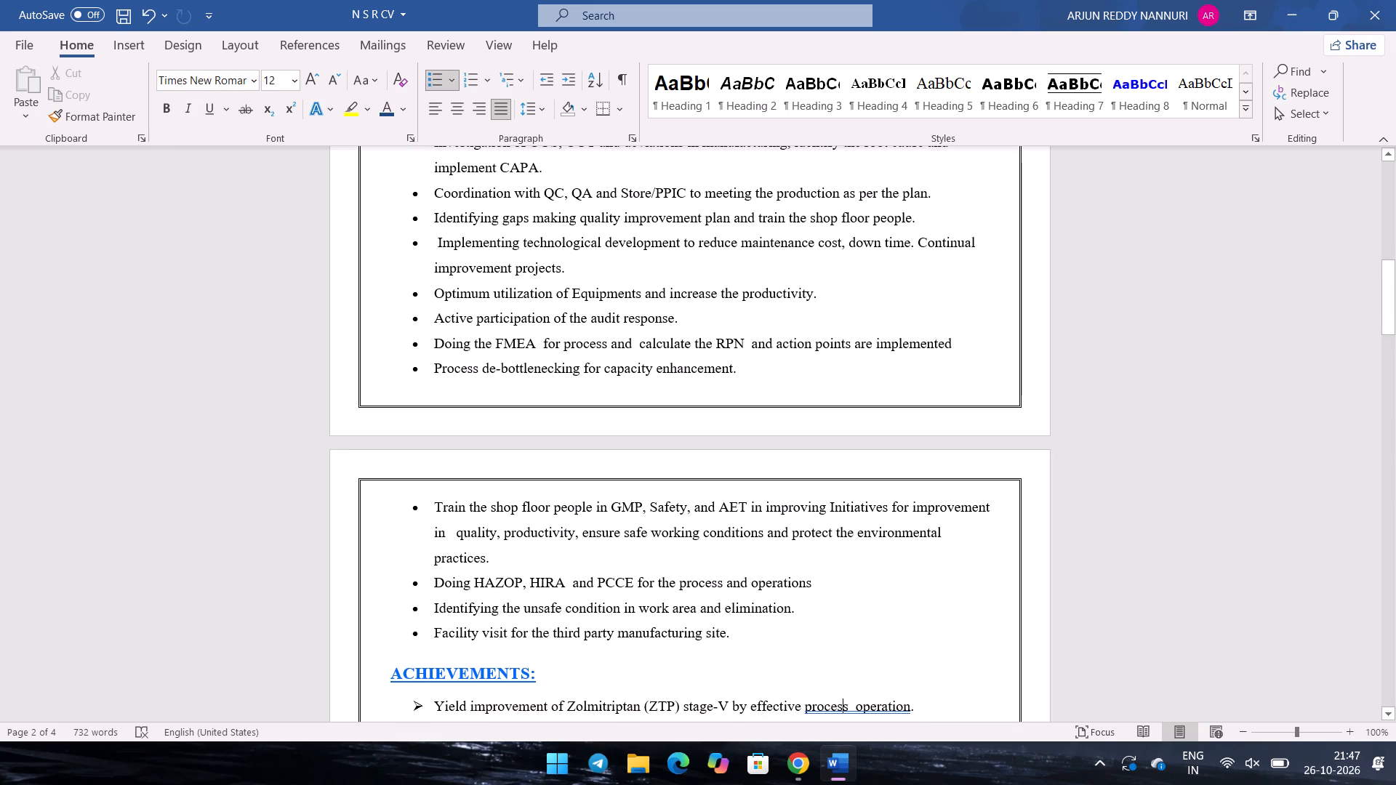
{"action": "left_click", "coordinate": [814, 581]}
{"action": "key", "text": "BackSpace"}
{"action": "key", "text": "BackSpace"}
{"action": "key", "text": "BackSpace"}
{"action": "key", "text": "BackSpace"}
{"action": "key", "text": "BackSpace"}
{"action": "key", "text": "BackSpace"}
{"action": "key", "text": "BackSpace"}
{"action": "key", "text": "BackSpace"}
{"action": "key", "text": "BackSpace"}
{"action": "key", "text": "BackSpace"}
{"action": "key", "text": "BackSpace"}
{"action": "key", "text": "BackSpace"}
{"action": "key", "text": "BackSpace"}
{"action": "key", "text": "BackSpace"}
{"action": "key", "text": "BackSpace"}
{"action": "key", "text": "BackSpace"}
{"action": "key", "text": "BackSpace"}
{"action": "key", "text": "BackSpace"}
{"action": "key", "text": "BackSpace"}
{"action": "key", "text": "BackSpace"}
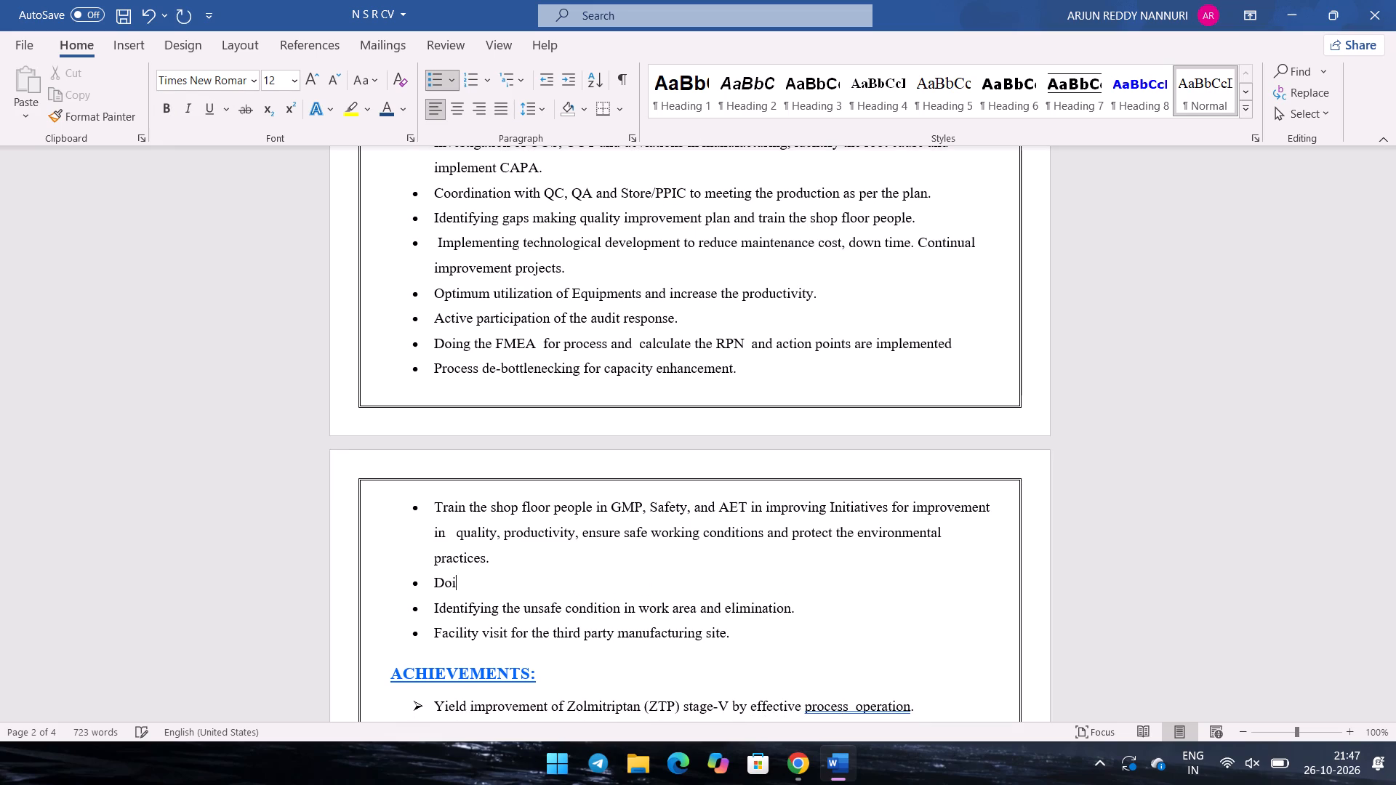
{"action": "key", "text": "BackSpace"}
{"action": "key", "text": "BackSpace"}
{"action": "key", "text": "BackSpace"}
{"action": "key", "text": "BackSpace"}
{"action": "key", "text": "BackSpace"}
{"action": "key", "text": "BackSpace"}
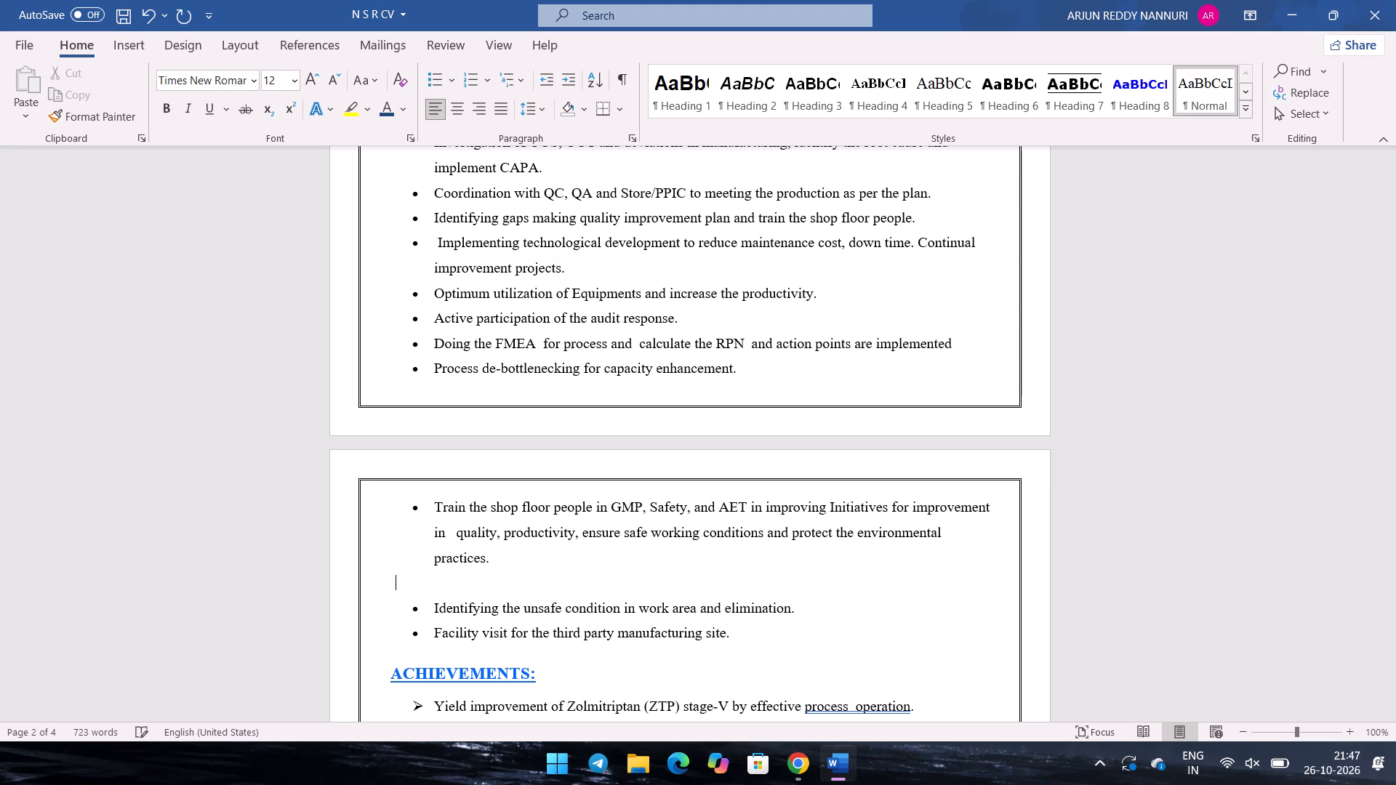
{"action": "key", "text": "BackSpace"}
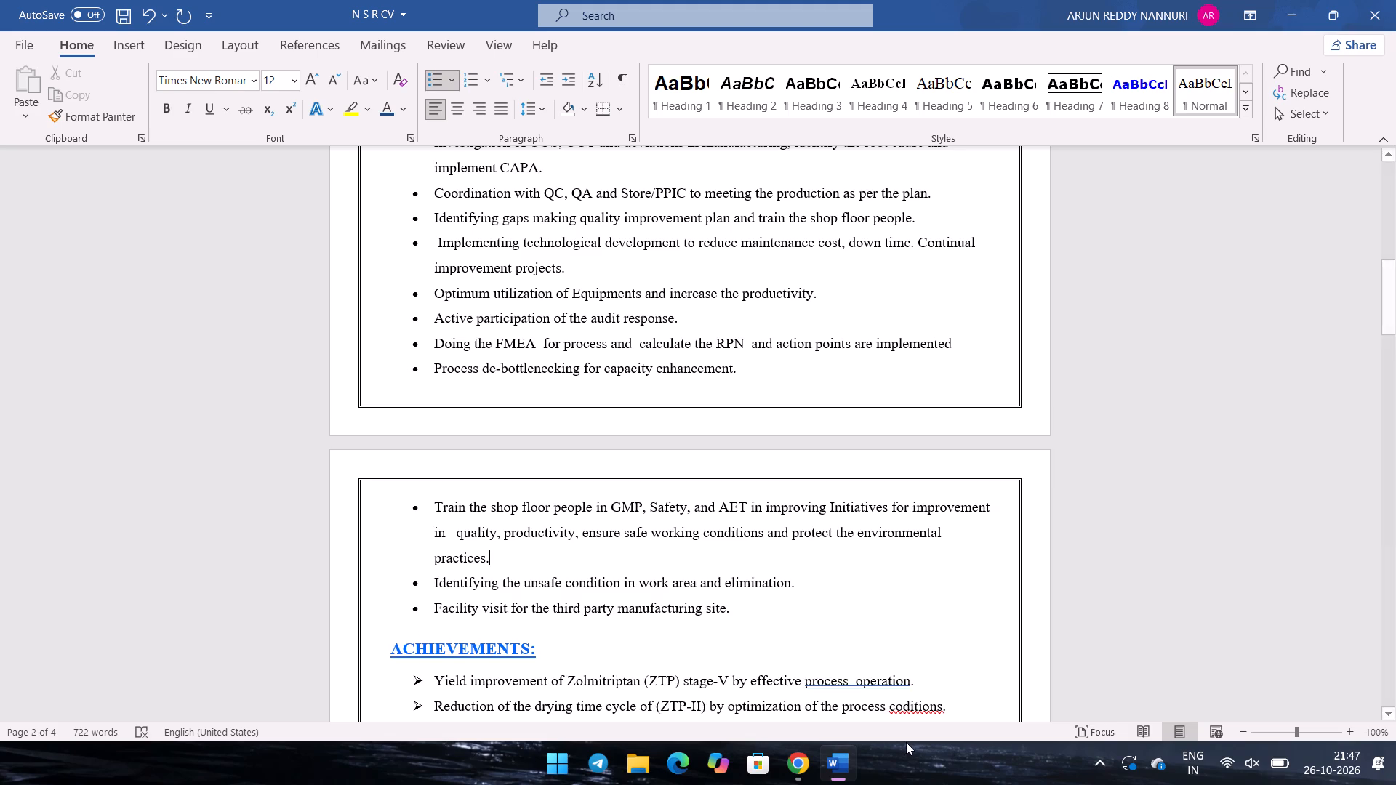
Delete the text and bullet marker of the "Facility visit for the third party manufacturing site" item in the job responsibilities list.
{"action": "left_click", "coordinate": [737, 610]}
{"action": "key", "text": "BackSpace"}
{"action": "key", "text": "BackSpace"}
{"action": "key", "text": "BackSpace"}
{"action": "key", "text": "BackSpace"}
{"action": "key", "text": "BackSpace"}
{"action": "key", "text": "BackSpace"}
{"action": "key", "text": "BackSpace"}
{"action": "key", "text": "BackSpace"}
{"action": "key", "text": "BackSpace"}
{"action": "key", "text": "BackSpace"}
{"action": "key", "text": "BackSpace"}
{"action": "key", "text": "BackSpace"}
{"action": "key", "text": "BackSpace"}
{"action": "key", "text": "BackSpace"}
{"action": "key", "text": "BackSpace"}
{"action": "key", "text": "BackSpace"}
{"action": "key", "text": "BackSpace"}
{"action": "key", "text": "BackSpace"}
{"action": "key", "text": "BackSpace"}
{"action": "key", "text": "BackSpace"}
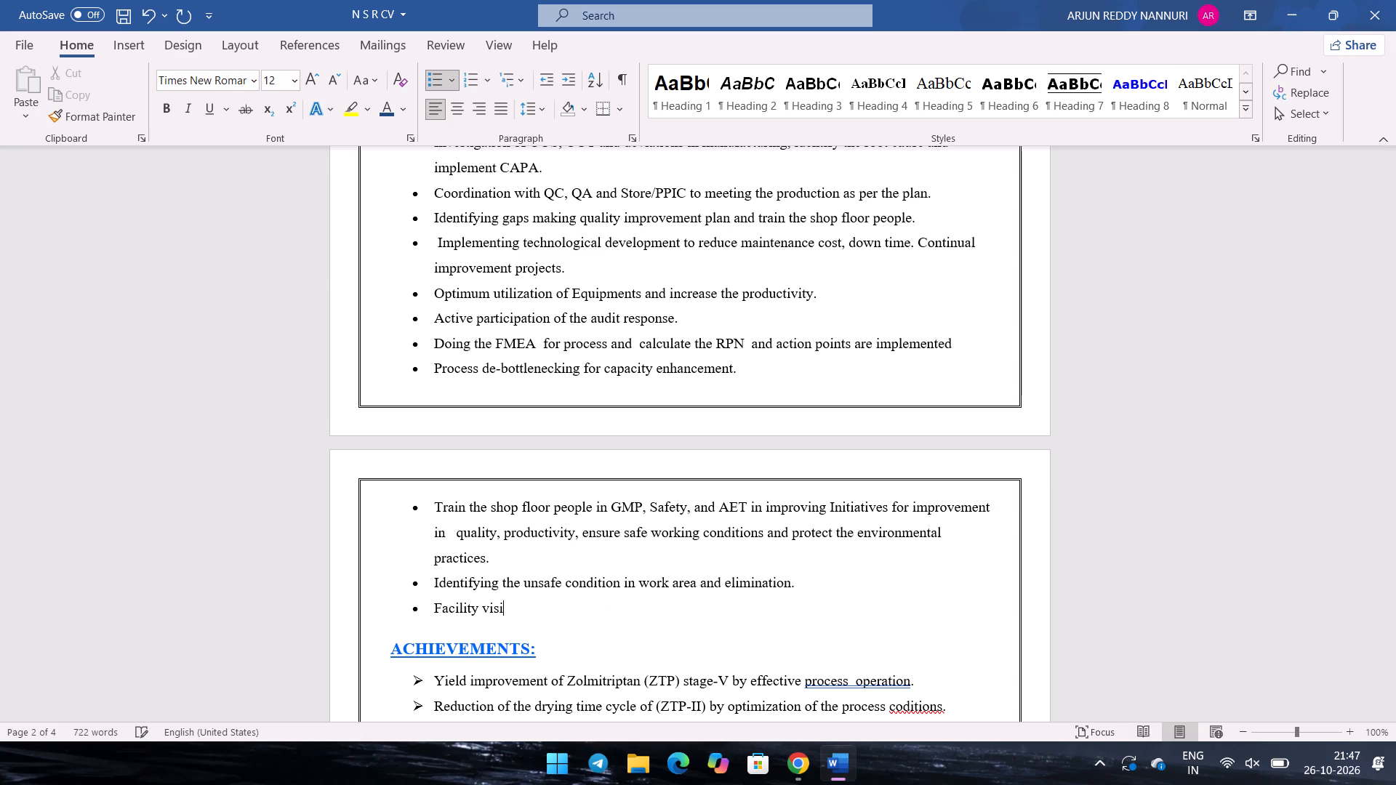
{"action": "key", "text": "BackSpace"}
{"action": "key", "text": "BackSpace"}
{"action": "key", "text": "BackSpace"}
{"action": "key", "text": "BackSpace"}
{"action": "key", "text": "BackSpace"}
{"action": "key", "text": "BackSpace"}
{"action": "key", "text": "BackSpace"}
{"action": "key", "text": "BackSpace"}
{"action": "key", "text": "BackSpace"}
{"action": "key", "text": "BackSpace"}
{"action": "key", "text": "BackSpace"}
{"action": "key", "text": "BackSpace"}
{"action": "key", "text": "BackSpace"}
{"action": "key", "text": "BackSpace"}
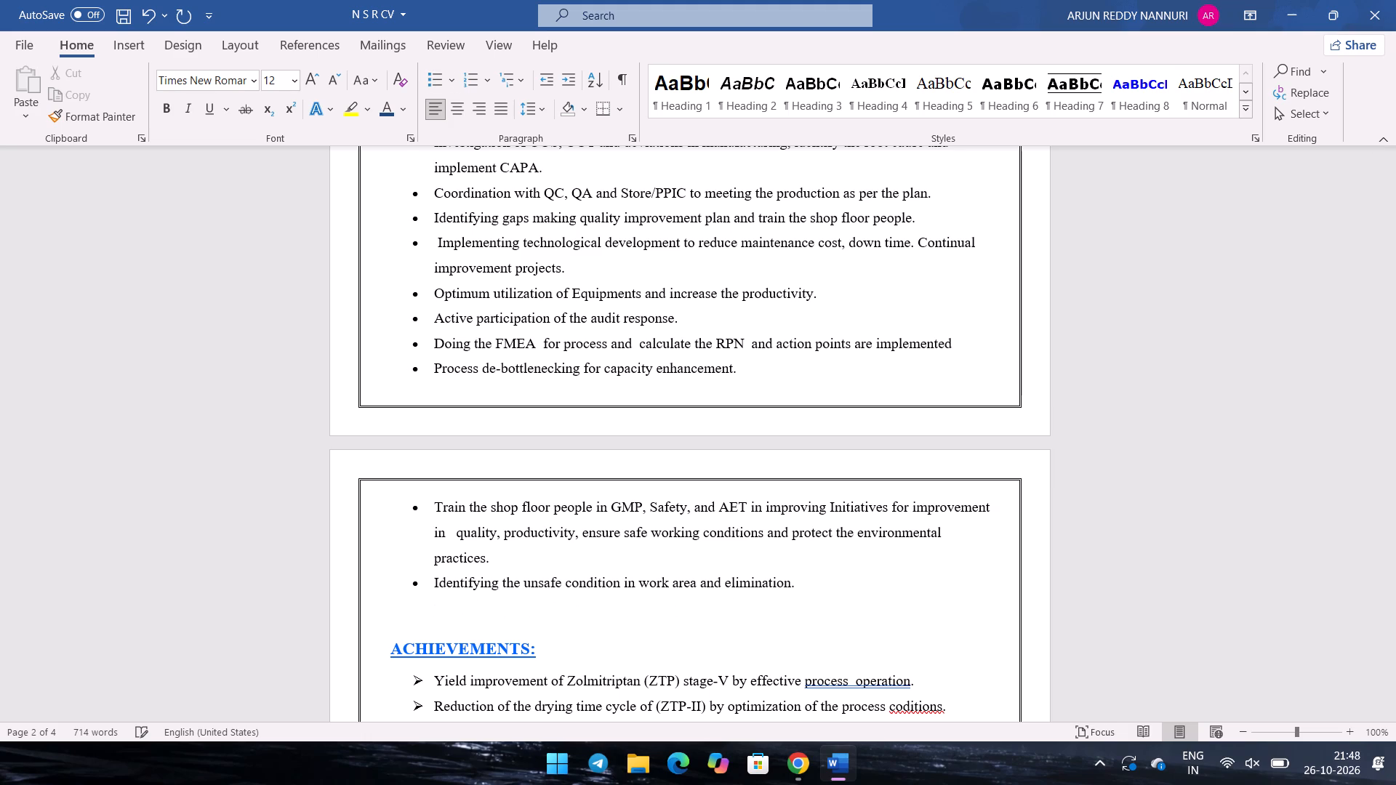
{"action": "key", "text": "BackSpace"}
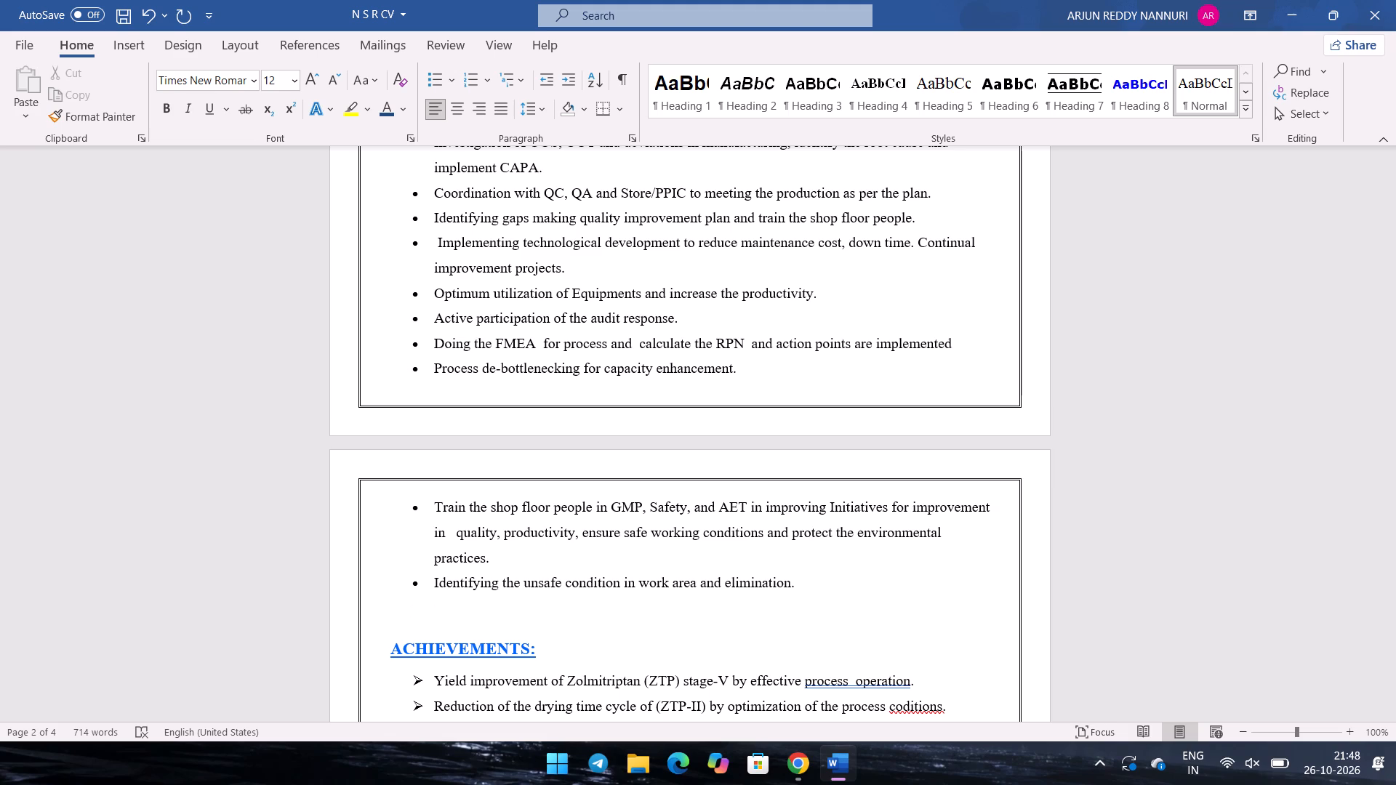
Start editing the first achievement, the Zolmitriptan yield improvement, by deleting the closing parenthesis after "ZTP".
{"action": "scroll", "coordinate": [795, 469], "scroll_direction": "down", "scroll_amount": 1}
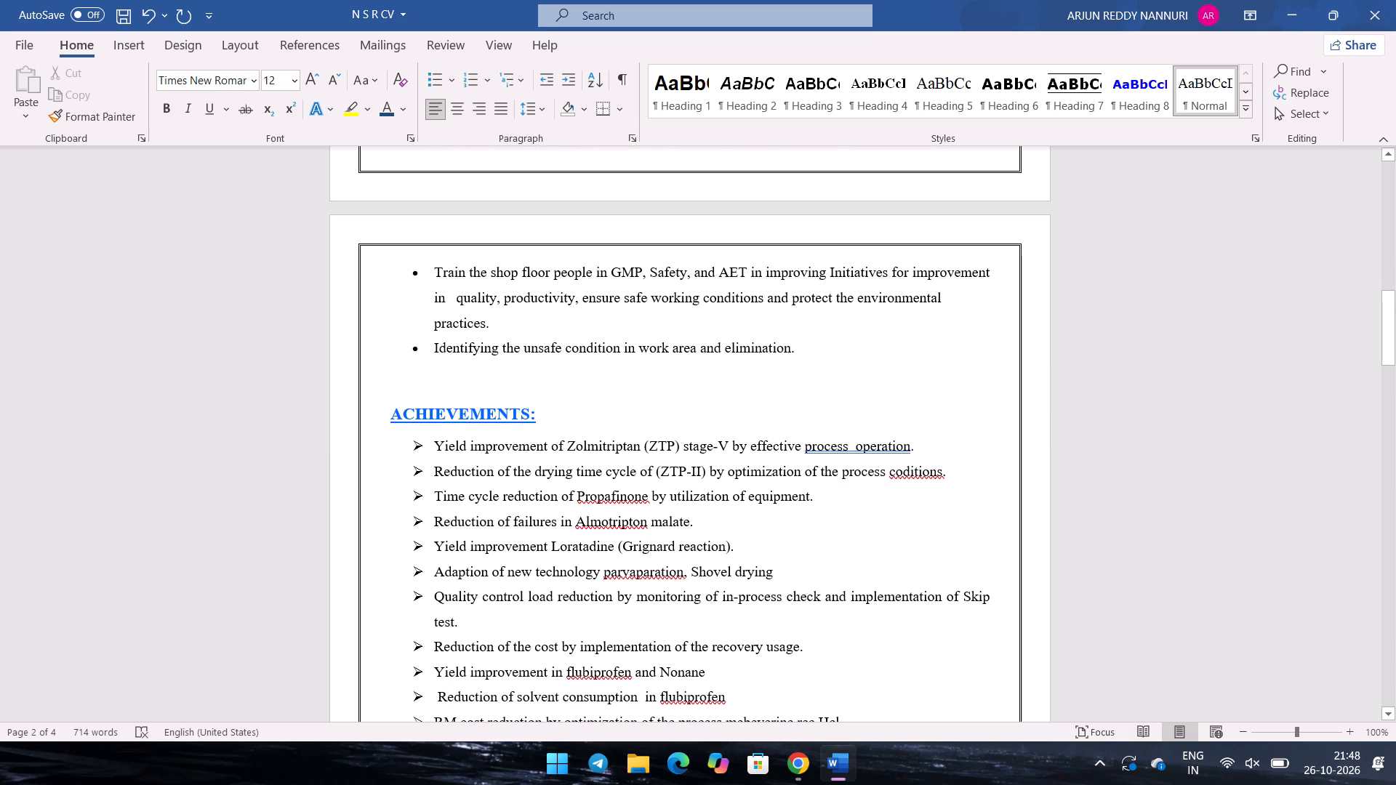
{"action": "scroll", "coordinate": [793, 527], "scroll_direction": "down", "scroll_amount": 1}
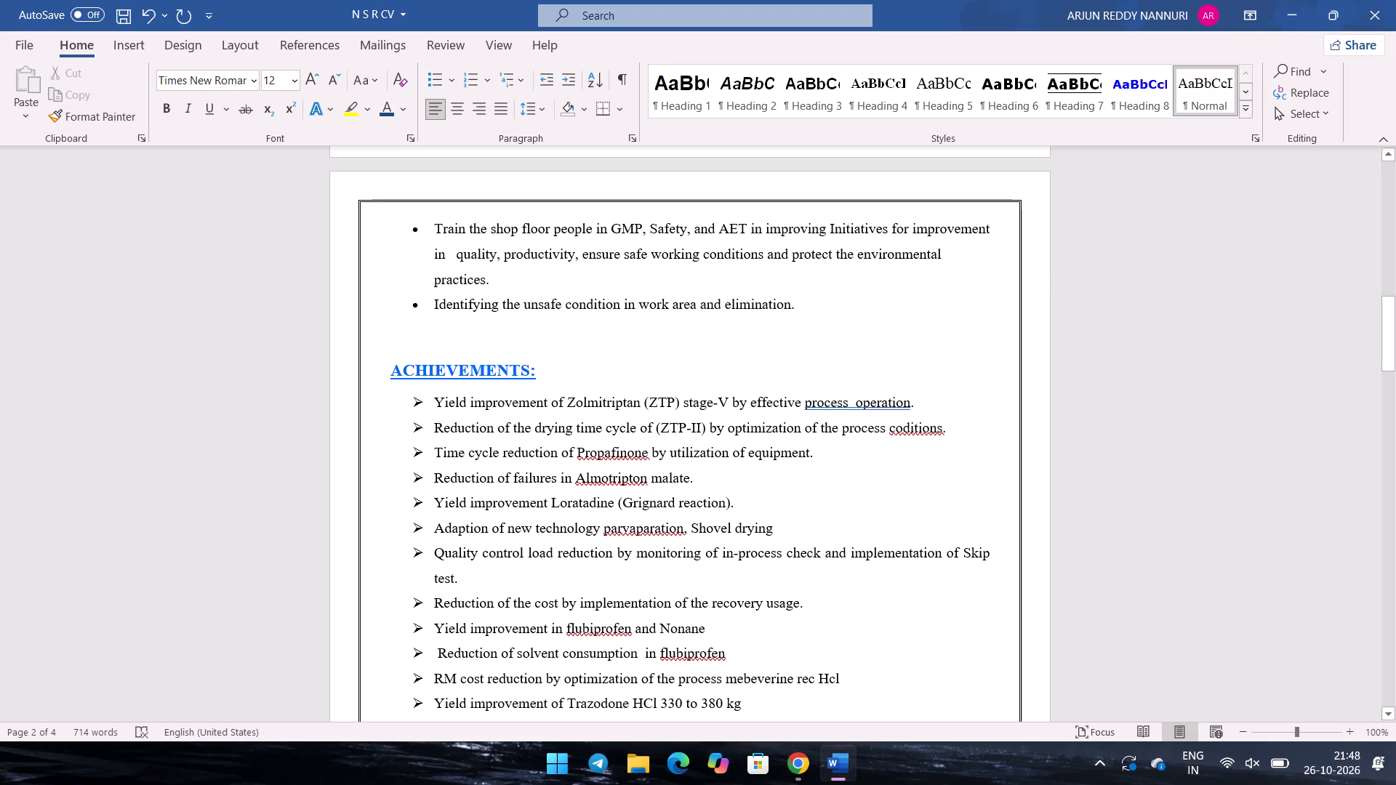
{"action": "scroll", "coordinate": [839, 446], "scroll_direction": "down", "scroll_amount": 1}
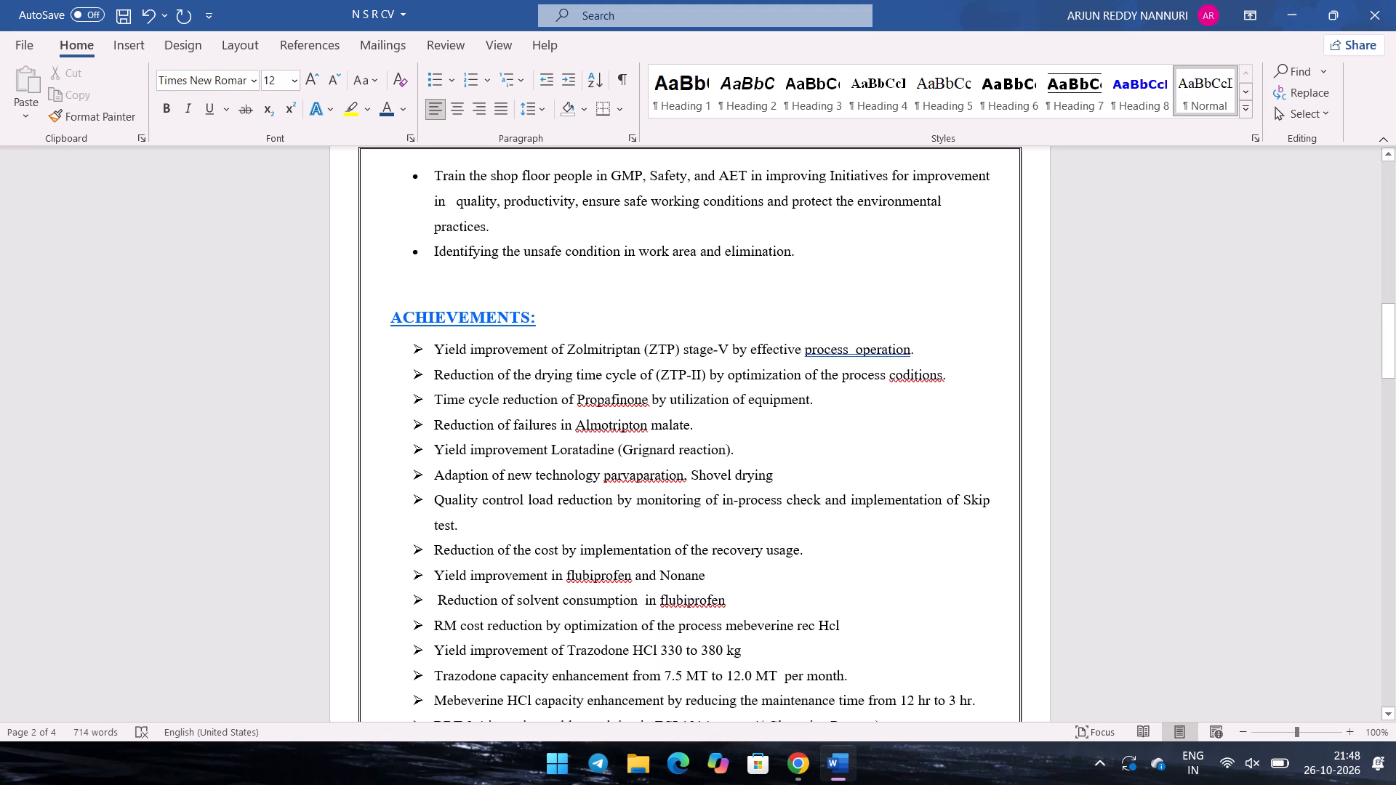
{"action": "left_click", "coordinate": [680, 347]}
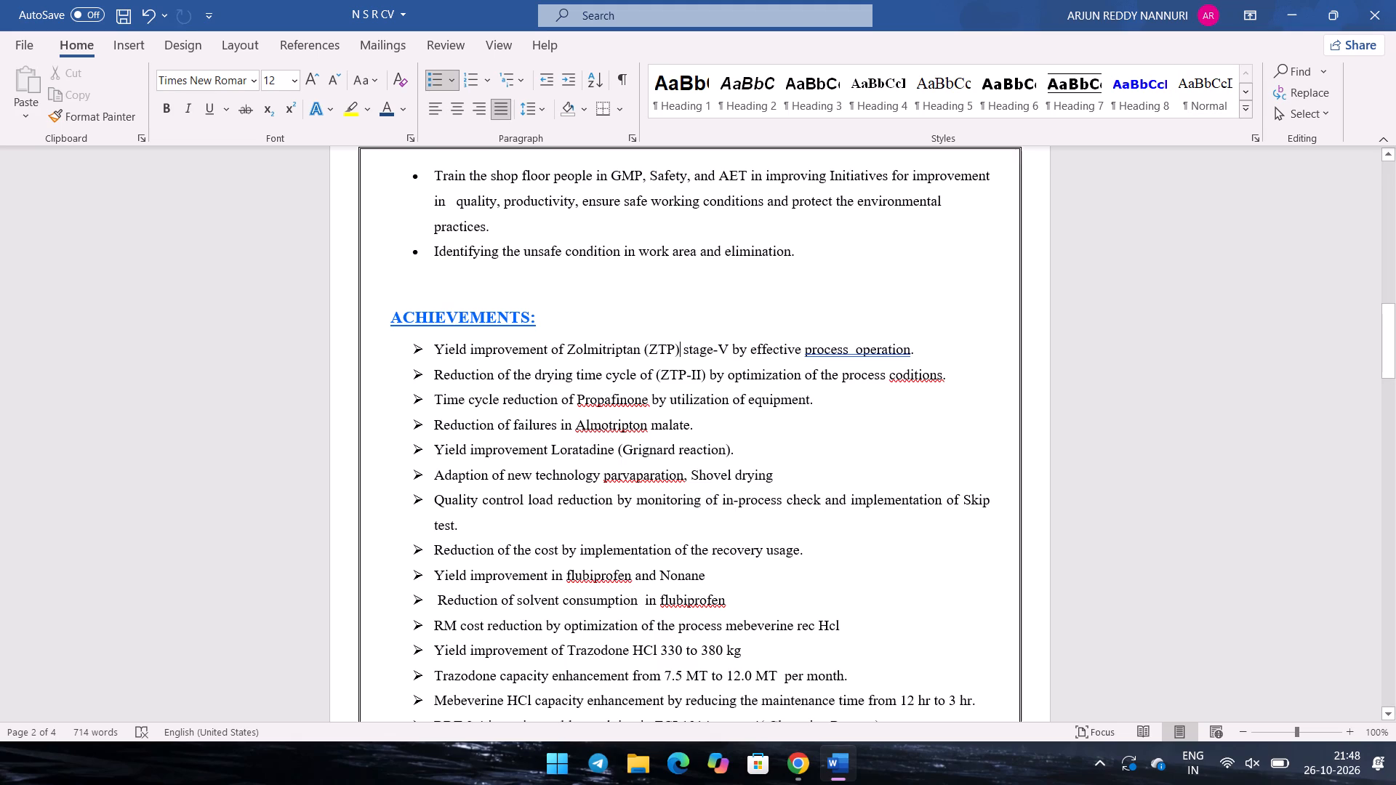
{"action": "key", "text": "BackSpace"}
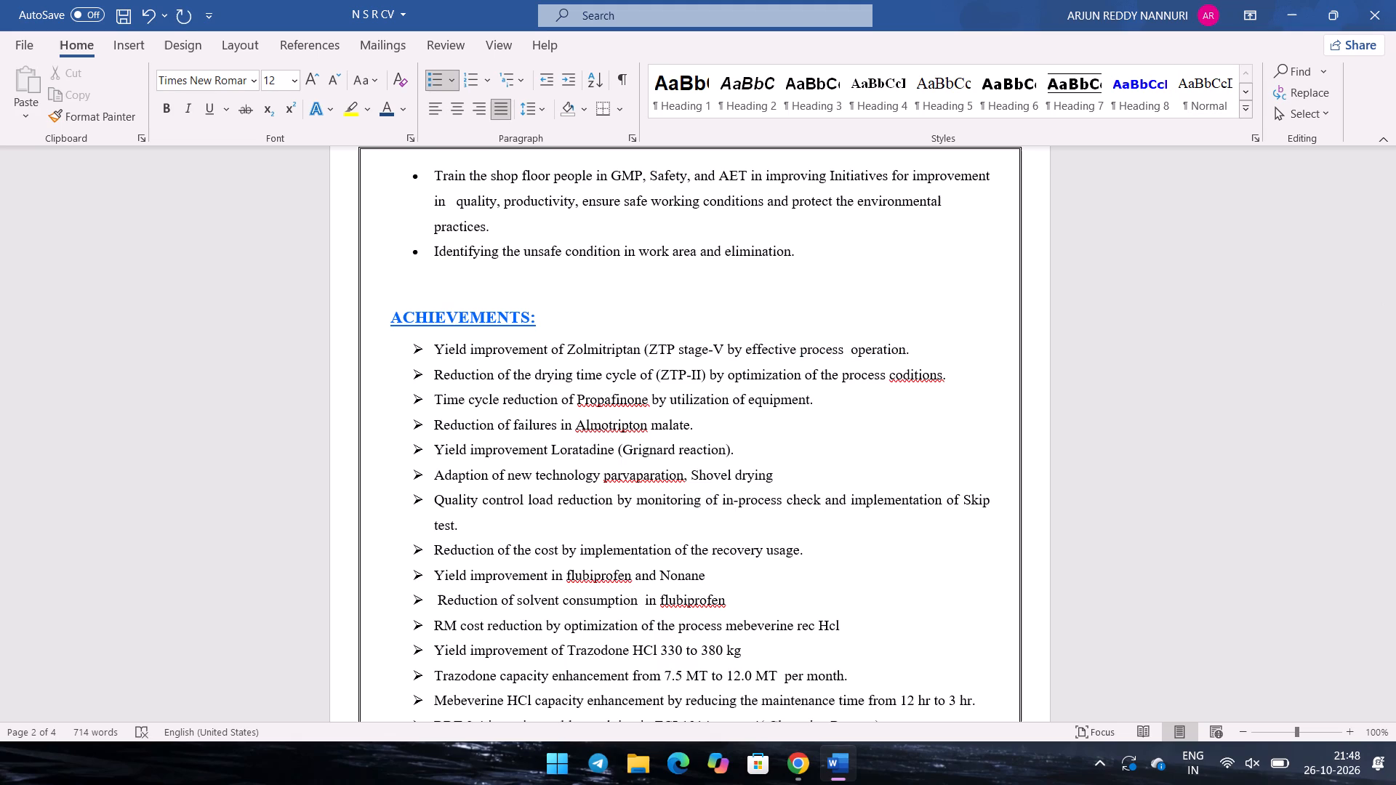
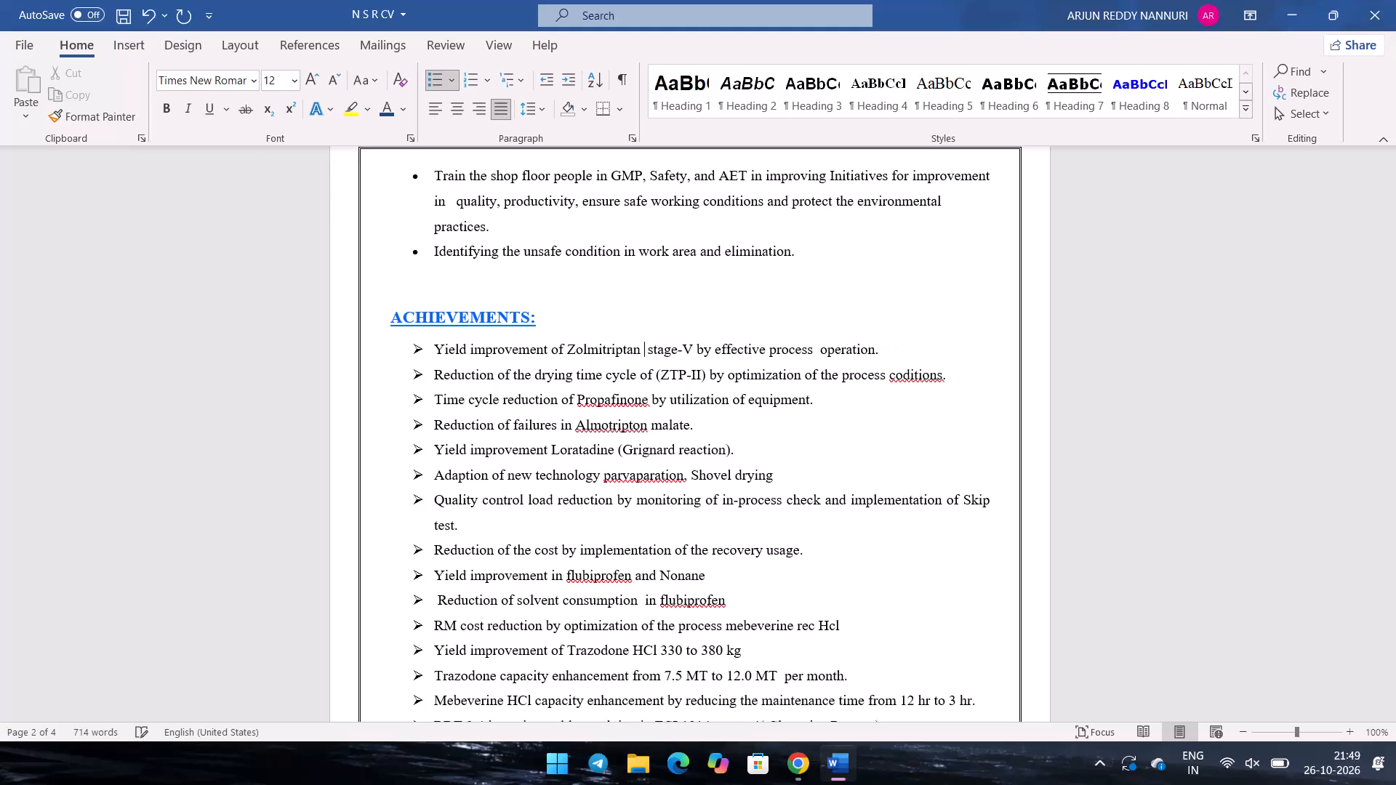
Replace the product name Zolmitriptan in the first achievement with "Trazodone HCl curde".
{"action": "key", "text": "BackSpace"}
{"action": "key", "text": "BackSpace"}
{"action": "key", "text": "BackSpace"}
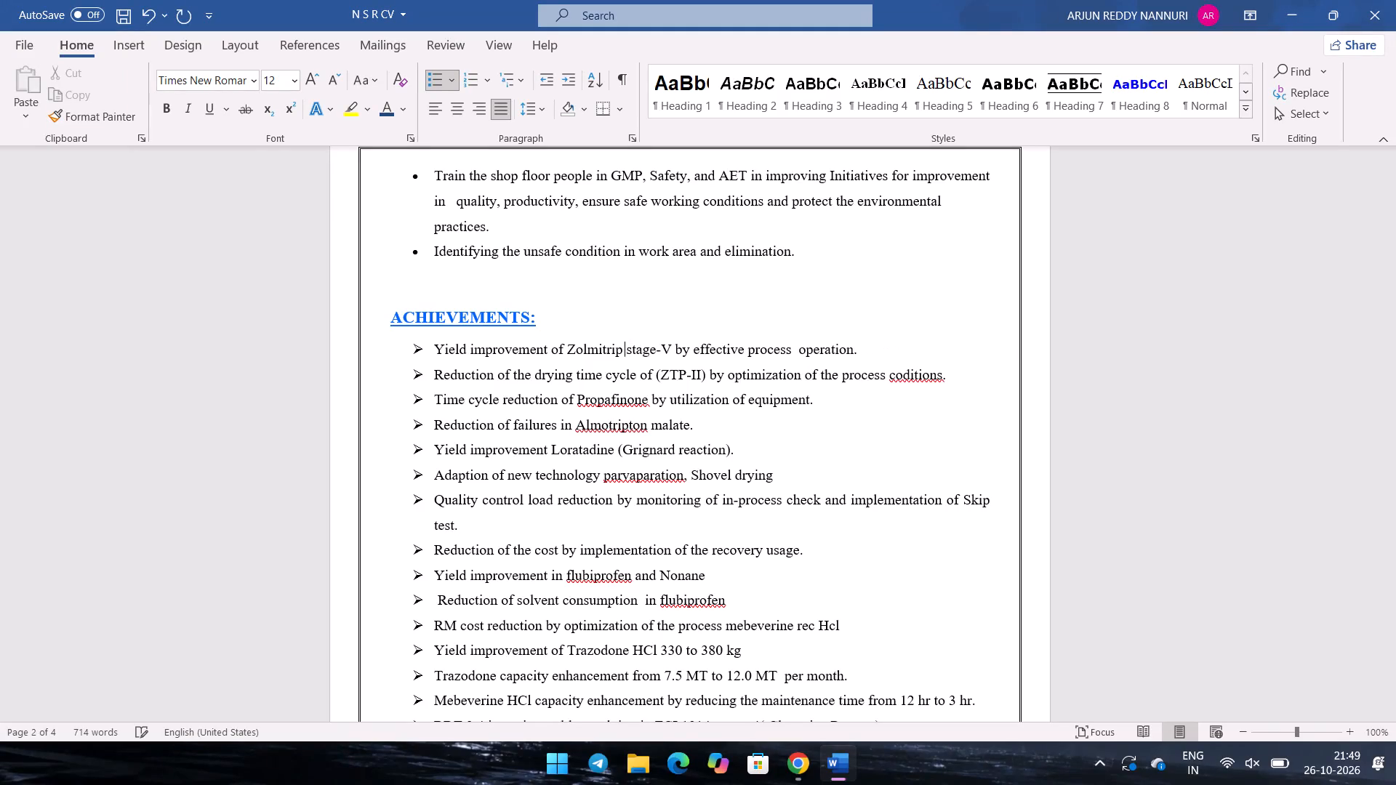
{"action": "key", "text": "BackSpace"}
{"action": "key", "text": "BackSpace"}
{"action": "key", "text": "BackSpace"}
{"action": "key", "text": "BackSpace"}
{"action": "key", "text": "BackSpace"}
{"action": "key", "text": "BackSpace"}
{"action": "key", "text": "BackSpace"}
{"action": "key", "text": "BackSpace"}
{"action": "key", "text": "BackSpace"}
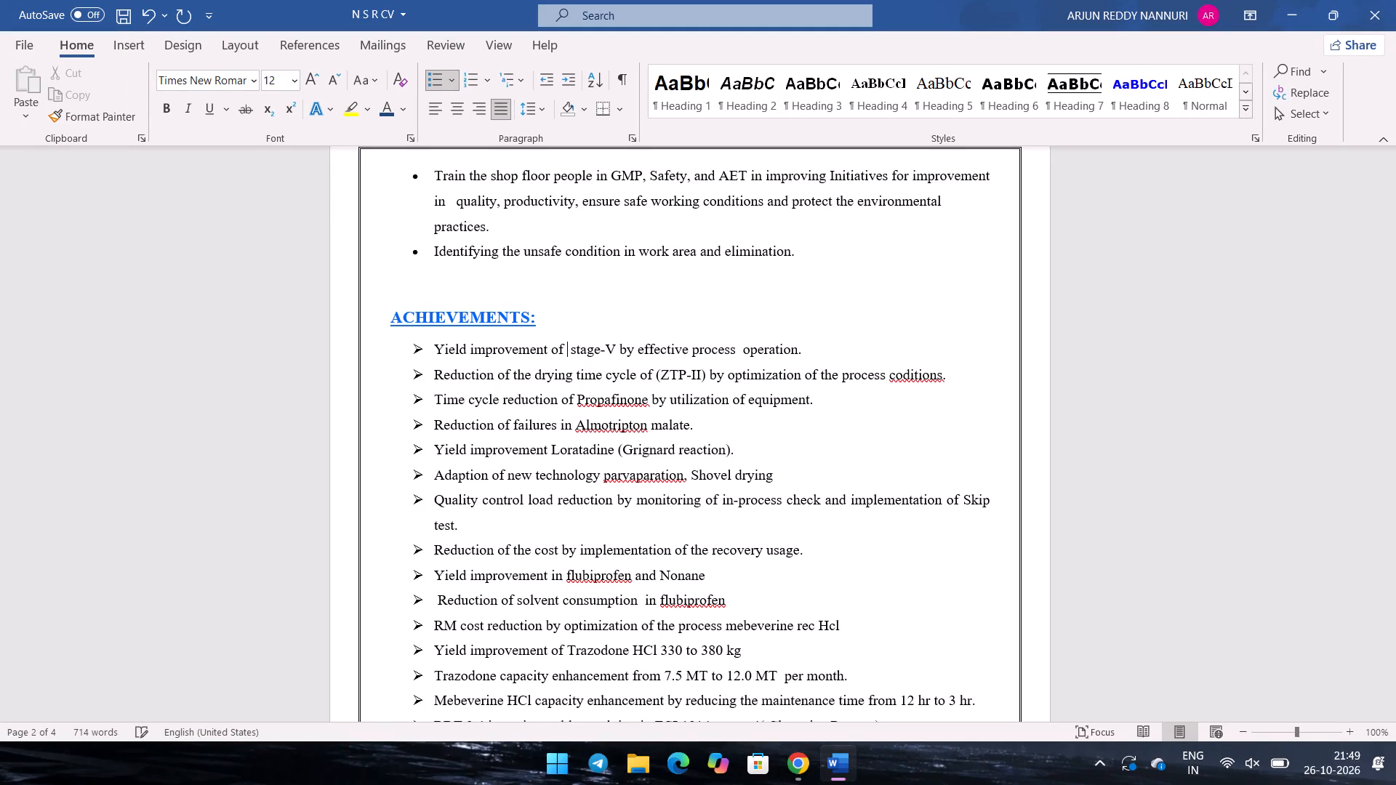
{"action": "type", "text": "Trazodone"}
{"action": "key", "text": "space"}
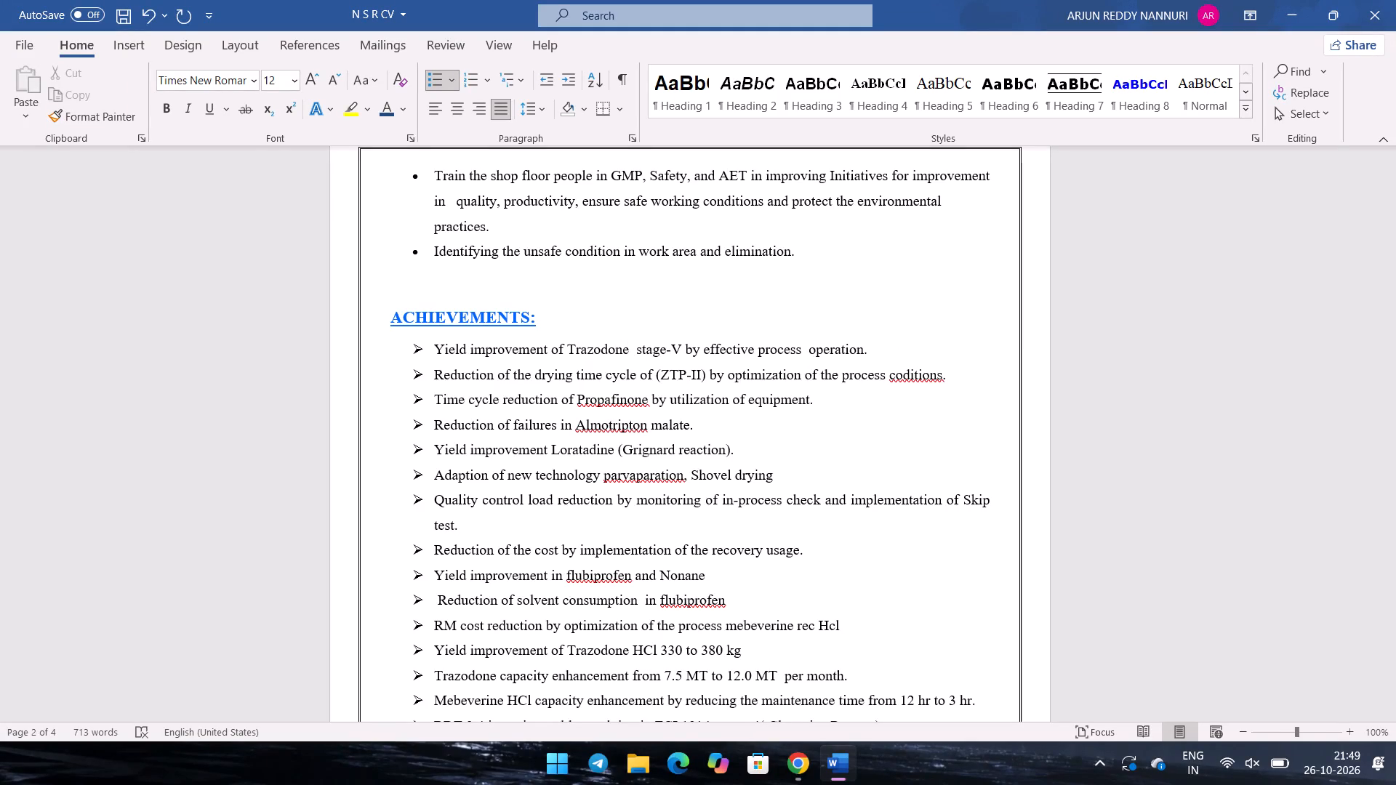
{"action": "type", "text": "HCl"}
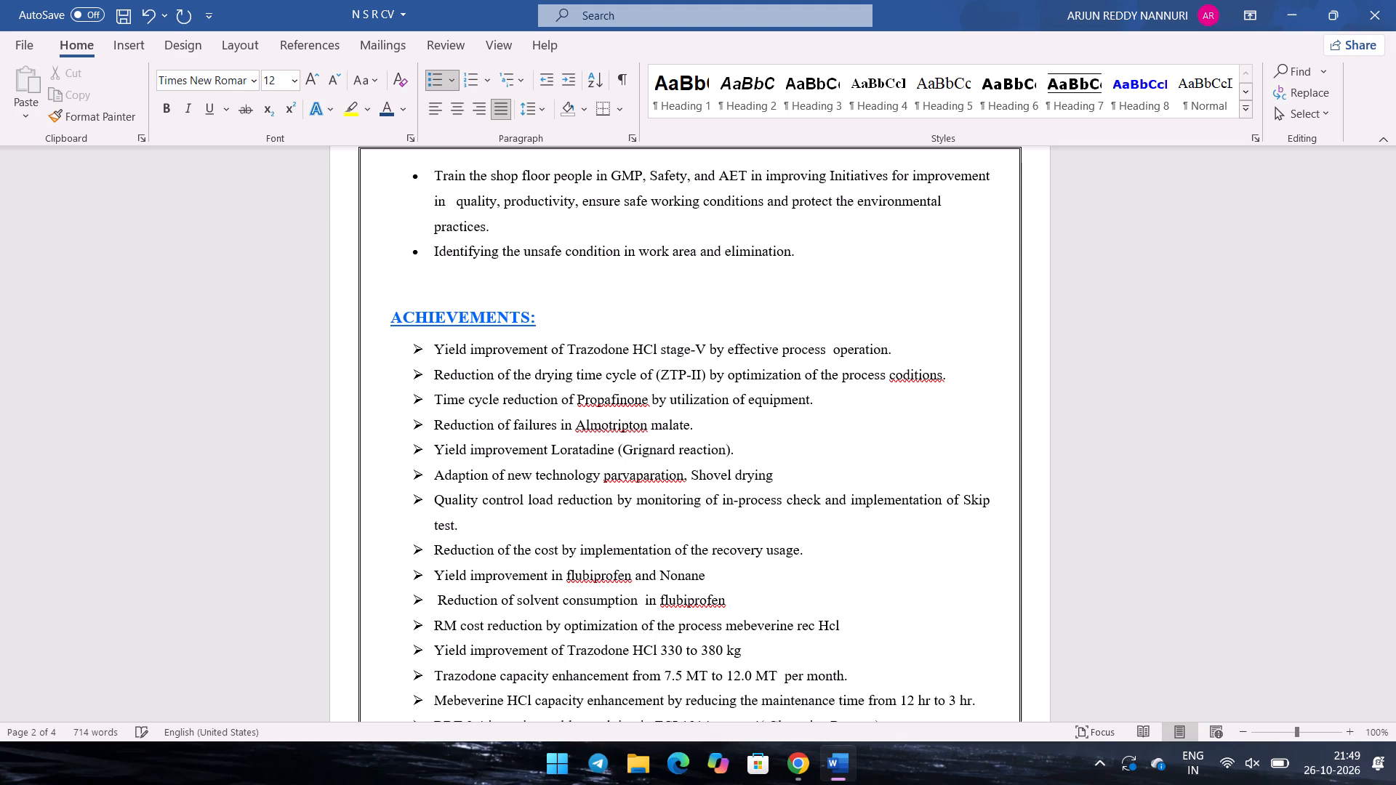
{"action": "key", "text": "space"}
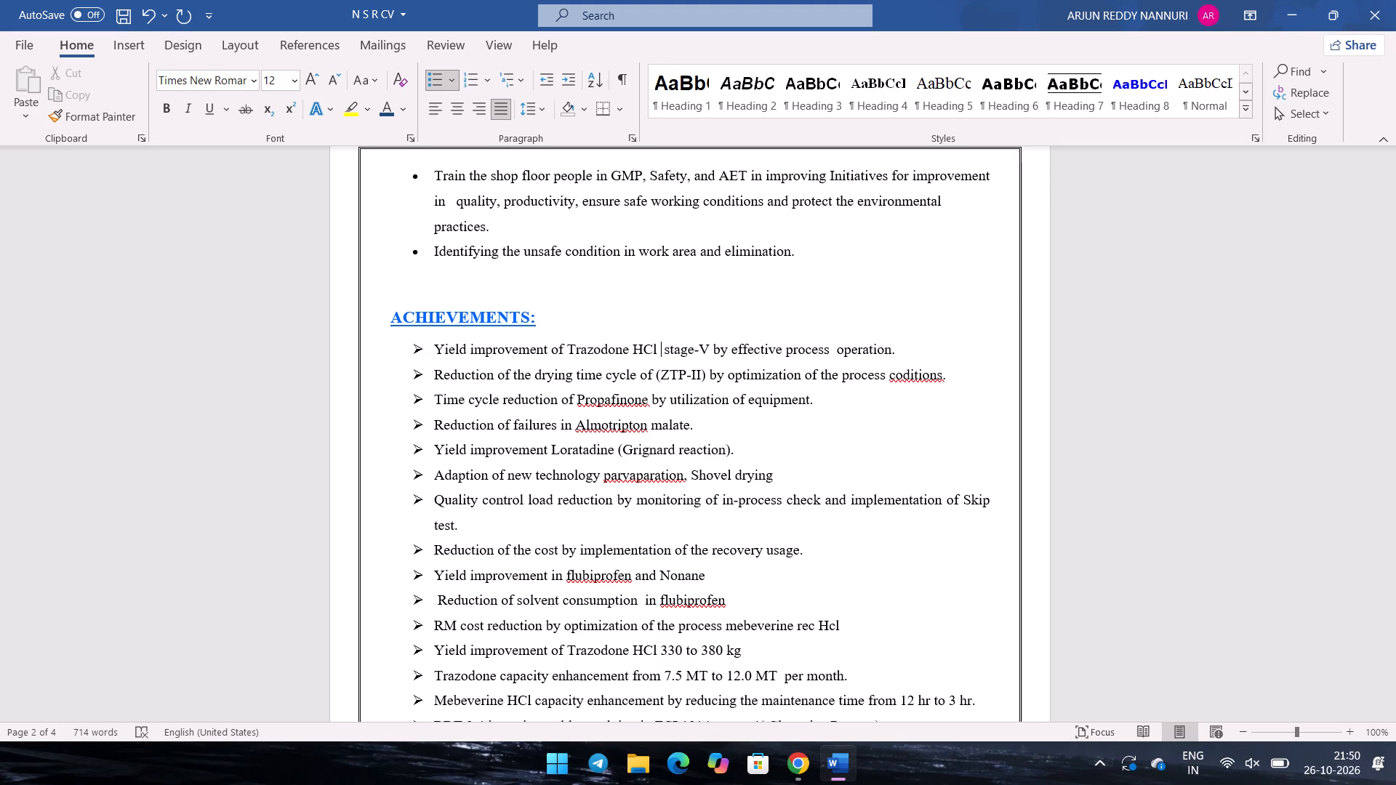
{"action": "type", "text": "curde"}
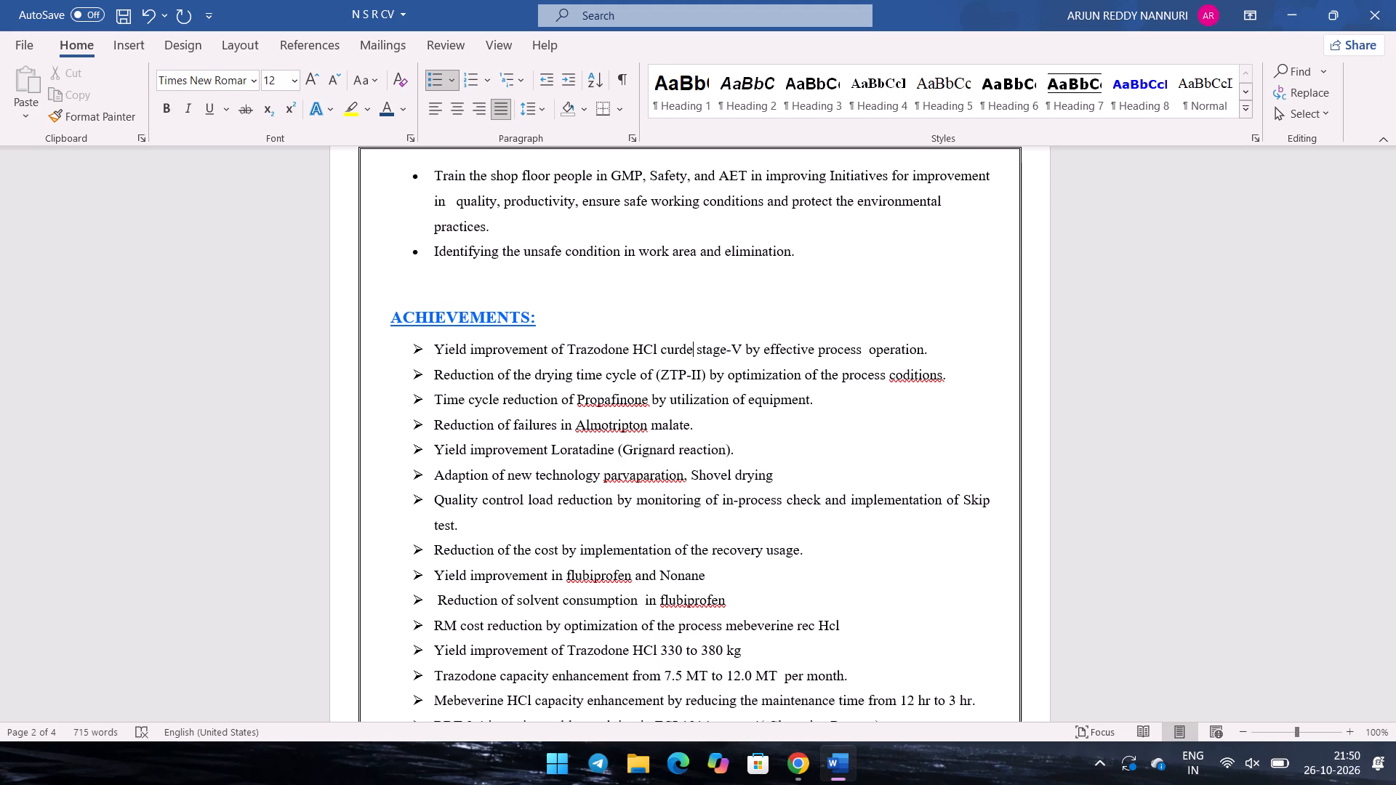
Delete "stage-V" from the first achievement, the Trazodone yield improvement.
{"action": "key", "text": "Delete"}
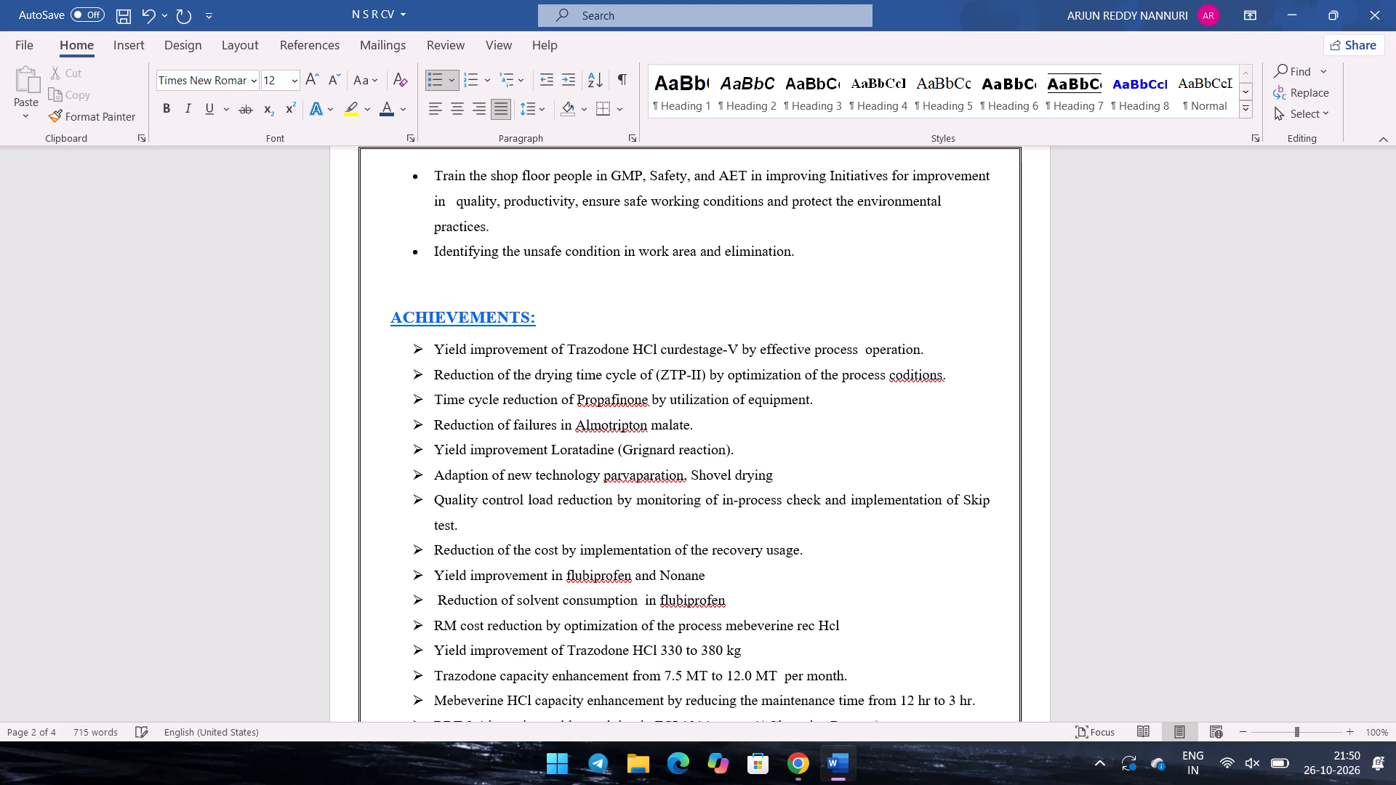
{"action": "key", "text": "Delete"}
{"action": "key", "text": "Delete"}
{"action": "key", "text": "Delete"}
{"action": "key", "text": "Delete"}
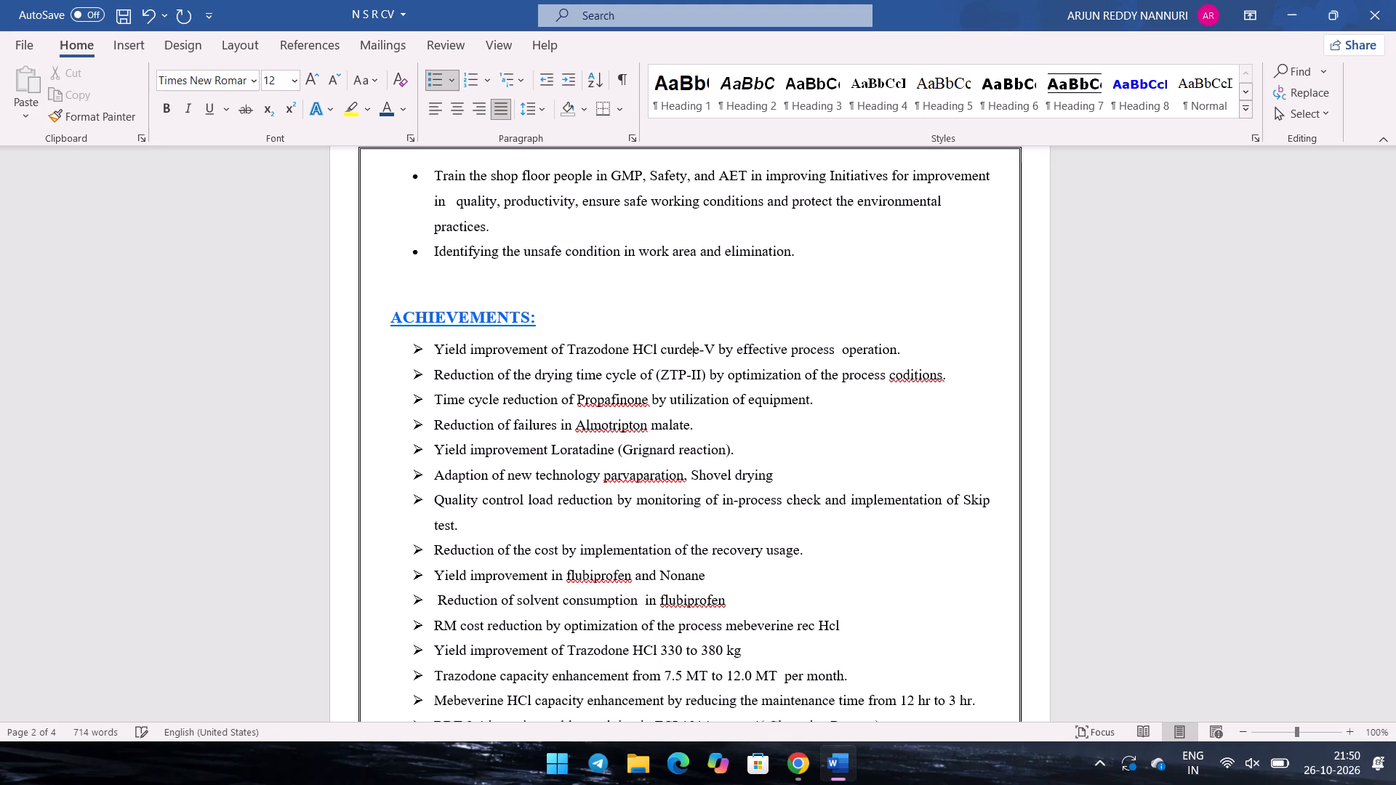
{"action": "key", "text": "Delete"}
{"action": "key", "text": "Delete"}
{"action": "key", "text": "Delete"}
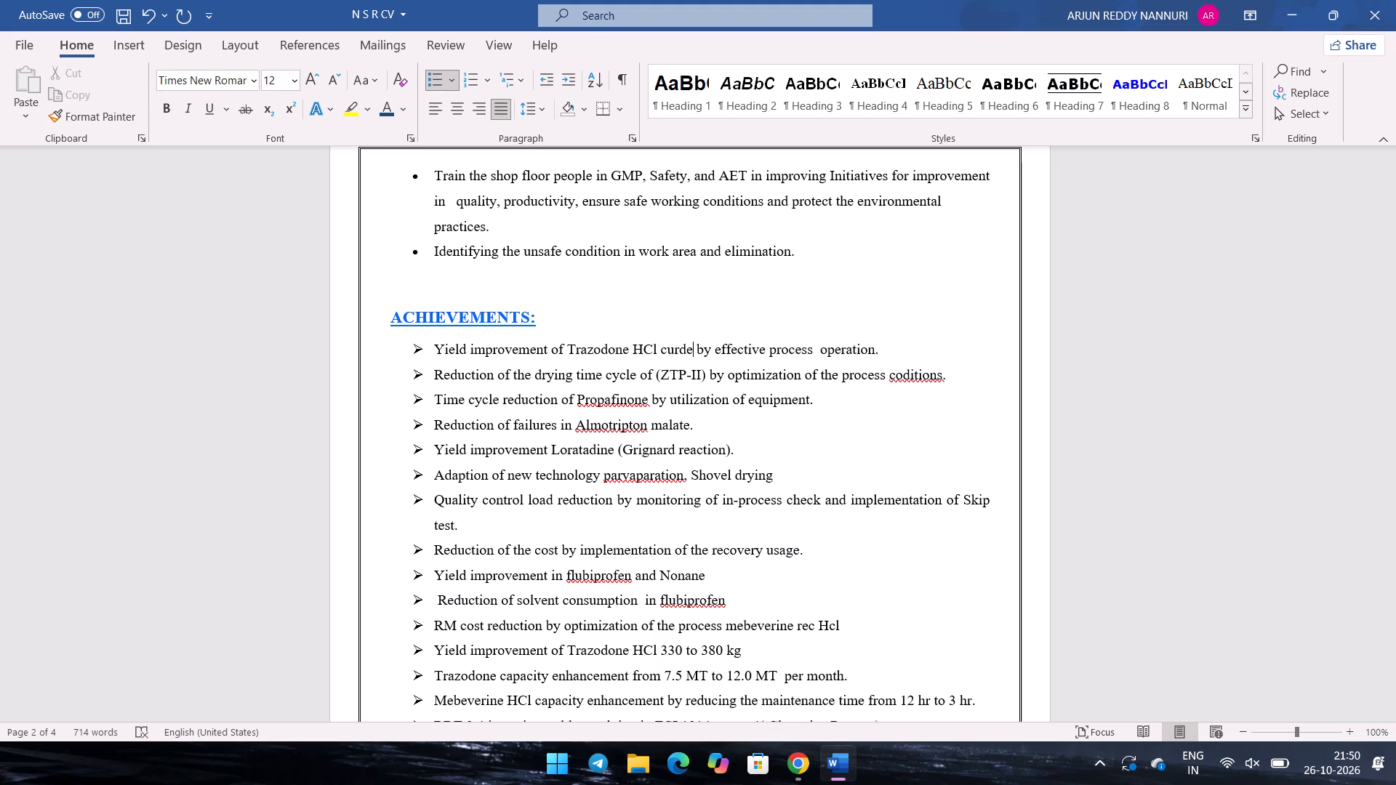
Remove the extra space before "operation" and correct "curde" to "crude" in the first achievement.
{"action": "left_click", "coordinate": [821, 350]}
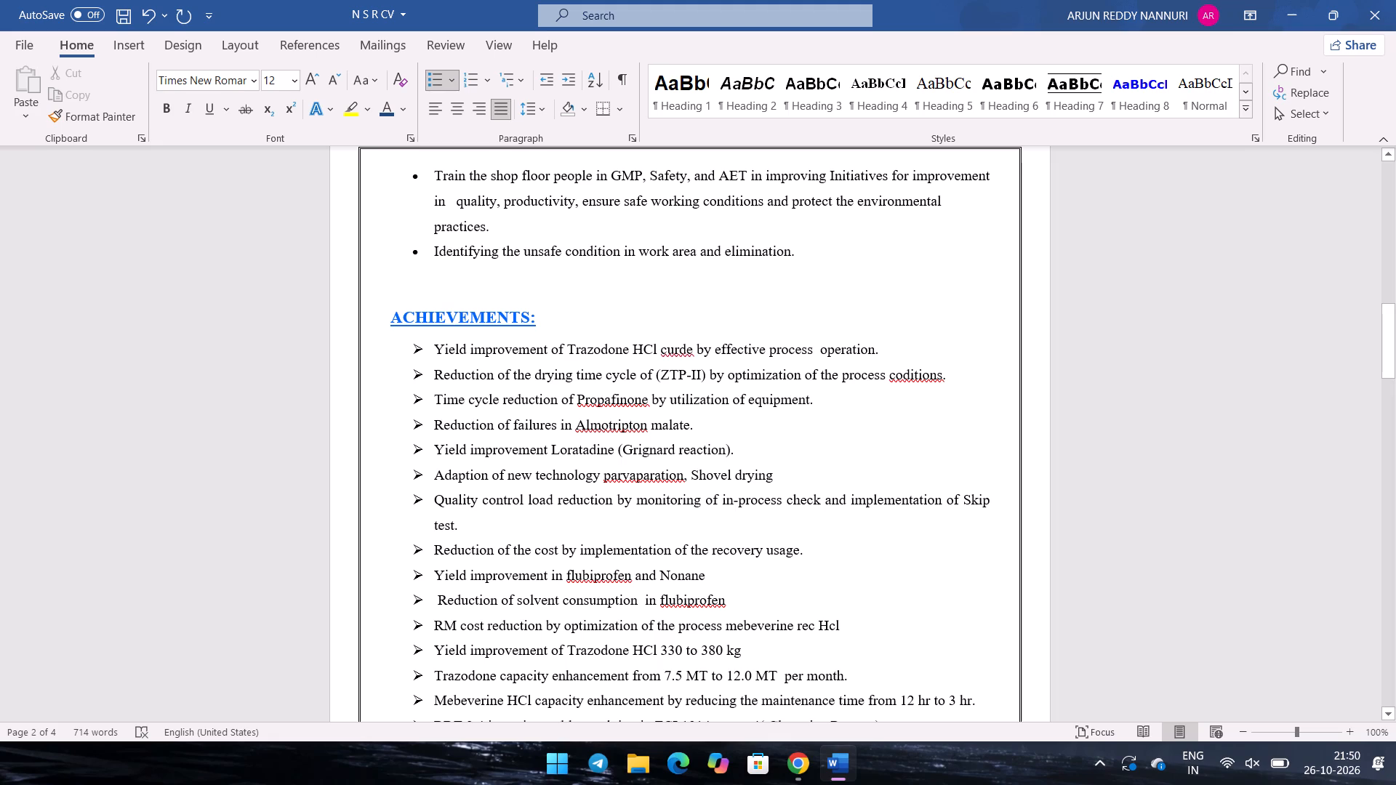
{"action": "key", "text": "BackSpace"}
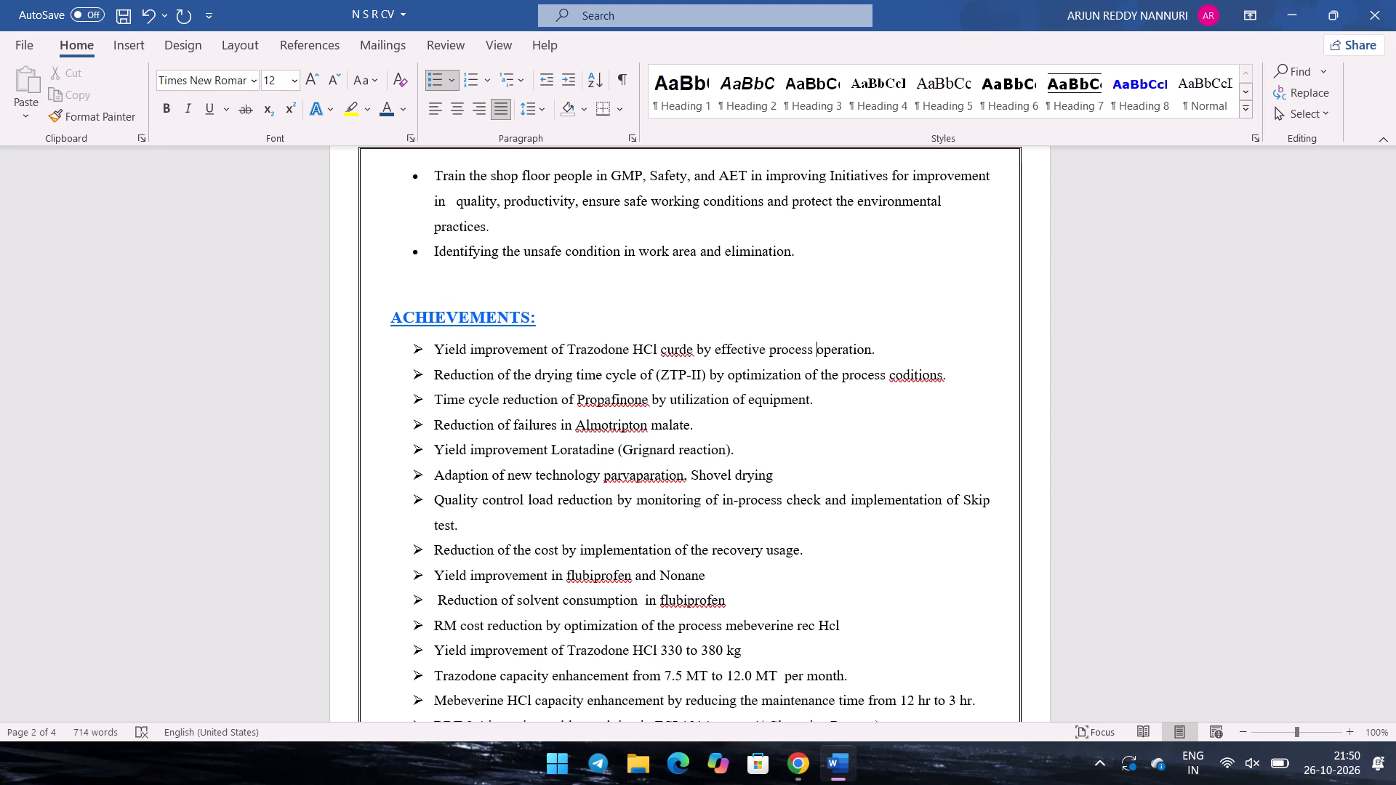
{"action": "left_click", "coordinate": [681, 348]}
{"action": "key", "text": "BackSpace"}
{"action": "key", "text": "BackSpace"}
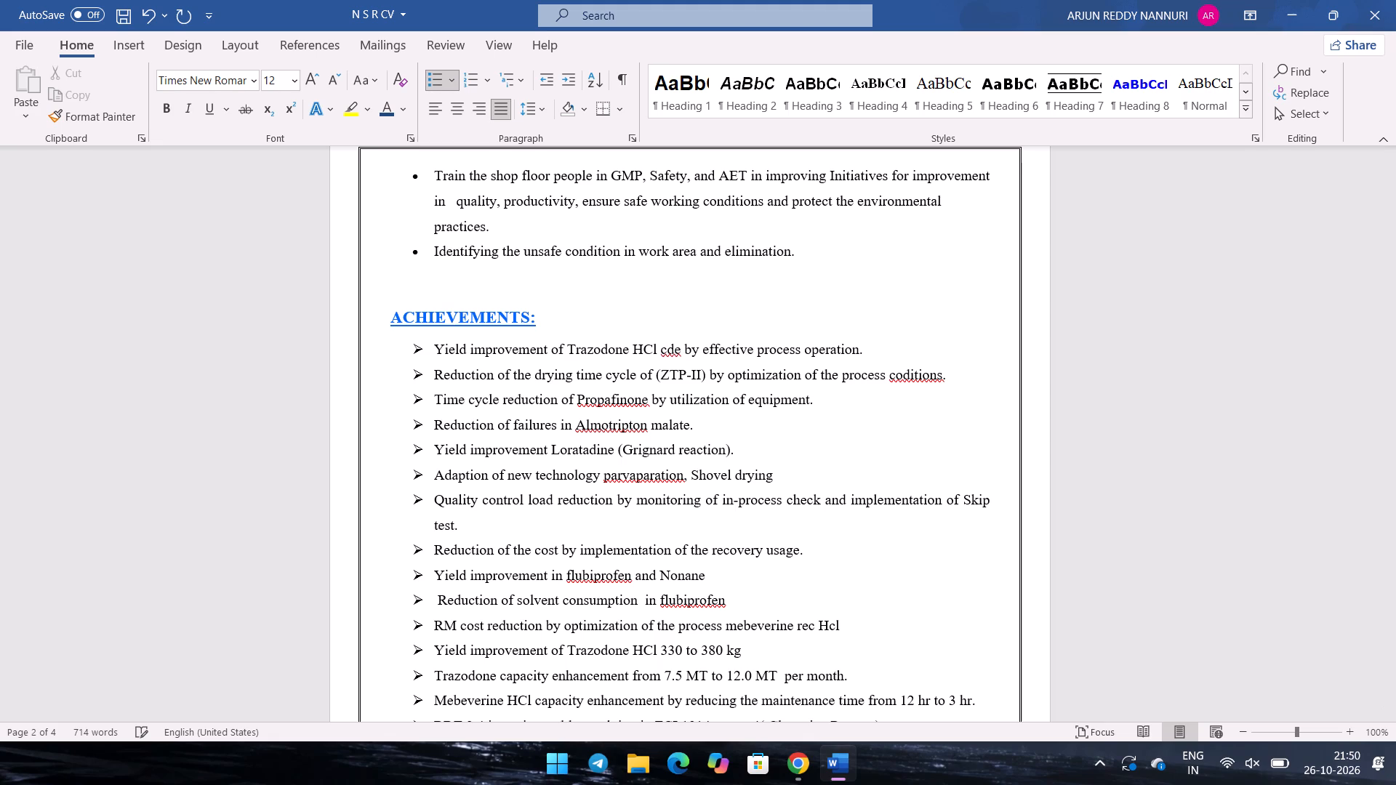
{"action": "key", "text": "r"}
{"action": "key", "text": "u"}
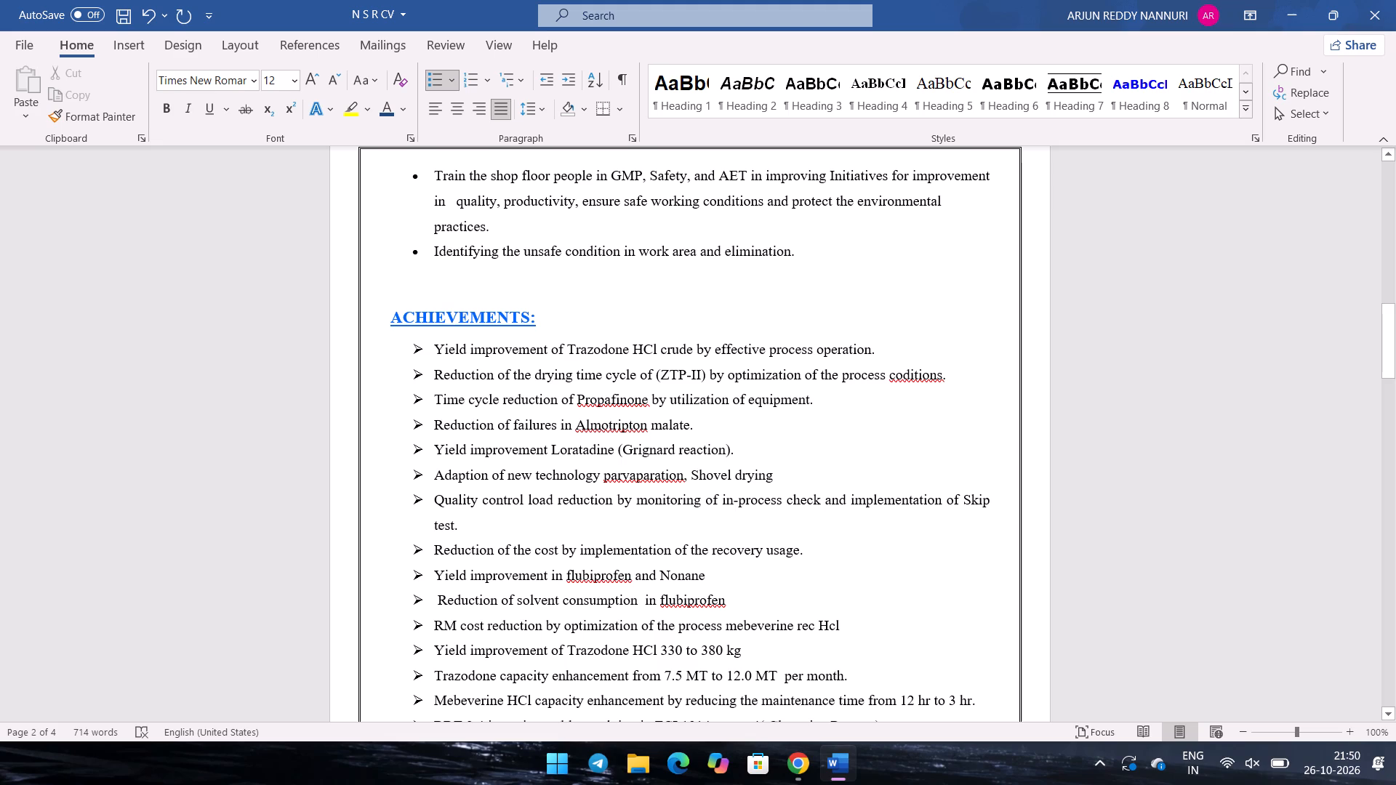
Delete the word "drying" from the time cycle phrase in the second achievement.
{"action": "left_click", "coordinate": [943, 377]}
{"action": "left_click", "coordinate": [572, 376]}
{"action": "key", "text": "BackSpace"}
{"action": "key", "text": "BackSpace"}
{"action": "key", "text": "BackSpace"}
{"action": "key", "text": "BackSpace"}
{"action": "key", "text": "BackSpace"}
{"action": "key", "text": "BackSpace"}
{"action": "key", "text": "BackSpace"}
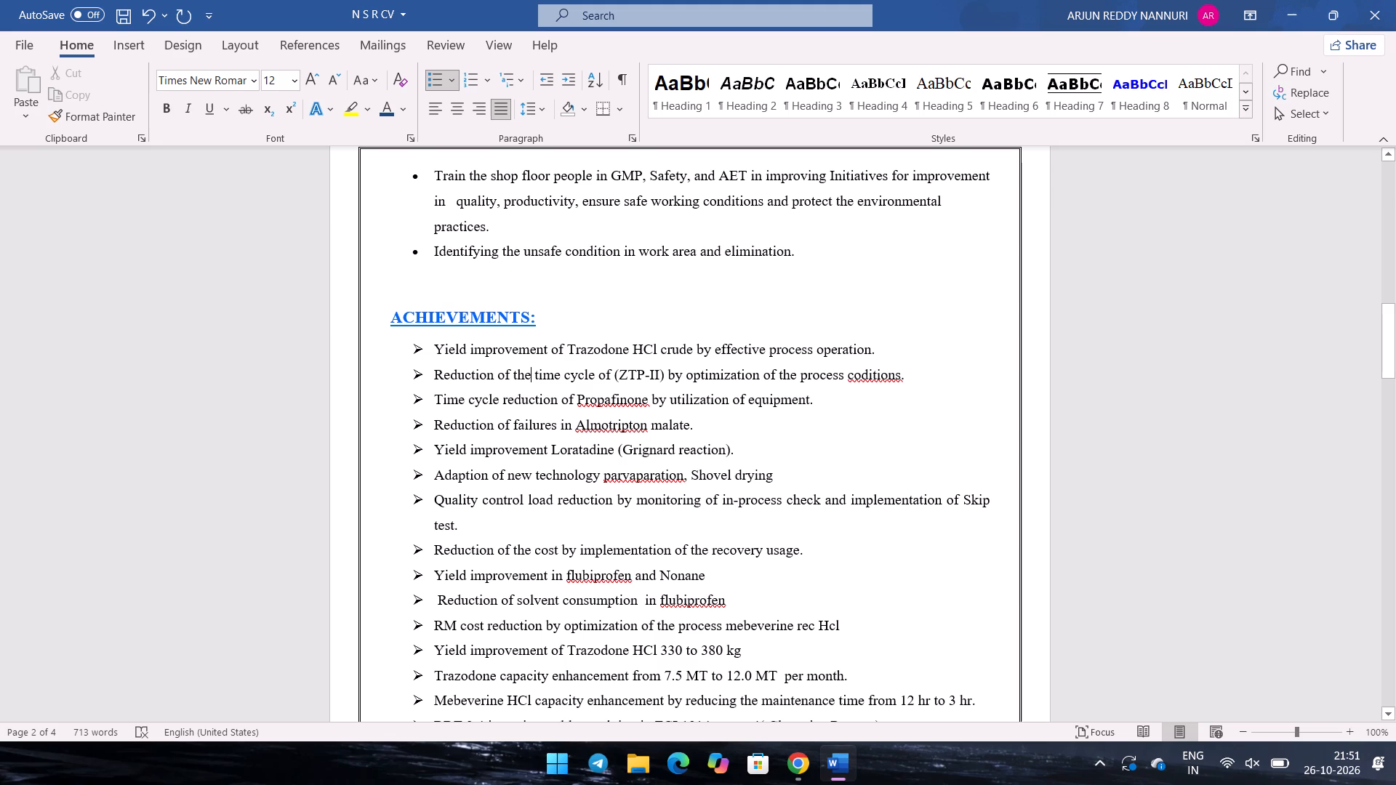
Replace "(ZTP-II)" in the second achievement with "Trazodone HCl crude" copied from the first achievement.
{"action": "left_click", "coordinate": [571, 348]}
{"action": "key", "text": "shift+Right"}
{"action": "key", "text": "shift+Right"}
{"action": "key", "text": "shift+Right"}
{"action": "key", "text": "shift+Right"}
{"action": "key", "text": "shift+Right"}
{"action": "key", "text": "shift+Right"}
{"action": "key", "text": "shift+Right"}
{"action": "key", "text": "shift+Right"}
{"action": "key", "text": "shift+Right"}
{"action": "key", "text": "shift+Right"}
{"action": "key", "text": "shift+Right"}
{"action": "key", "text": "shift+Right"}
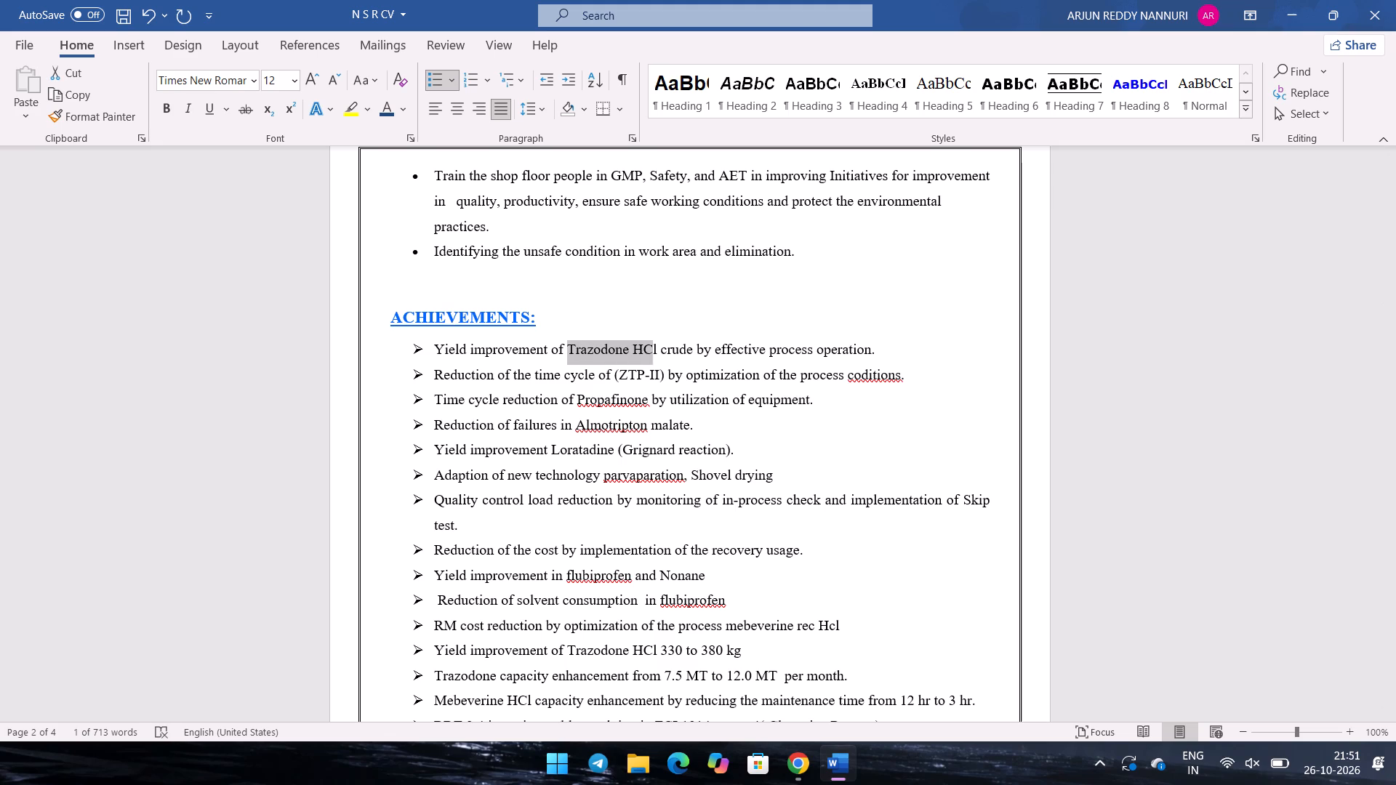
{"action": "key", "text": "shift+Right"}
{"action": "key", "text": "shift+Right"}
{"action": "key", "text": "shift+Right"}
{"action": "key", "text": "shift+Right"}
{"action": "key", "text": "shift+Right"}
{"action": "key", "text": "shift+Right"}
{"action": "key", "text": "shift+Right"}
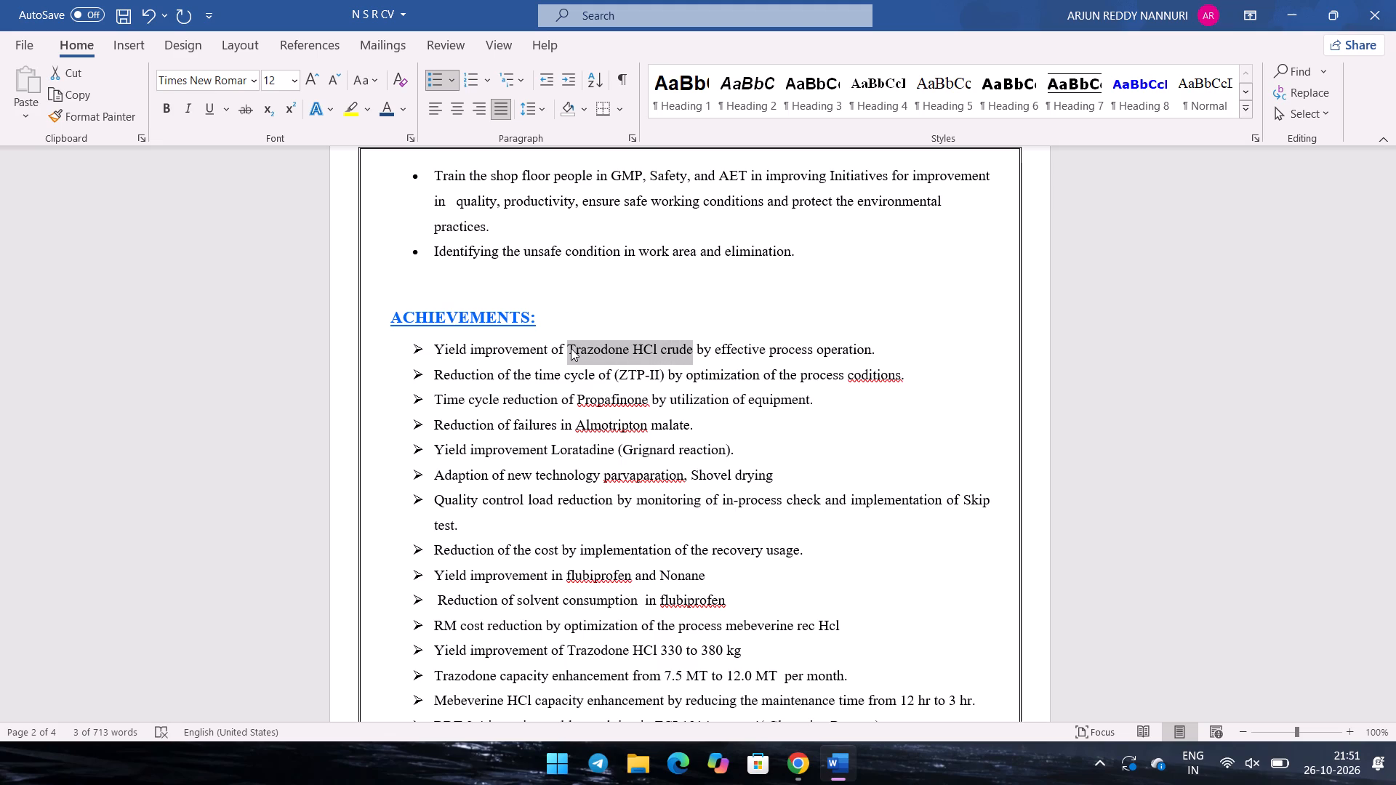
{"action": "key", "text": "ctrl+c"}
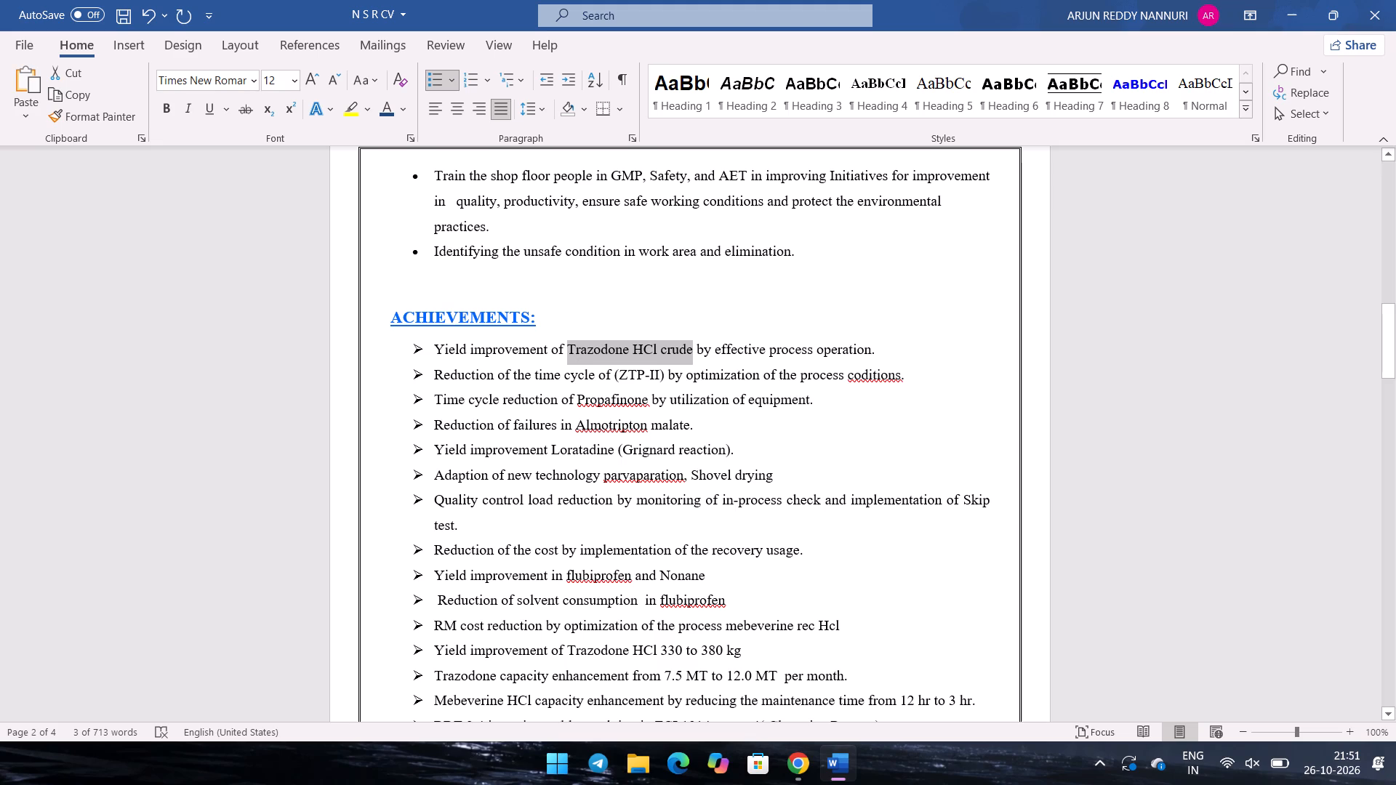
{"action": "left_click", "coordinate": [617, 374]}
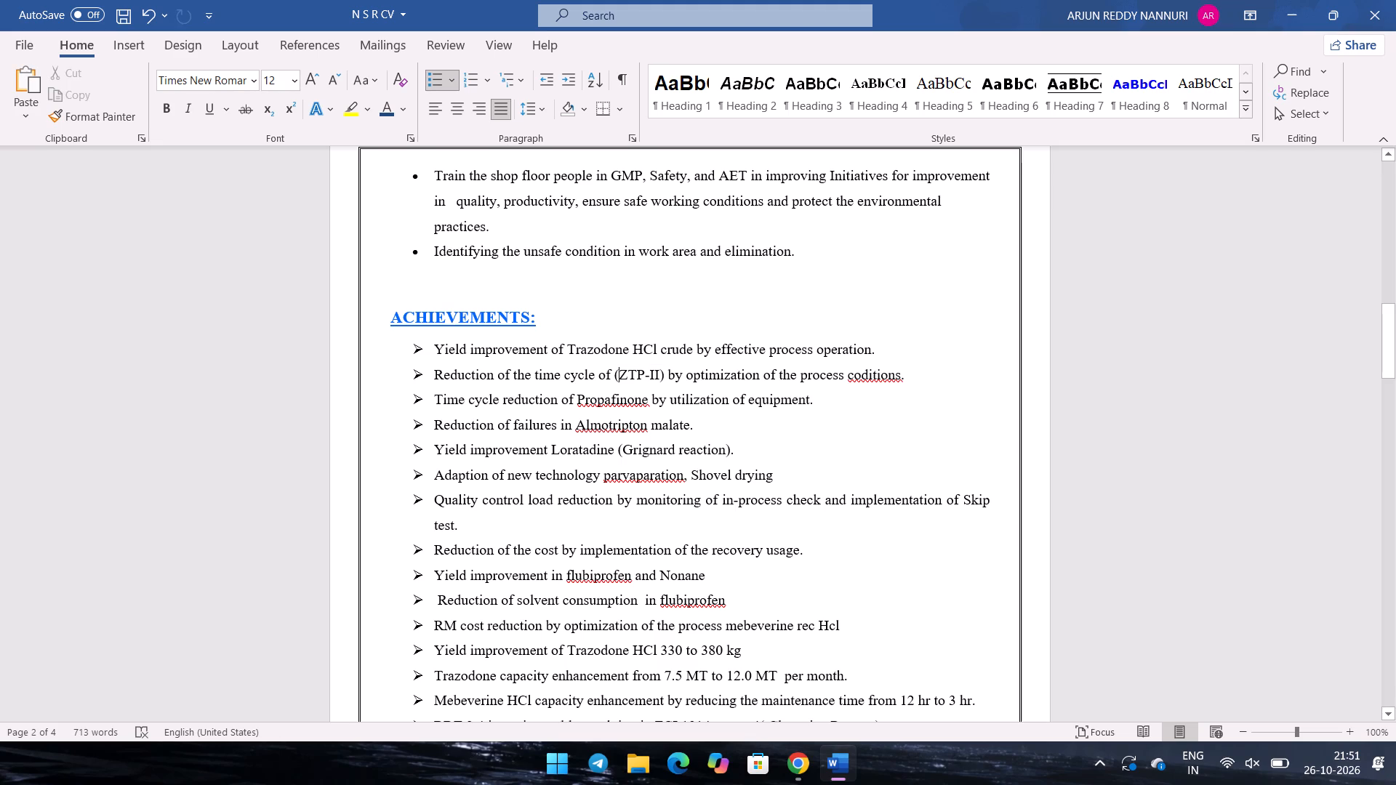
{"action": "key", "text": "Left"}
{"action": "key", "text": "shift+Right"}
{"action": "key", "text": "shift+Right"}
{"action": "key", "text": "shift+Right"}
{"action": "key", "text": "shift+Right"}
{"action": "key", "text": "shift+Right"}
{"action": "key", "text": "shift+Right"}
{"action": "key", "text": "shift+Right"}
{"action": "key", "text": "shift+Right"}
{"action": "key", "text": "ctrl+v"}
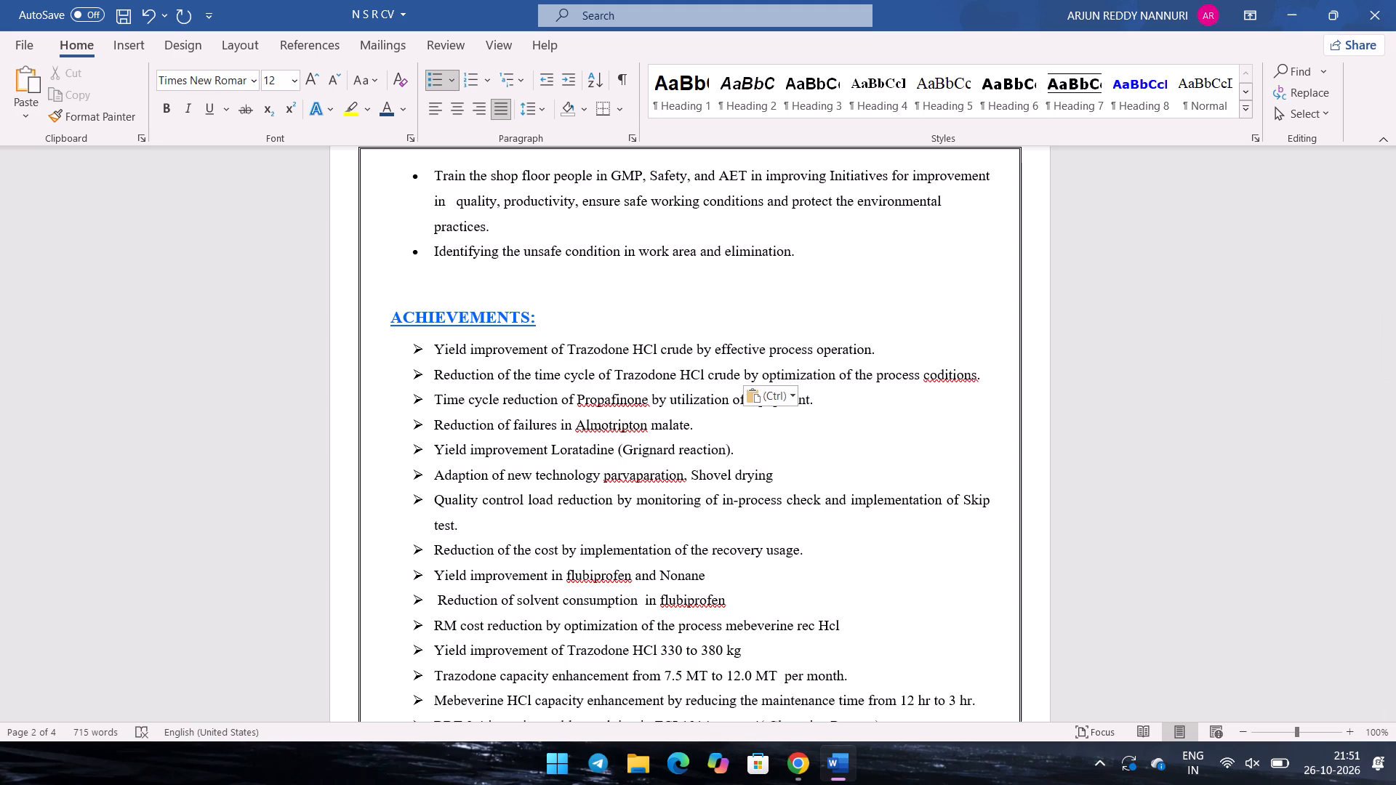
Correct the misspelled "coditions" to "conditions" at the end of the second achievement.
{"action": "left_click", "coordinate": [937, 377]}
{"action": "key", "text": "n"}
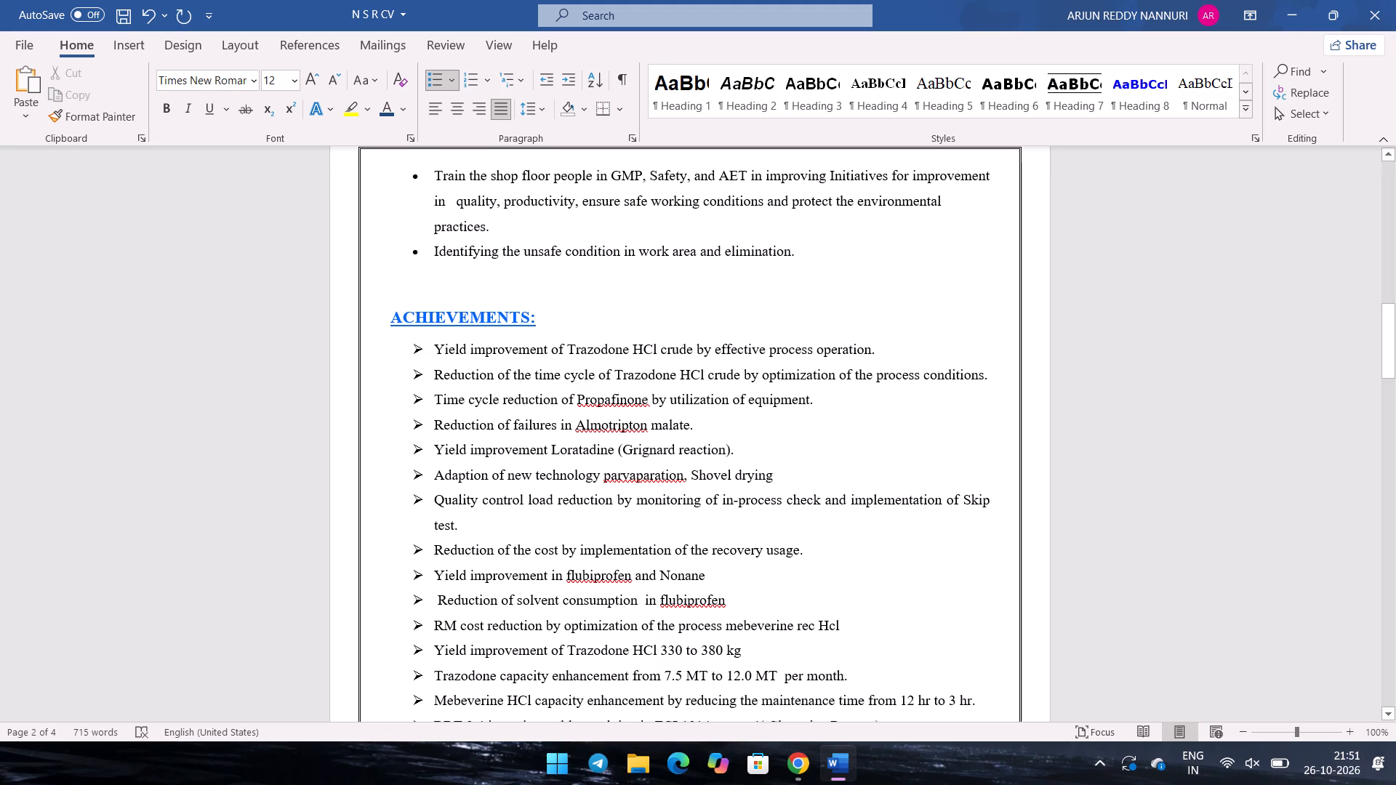
Delete the whole second achievement, the time cycle reduction by optimization of the process conditions, including its empty bullet.
{"action": "left_click", "coordinate": [648, 398]}
{"action": "left_click", "coordinate": [436, 374]}
{"action": "key", "text": "Delete"}
{"action": "key", "text": "Delete"}
{"action": "key", "text": "Delete"}
{"action": "key", "text": "Delete"}
{"action": "key", "text": "Delete"}
{"action": "key", "text": "Delete"}
{"action": "key", "text": "Delete"}
{"action": "key", "text": "Delete"}
{"action": "key", "text": "Delete"}
{"action": "key", "text": "Delete"}
{"action": "key", "text": "Delete"}
{"action": "key", "text": "Delete"}
{"action": "key", "text": "Delete"}
{"action": "key", "text": "Delete"}
{"action": "key", "text": "Delete"}
{"action": "key", "text": "Delete"}
{"action": "key", "text": "Delete"}
{"action": "key", "text": "Delete"}
{"action": "key", "text": "Delete"}
{"action": "key", "text": "Delete"}
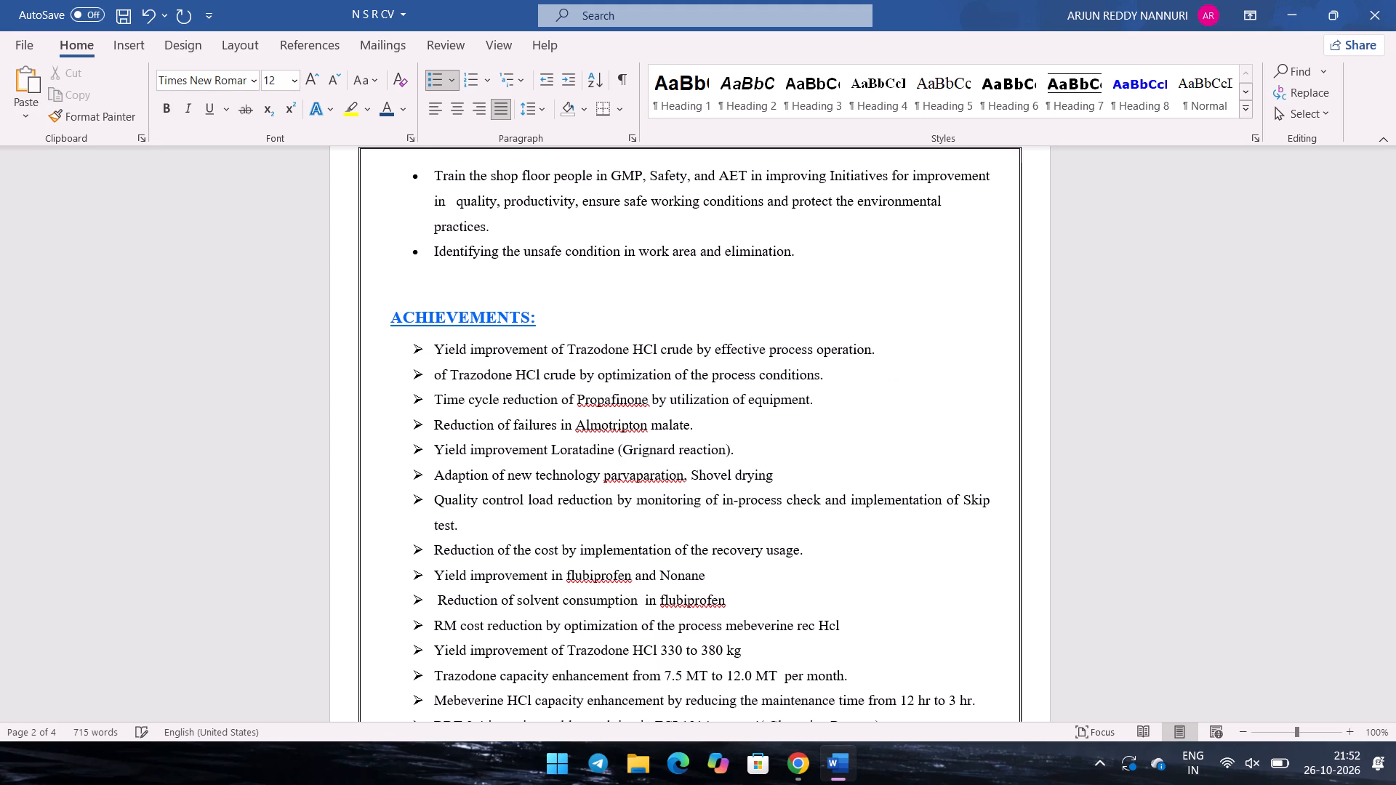
{"action": "key", "text": "Delete"}
{"action": "key", "text": "Delete"}
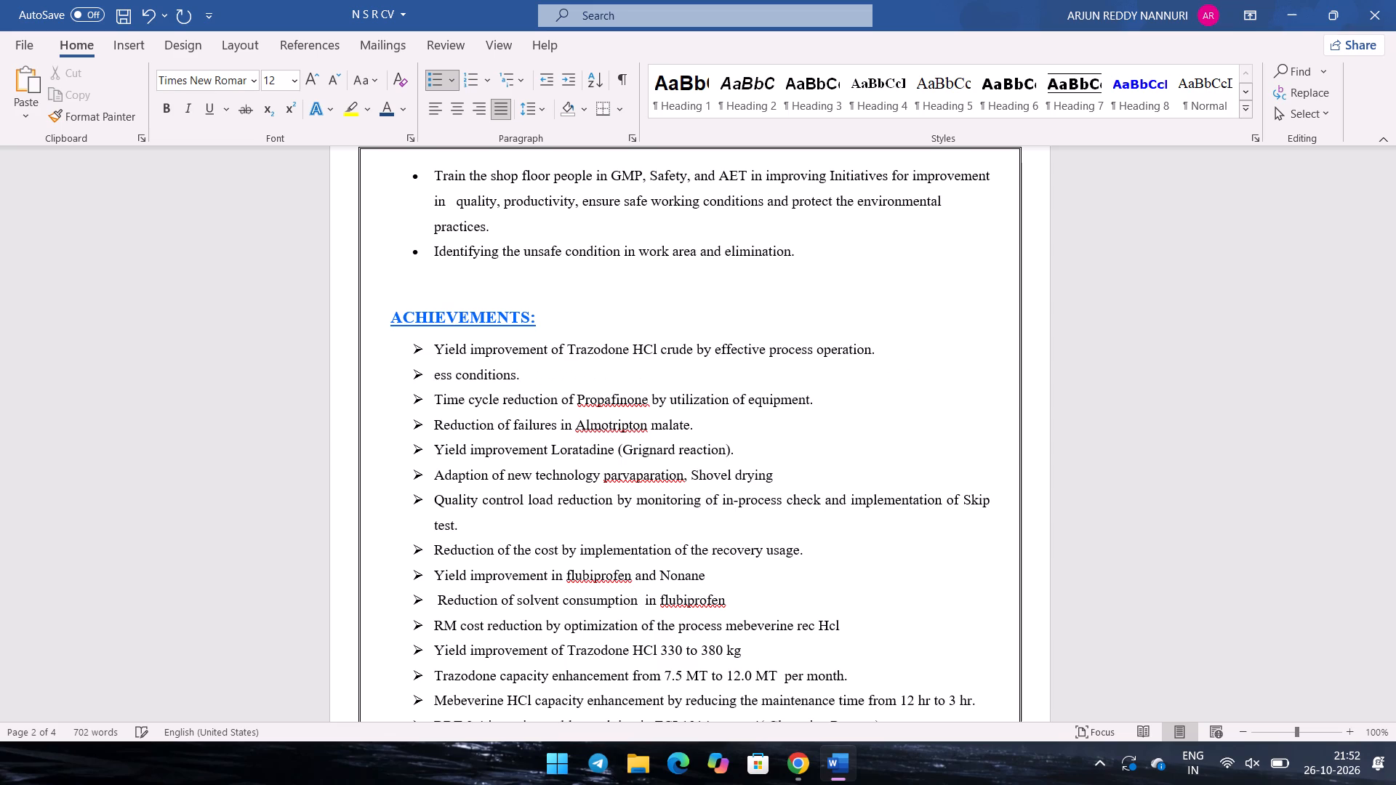
{"action": "key", "text": "Delete"}
{"action": "key", "text": "Delete"}
{"action": "key", "text": "Delete"}
{"action": "key", "text": "Delete"}
{"action": "key", "text": "Delete"}
{"action": "key", "text": "Delete"}
{"action": "key", "text": "Delete"}
{"action": "key", "text": "Delete"}
{"action": "key", "text": "Delete"}
{"action": "key", "text": "Delete"}
{"action": "key", "text": "Delete"}
{"action": "key", "text": "Delete"}
{"action": "key", "text": "Delete"}
{"action": "key", "text": "Delete"}
{"action": "key", "text": "Delete"}
{"action": "key", "text": "Delete"}
{"action": "key", "text": "Delete"}
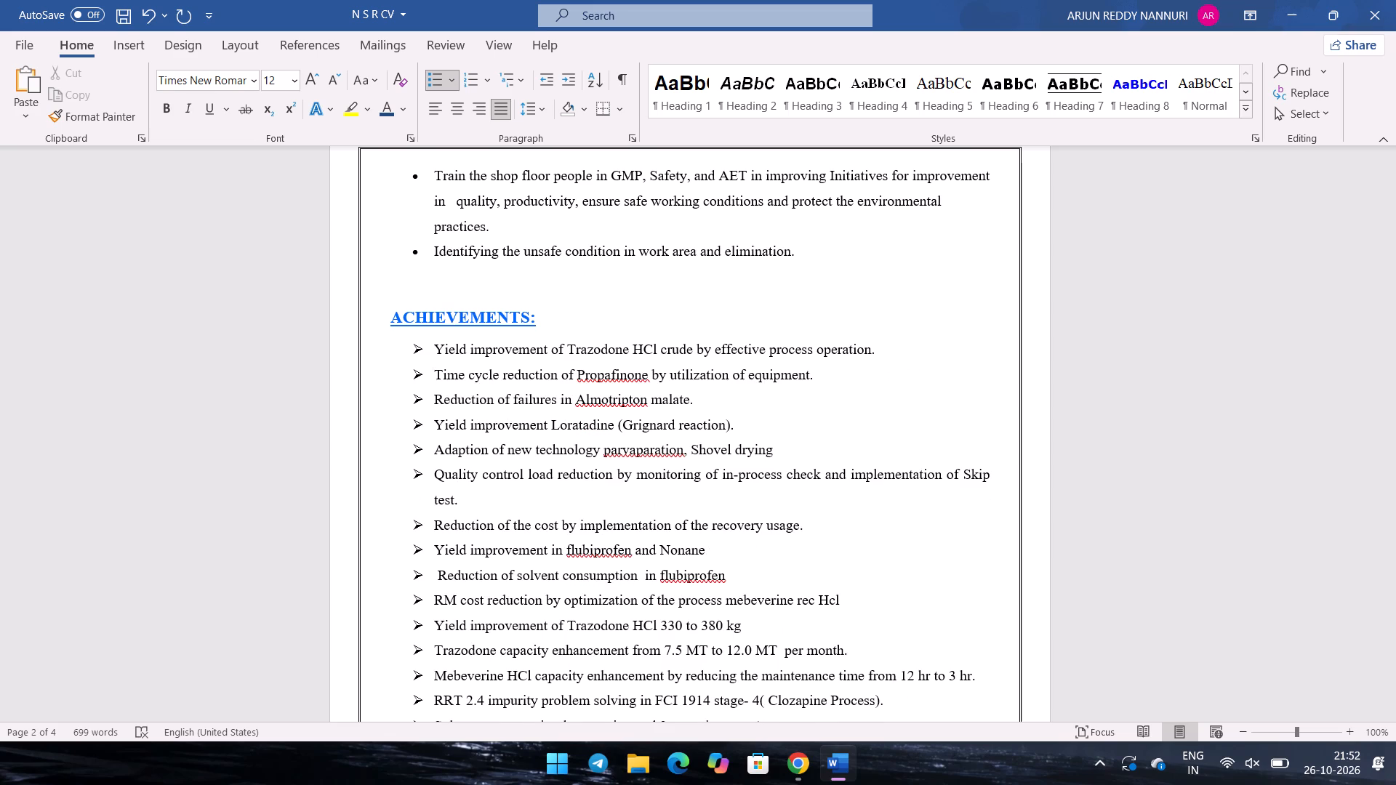
Replace "Propafinone" with "Trazodone HCl crude" in the time cycle reduction achievement about utilization of equipment.
{"action": "left_click", "coordinate": [575, 371]}
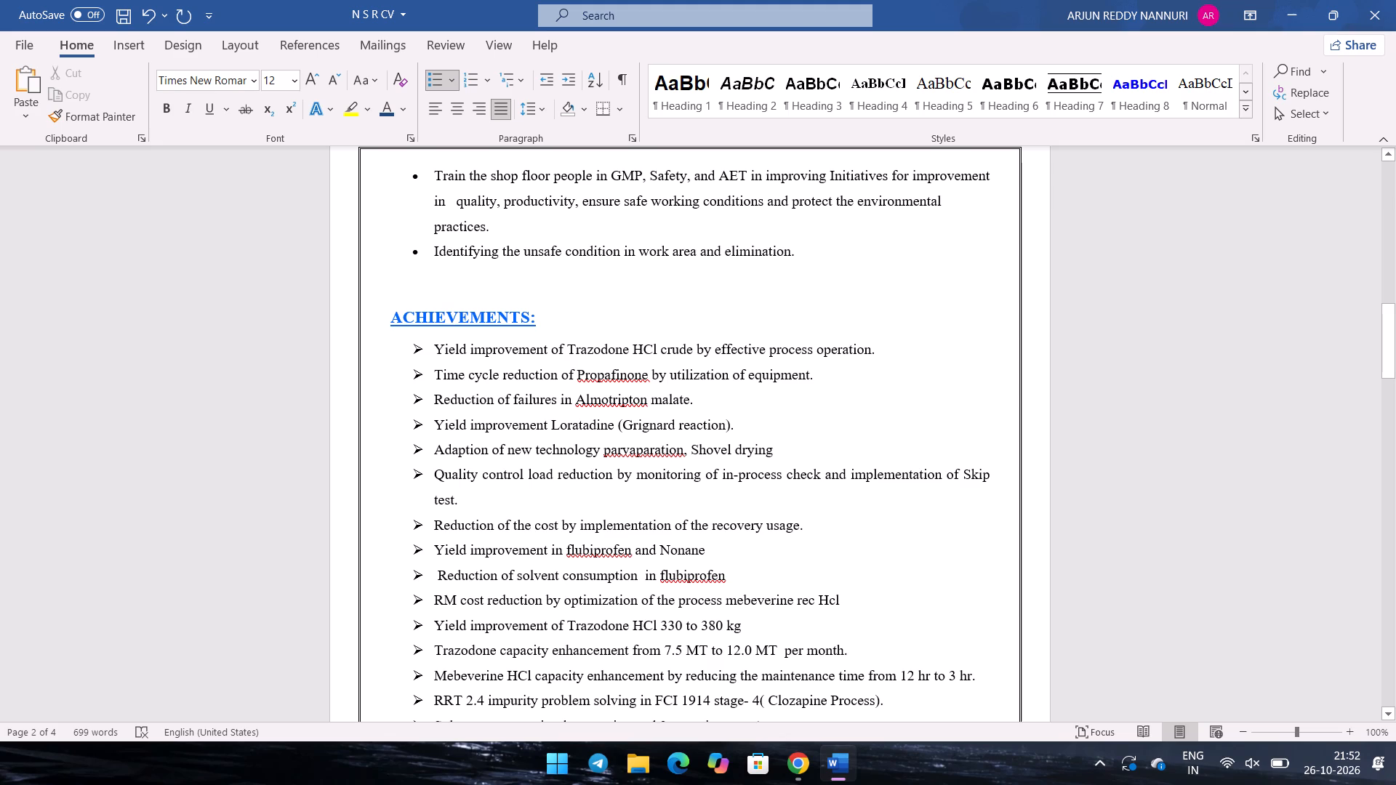
{"action": "key", "text": "Right"}
{"action": "key", "text": "Delete"}
{"action": "key", "text": "Delete"}
{"action": "key", "text": "Delete"}
{"action": "key", "text": "Delete"}
{"action": "key", "text": "Delete"}
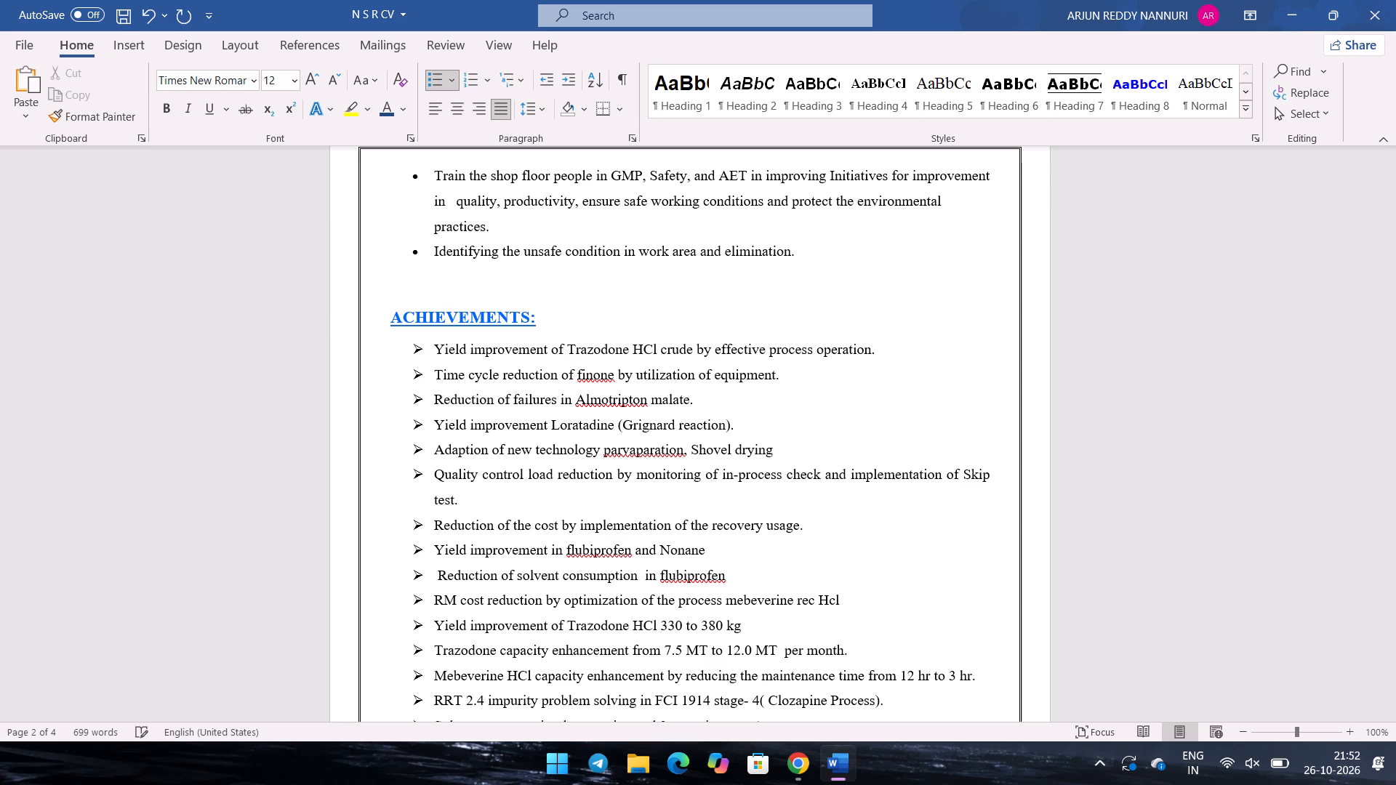
{"action": "key", "text": "Delete"}
{"action": "key", "text": "Delete"}
{"action": "key", "text": "Delete"}
{"action": "key", "text": "Delete"}
{"action": "key", "text": "Delete"}
{"action": "key", "text": "Delete"}
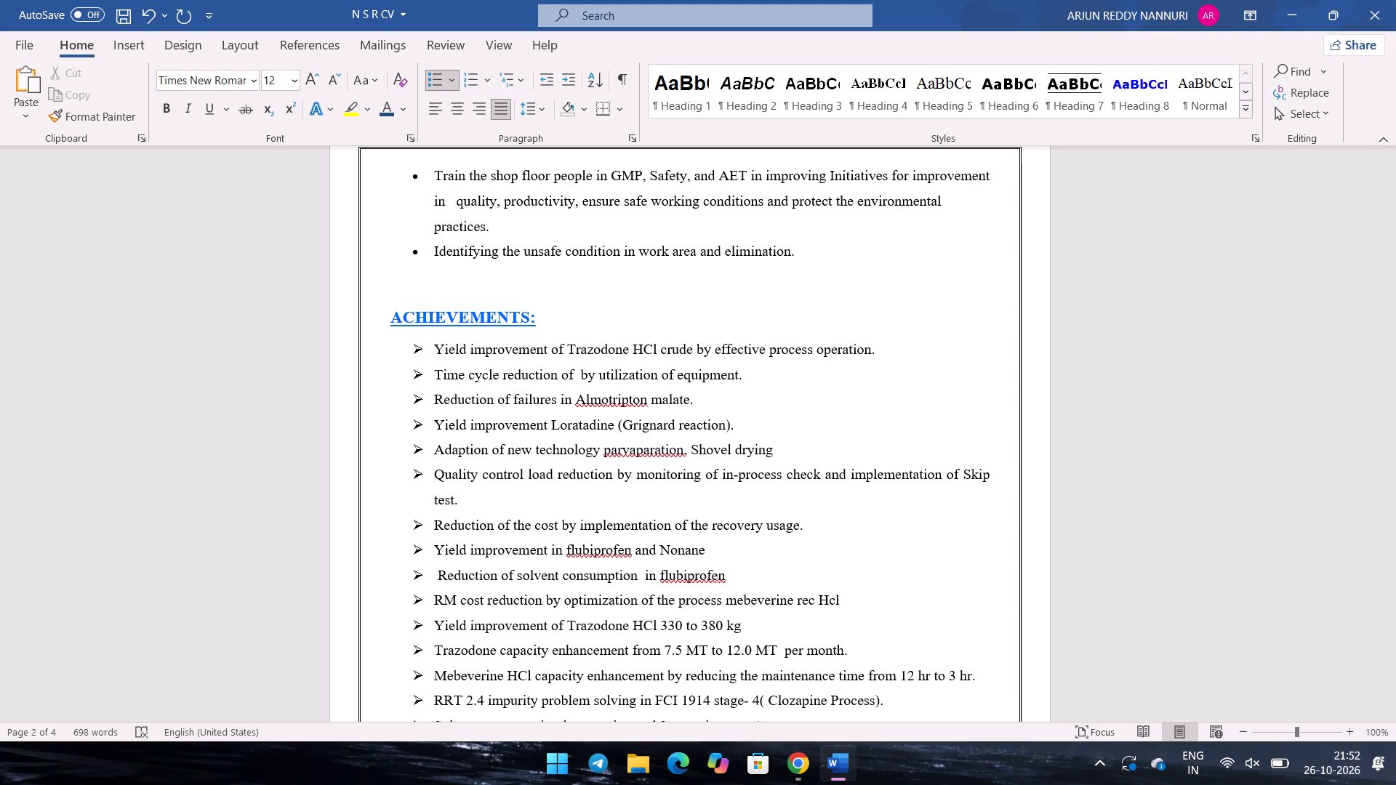
{"action": "type", "text": "Trazodone HCl crude"}
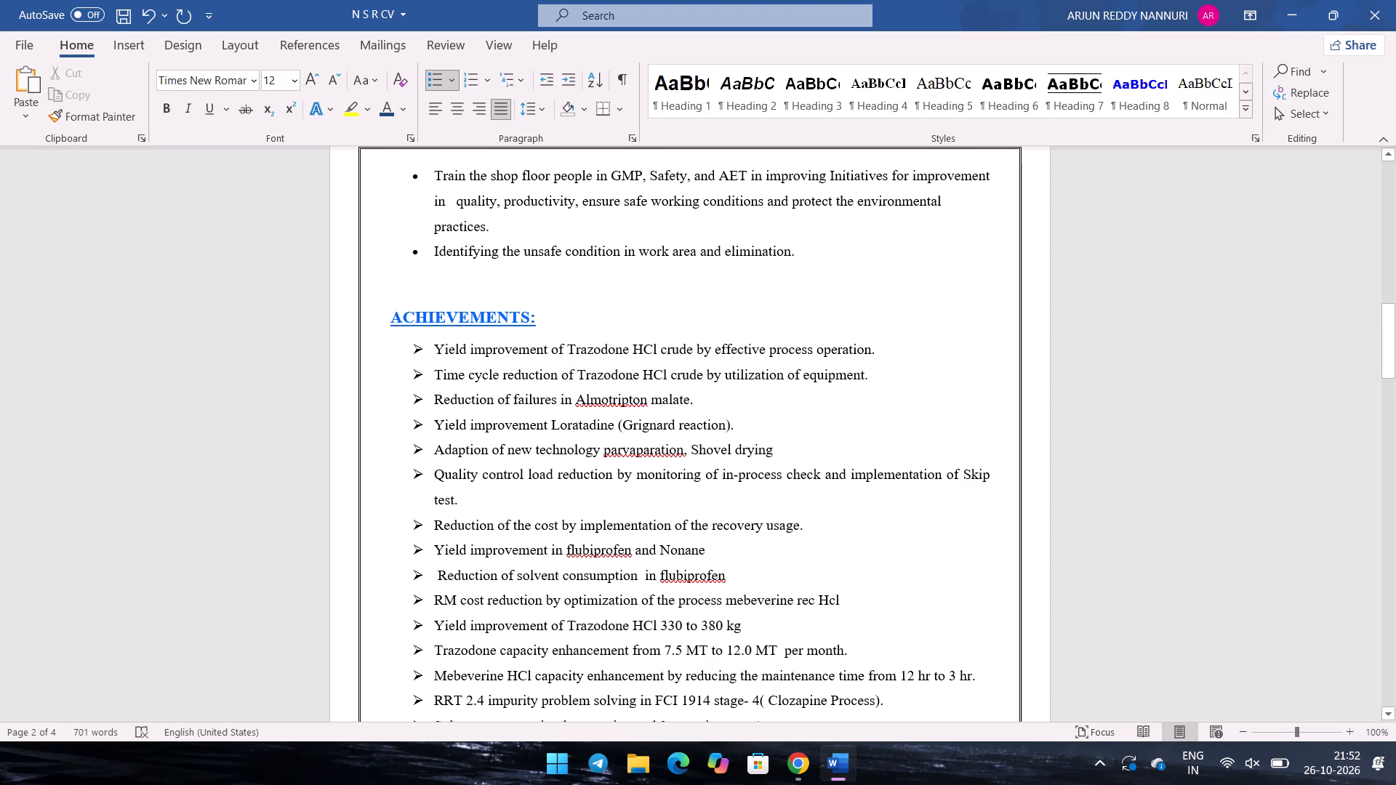
Delete the whole achievement about reduction of failures in Almotripton malate, including its empty bullet.
{"action": "left_click", "coordinate": [703, 396]}
{"action": "key", "text": "BackSpace"}
{"action": "key", "text": "BackSpace"}
{"action": "key", "text": "BackSpace"}
{"action": "key", "text": "BackSpace"}
{"action": "key", "text": "BackSpace"}
{"action": "key", "text": "BackSpace"}
{"action": "key", "text": "BackSpace"}
{"action": "key", "text": "BackSpace"}
{"action": "key", "text": "BackSpace"}
{"action": "key", "text": "BackSpace"}
{"action": "key", "text": "BackSpace"}
{"action": "key", "text": "BackSpace"}
{"action": "key", "text": "BackSpace"}
{"action": "key", "text": "BackSpace"}
{"action": "key", "text": "BackSpace"}
{"action": "key", "text": "BackSpace"}
{"action": "key", "text": "BackSpace"}
{"action": "key", "text": "BackSpace"}
{"action": "key", "text": "BackSpace"}
{"action": "key", "text": "BackSpace"}
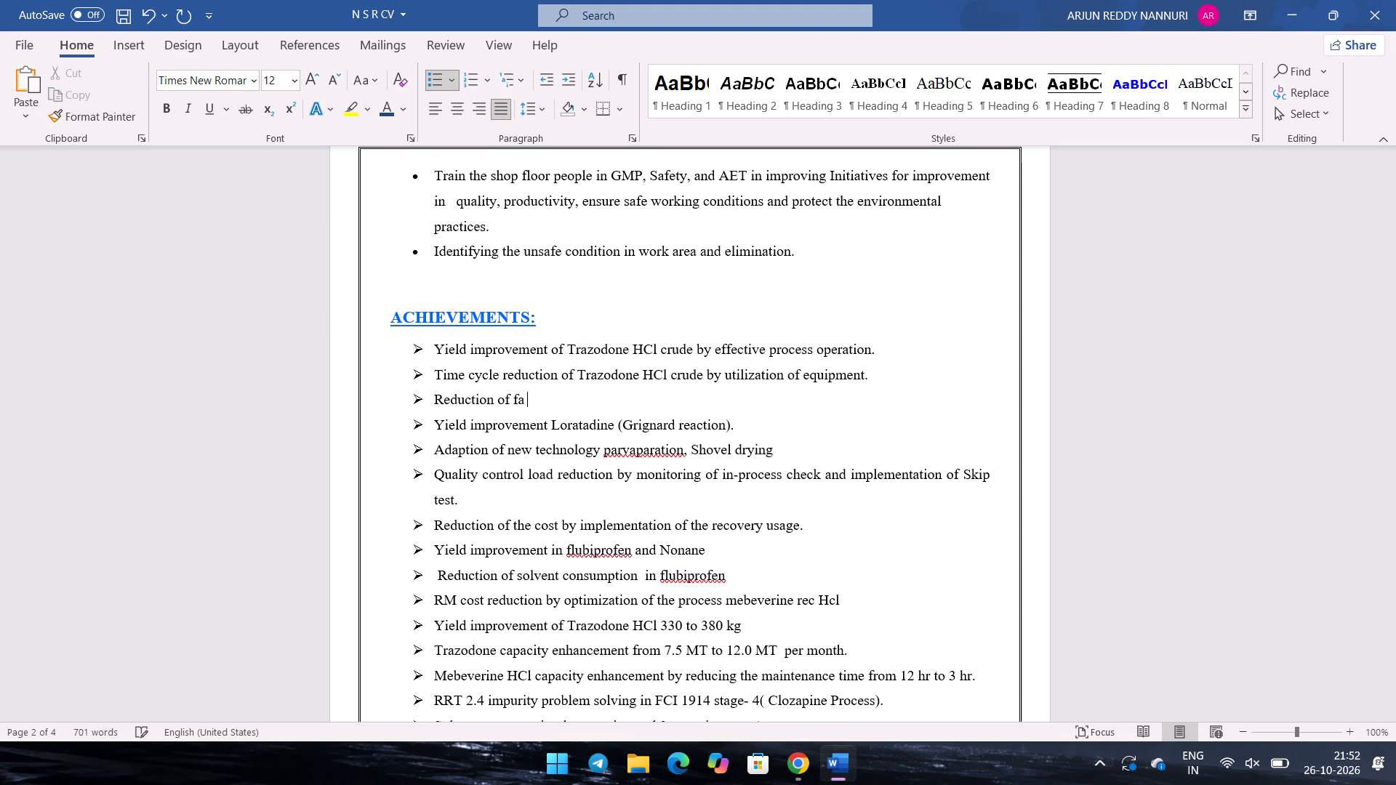
{"action": "key", "text": "BackSpace"}
{"action": "key", "text": "BackSpace"}
{"action": "key", "text": "BackSpace"}
{"action": "key", "text": "BackSpace"}
{"action": "key", "text": "BackSpace"}
{"action": "key", "text": "BackSpace"}
{"action": "key", "text": "BackSpace"}
{"action": "key", "text": "BackSpace"}
{"action": "key", "text": "BackSpace"}
{"action": "key", "text": "BackSpace"}
{"action": "key", "text": "BackSpace"}
{"action": "key", "text": "BackSpace"}
{"action": "key", "text": "Delete"}
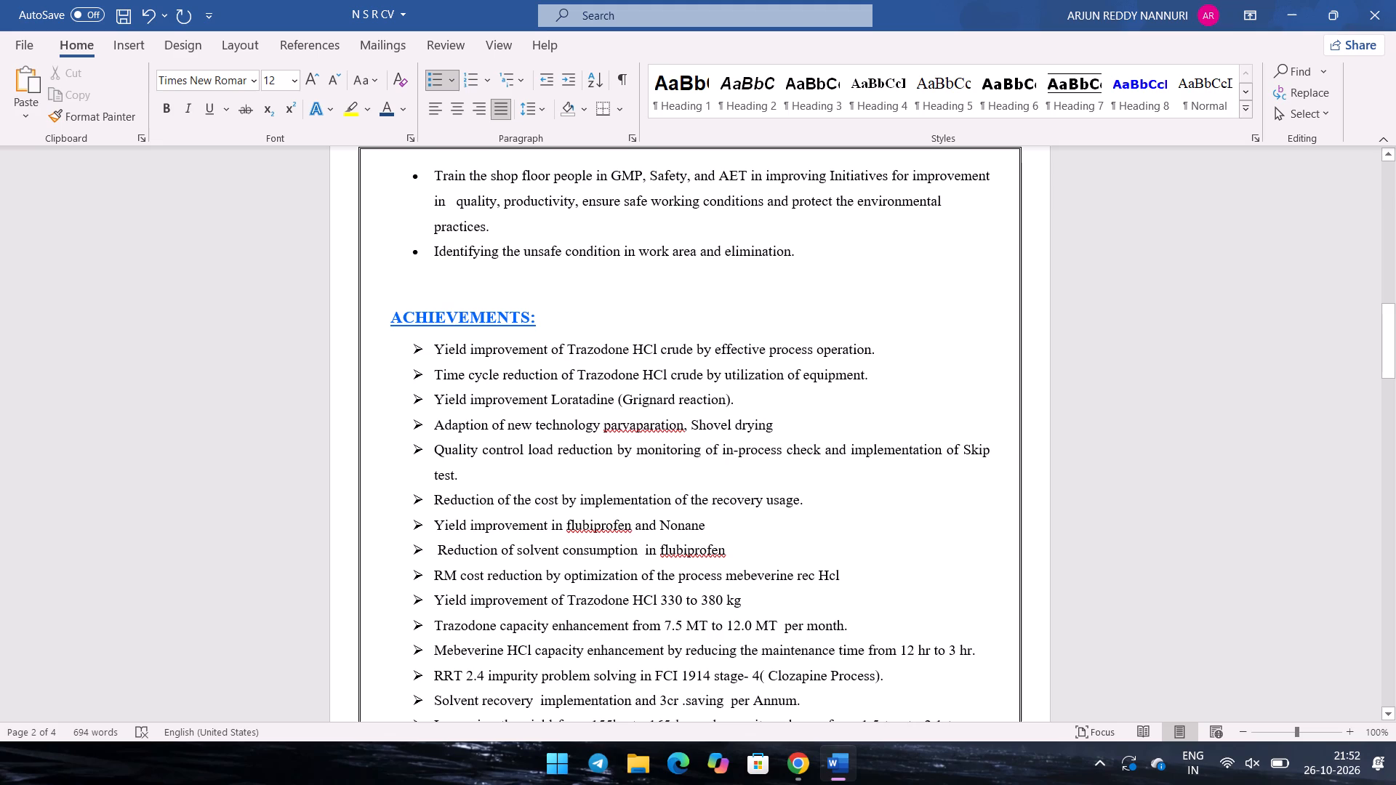
Replace "Loratadine (Grignard reaction)" with "Trazodone HCl Pharma" in the third achievement about yield improvement.
{"action": "left_click", "coordinate": [730, 403]}
{"action": "key", "text": "BackSpace"}
{"action": "key", "text": "BackSpace"}
{"action": "key", "text": "BackSpace"}
{"action": "key", "text": "BackSpace"}
{"action": "key", "text": "BackSpace"}
{"action": "key", "text": "BackSpace"}
{"action": "key", "text": "BackSpace"}
{"action": "key", "text": "BackSpace"}
{"action": "key", "text": "BackSpace"}
{"action": "key", "text": "BackSpace"}
{"action": "key", "text": "BackSpace"}
{"action": "key", "text": "BackSpace"}
{"action": "key", "text": "BackSpace"}
{"action": "key", "text": "BackSpace"}
{"action": "key", "text": "BackSpace"}
{"action": "key", "text": "BackSpace"}
{"action": "key", "text": "BackSpace"}
{"action": "key", "text": "BackSpace"}
{"action": "key", "text": "BackSpace"}
{"action": "key", "text": "BackSpace"}
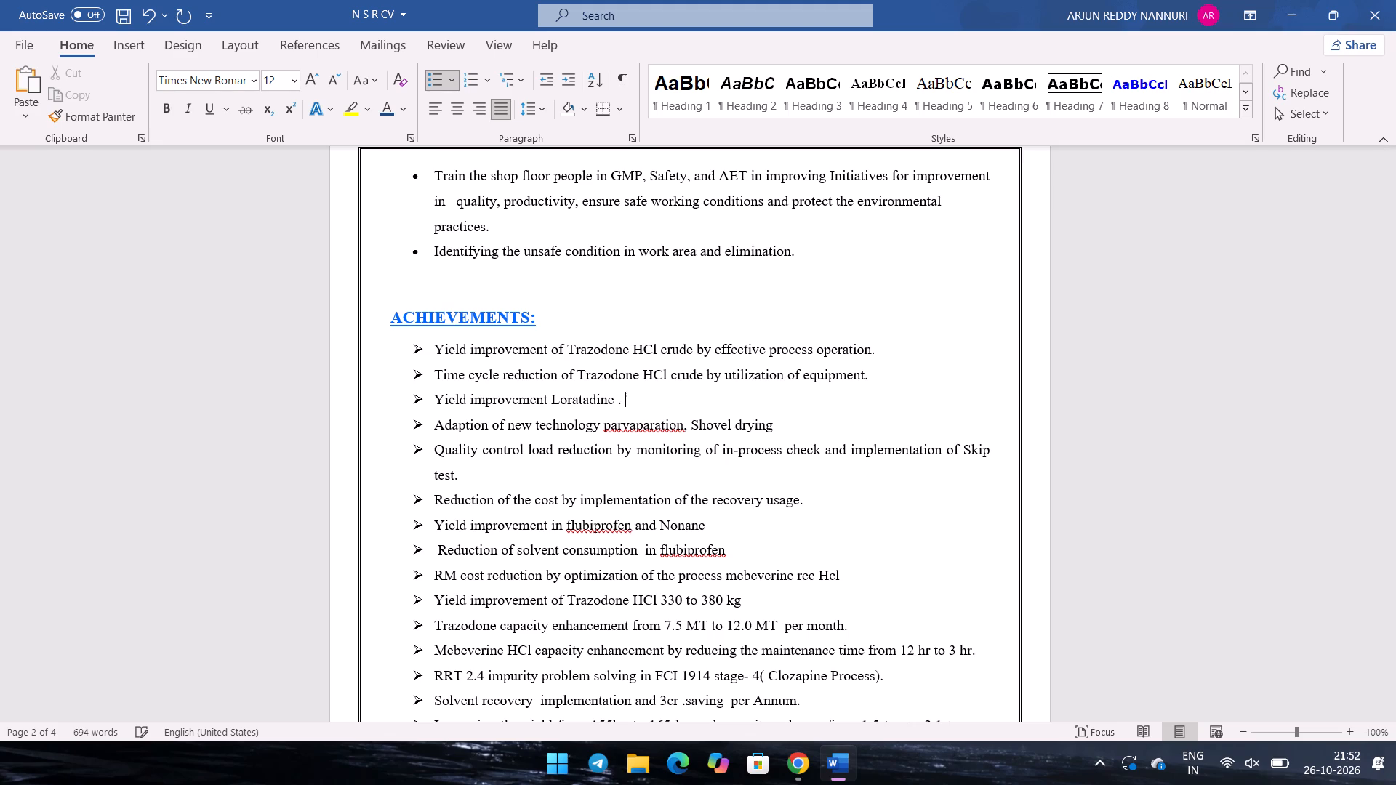
{"action": "key", "text": "BackSpace"}
{"action": "key", "text": "BackSpace"}
{"action": "key", "text": "BackSpace"}
{"action": "type", "text": "Trazodone HCl"}
{"action": "key", "text": "space"}
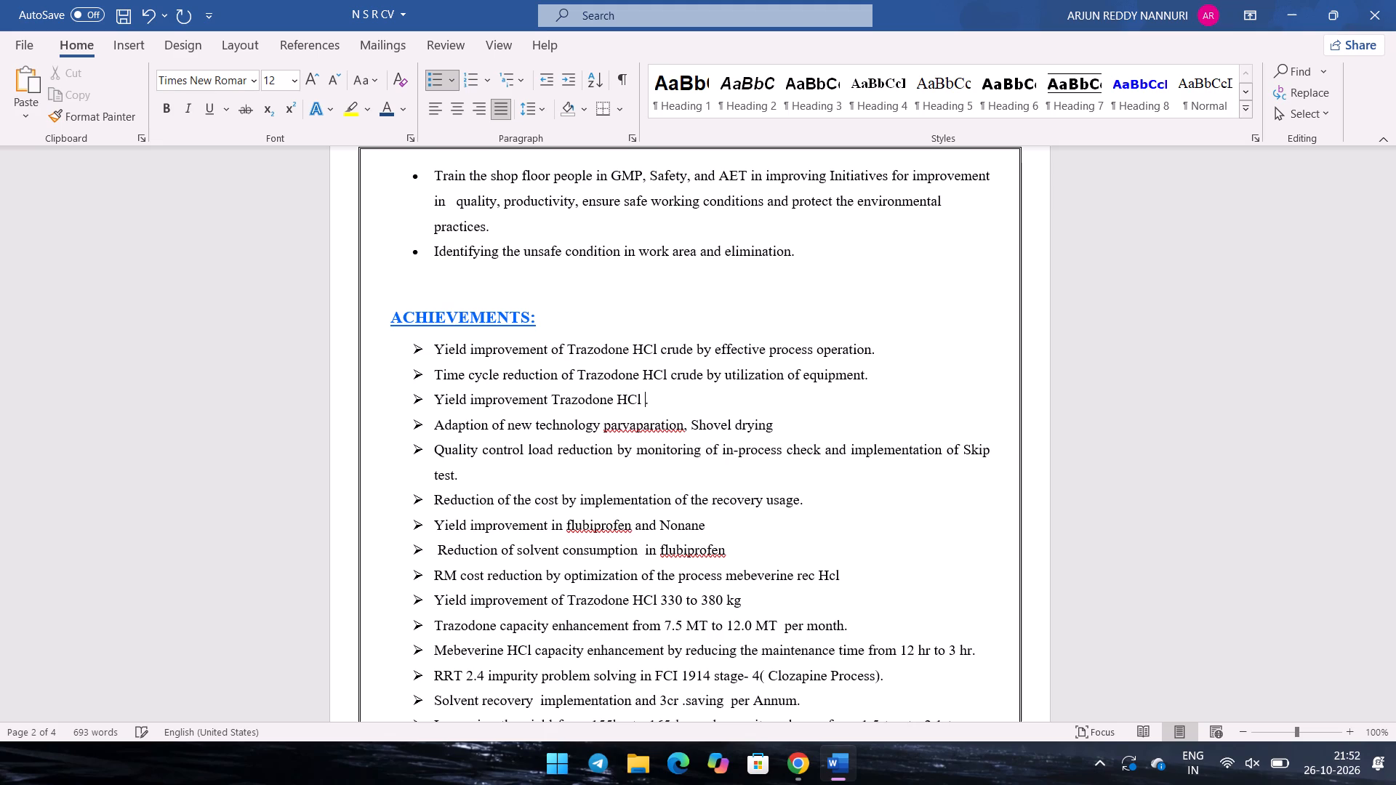
{"action": "type", "text": "Pharma"}
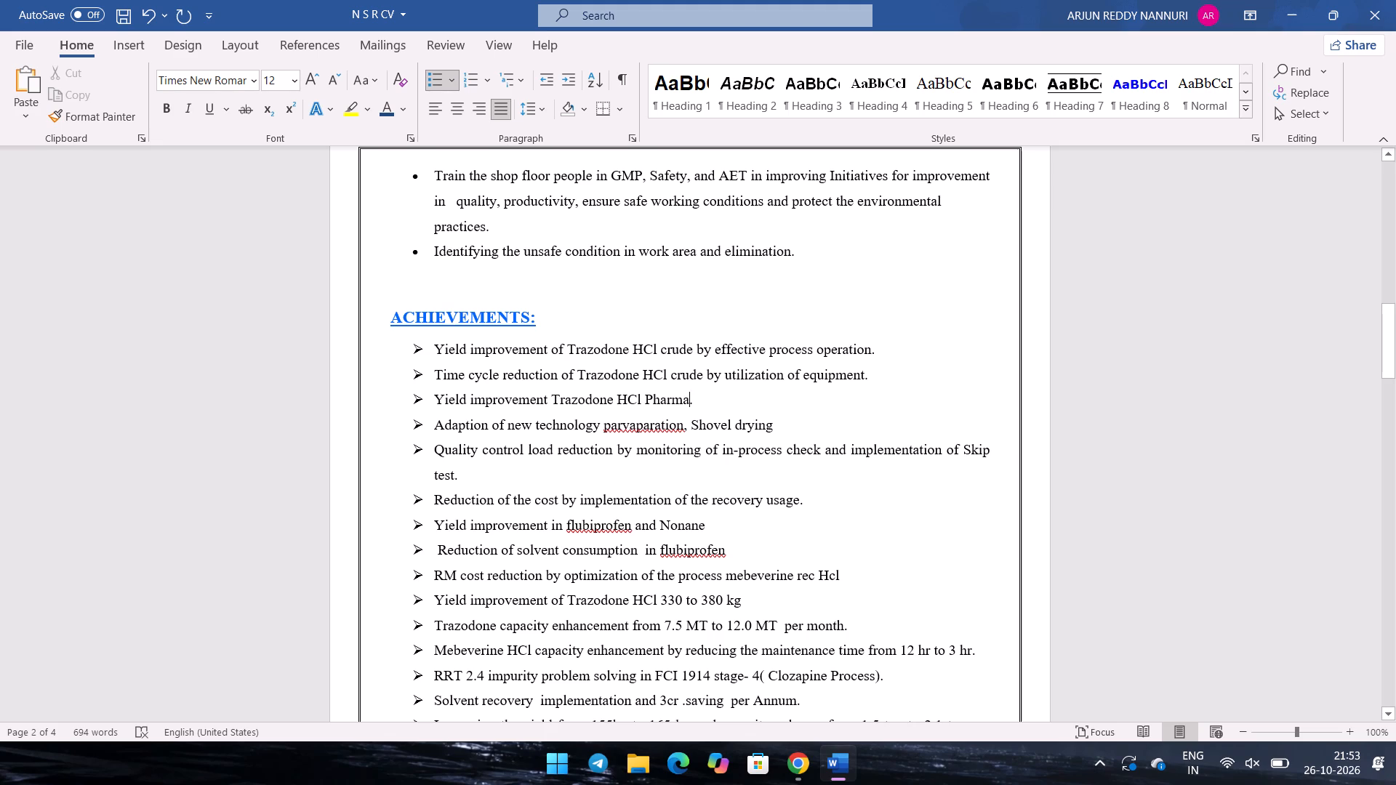
Delete the whole achievement about adaption of new technology and Shovel drying, including its empty bullet.
{"action": "left_click", "coordinate": [774, 427]}
{"action": "key", "text": "BackSpace"}
{"action": "key", "text": "BackSpace"}
{"action": "key", "text": "BackSpace"}
{"action": "key", "text": "BackSpace"}
{"action": "key", "text": "BackSpace"}
{"action": "key", "text": "BackSpace"}
{"action": "key", "text": "BackSpace"}
{"action": "key", "text": "BackSpace"}
{"action": "key", "text": "BackSpace"}
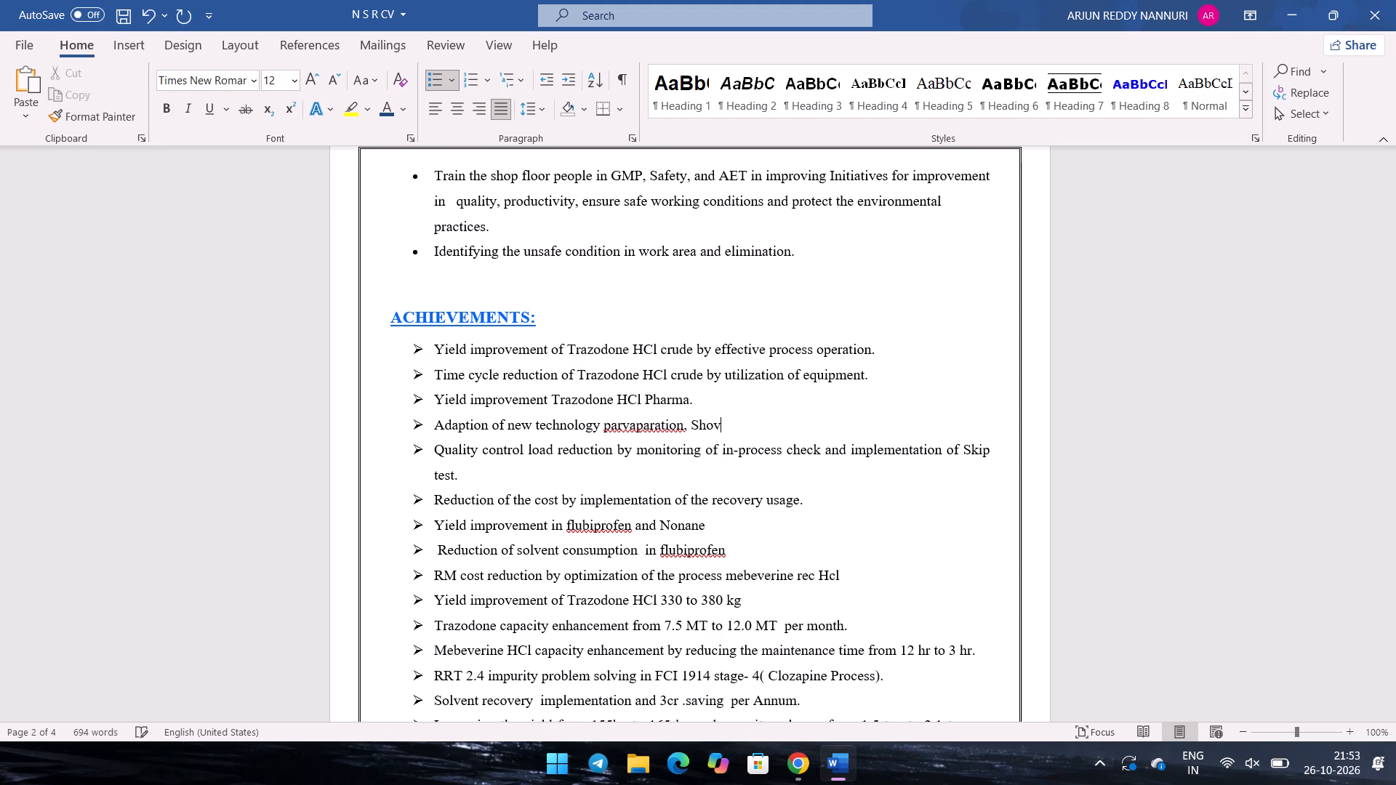
{"action": "key", "text": "BackSpace"}
{"action": "key", "text": "BackSpace"}
{"action": "key", "text": "BackSpace"}
{"action": "key", "text": "BackSpace"}
{"action": "key", "text": "BackSpace"}
{"action": "key", "text": "BackSpace"}
{"action": "key", "text": "BackSpace"}
{"action": "key", "text": "BackSpace"}
{"action": "key", "text": "BackSpace"}
{"action": "key", "text": "BackSpace"}
{"action": "key", "text": "BackSpace"}
{"action": "key", "text": "BackSpace"}
{"action": "key", "text": "BackSpace"}
{"action": "key", "text": "BackSpace"}
{"action": "key", "text": "BackSpace"}
{"action": "key", "text": "BackSpace"}
{"action": "key", "text": "BackSpace"}
{"action": "key", "text": "BackSpace"}
{"action": "key", "text": "BackSpace"}
{"action": "key", "text": "BackSpace"}
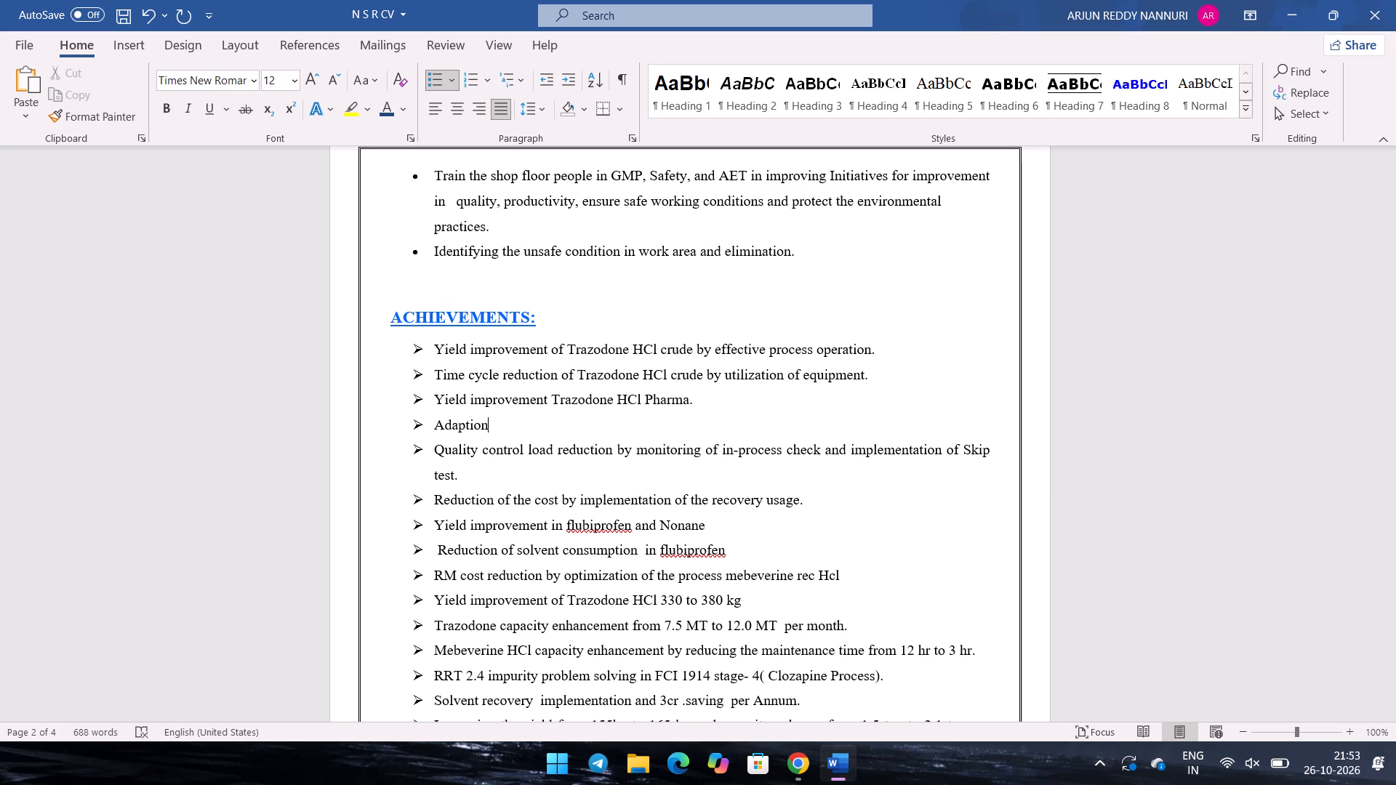
{"action": "key", "text": "BackSpace"}
{"action": "key", "text": "BackSpace"}
{"action": "key", "text": "BackSpace"}
{"action": "key", "text": "BackSpace"}
{"action": "key", "text": "BackSpace"}
{"action": "key", "text": "BackSpace"}
{"action": "key", "text": "BackSpace"}
{"action": "key", "text": "BackSpace"}
{"action": "key", "text": "BackSpace"}
{"action": "key", "text": "BackSpace"}
{"action": "key", "text": "BackSpace"}
{"action": "key", "text": "BackSpace"}
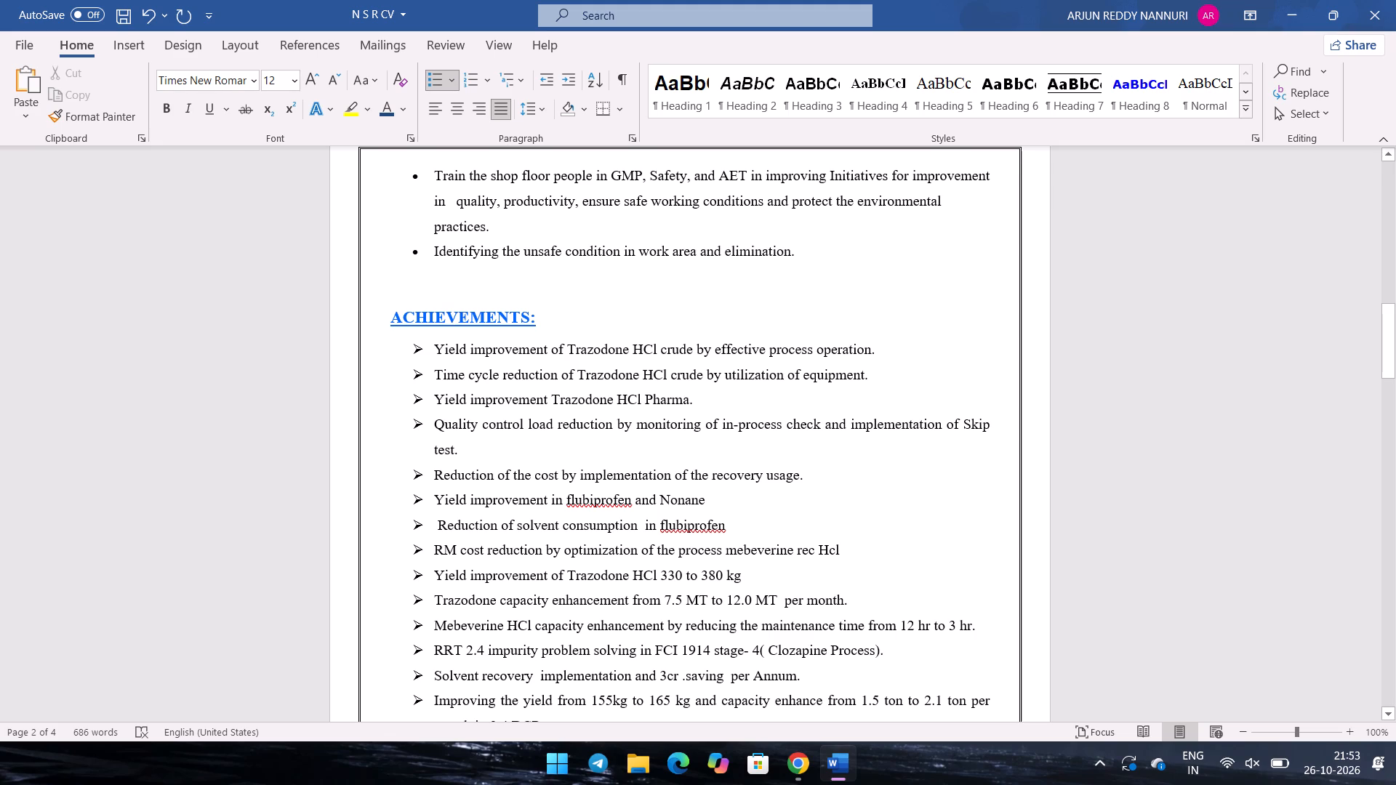
Replace "flubiprofen and Nonane" with "Diltiazem HCl" in the yield improvement achievement.
{"action": "left_click", "coordinate": [709, 499]}
{"action": "key", "text": "BackSpace"}
{"action": "key", "text": "BackSpace"}
{"action": "key", "text": "BackSpace"}
{"action": "key", "text": "BackSpace"}
{"action": "key", "text": "BackSpace"}
{"action": "key", "text": "BackSpace"}
{"action": "key", "text": "BackSpace"}
{"action": "key", "text": "BackSpace"}
{"action": "key", "text": "BackSpace"}
{"action": "key", "text": "BackSpace"}
{"action": "key", "text": "BackSpace"}
{"action": "key", "text": "BackSpace"}
{"action": "key", "text": "BackSpace"}
{"action": "key", "text": "BackSpace"}
{"action": "key", "text": "BackSpace"}
{"action": "key", "text": "BackSpace"}
{"action": "key", "text": "BackSpace"}
{"action": "key", "text": "BackSpace"}
{"action": "key", "text": "BackSpace"}
{"action": "key", "text": "BackSpace"}
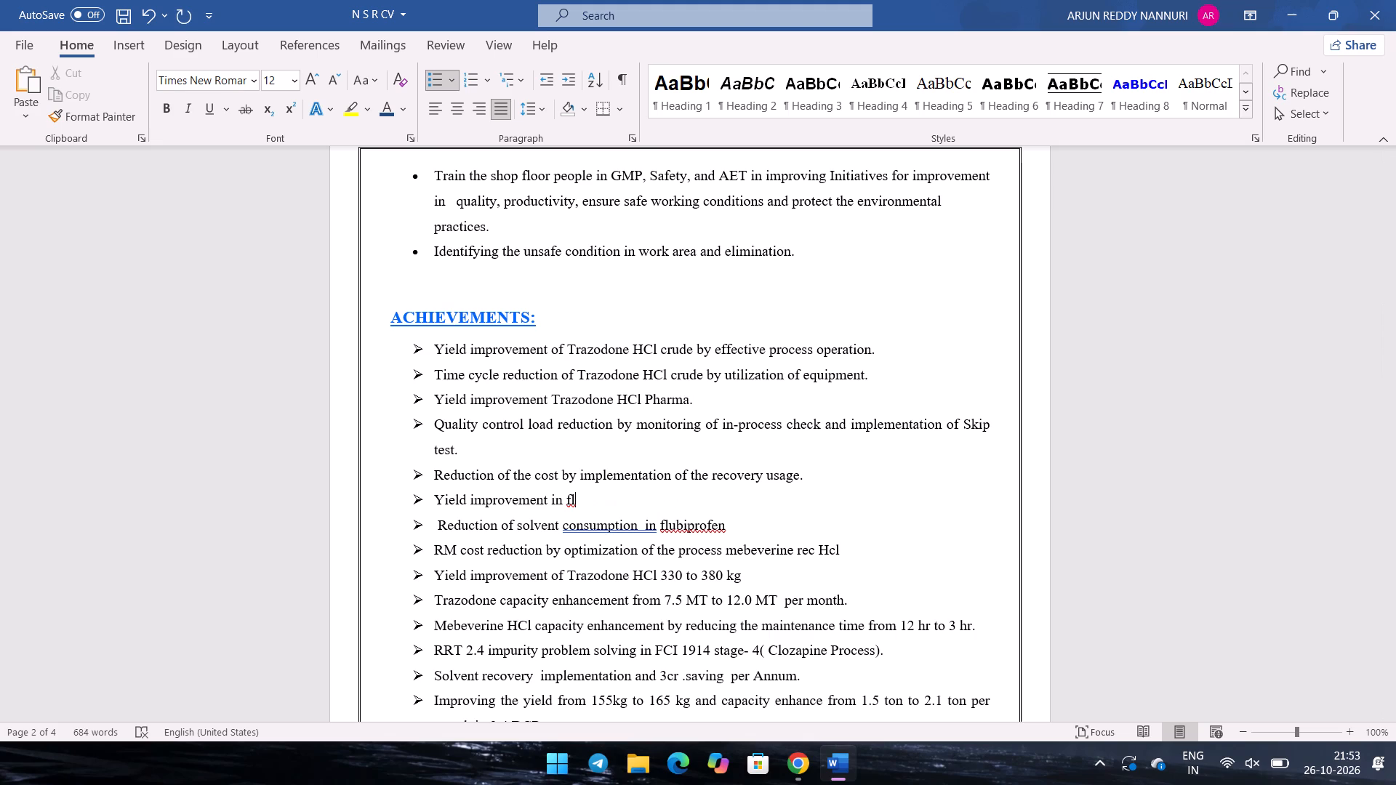
{"action": "key", "text": "BackSpace"}
{"action": "key", "text": "BackSpace"}
{"action": "type", "text": "Diltiazem HCl"}
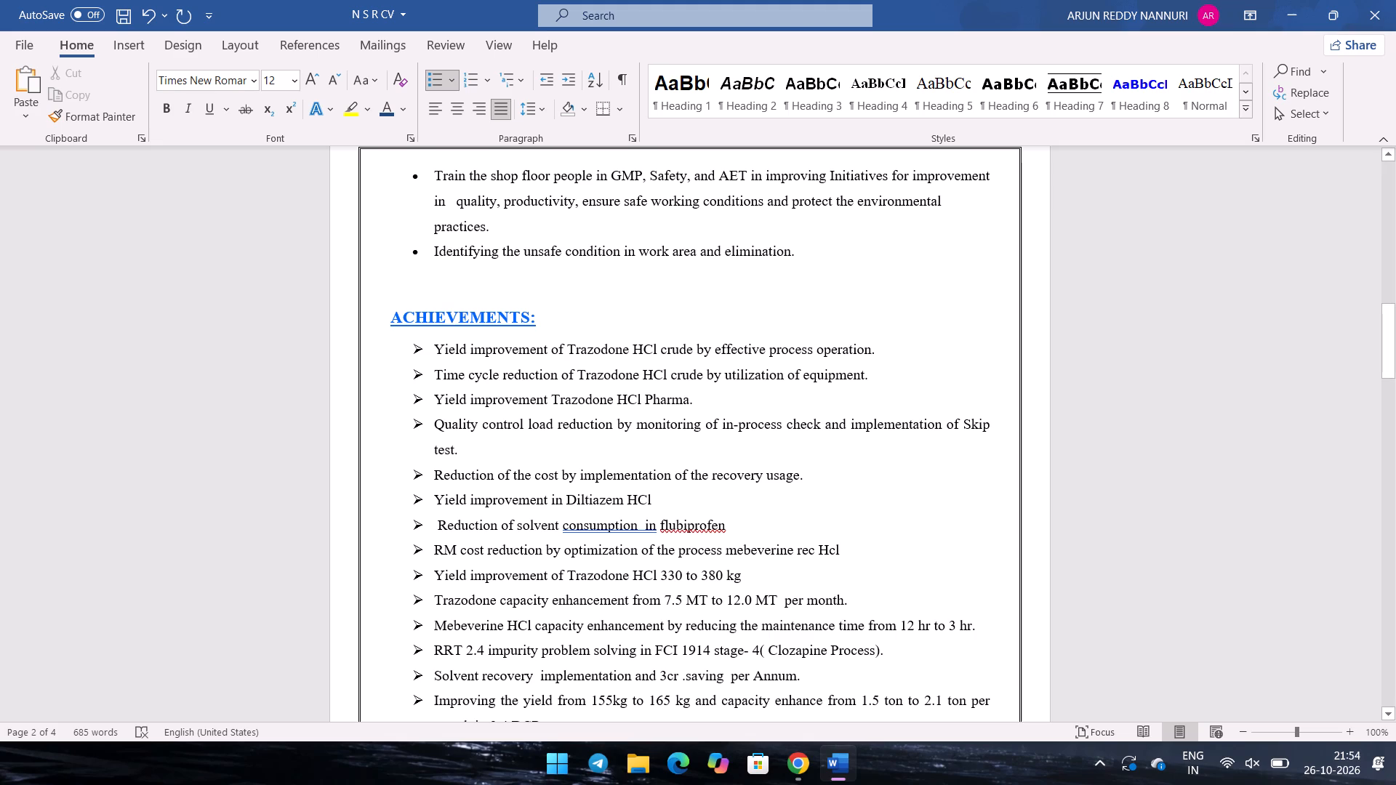
Delete the flubiprofen solvent consumption and mebeverine RM cost reduction achievements, including their bullets.
{"action": "left_click", "coordinate": [744, 575]}
{"action": "left_click", "coordinate": [438, 597]}
{"action": "left_click", "coordinate": [854, 547]}
{"action": "key", "text": "BackSpace"}
{"action": "key", "text": "BackSpace"}
{"action": "key", "text": "BackSpace"}
{"action": "key", "text": "BackSpace"}
{"action": "key", "text": "BackSpace"}
{"action": "key", "text": "BackSpace"}
{"action": "key", "text": "BackSpace"}
{"action": "key", "text": "BackSpace"}
{"action": "key", "text": "BackSpace"}
{"action": "key", "text": "BackSpace"}
{"action": "key", "text": "BackSpace"}
{"action": "key", "text": "BackSpace"}
{"action": "key", "text": "BackSpace"}
{"action": "key", "text": "BackSpace"}
{"action": "key", "text": "BackSpace"}
{"action": "key", "text": "BackSpace"}
{"action": "key", "text": "BackSpace"}
{"action": "key", "text": "BackSpace"}
{"action": "key", "text": "BackSpace"}
{"action": "key", "text": "BackSpace"}
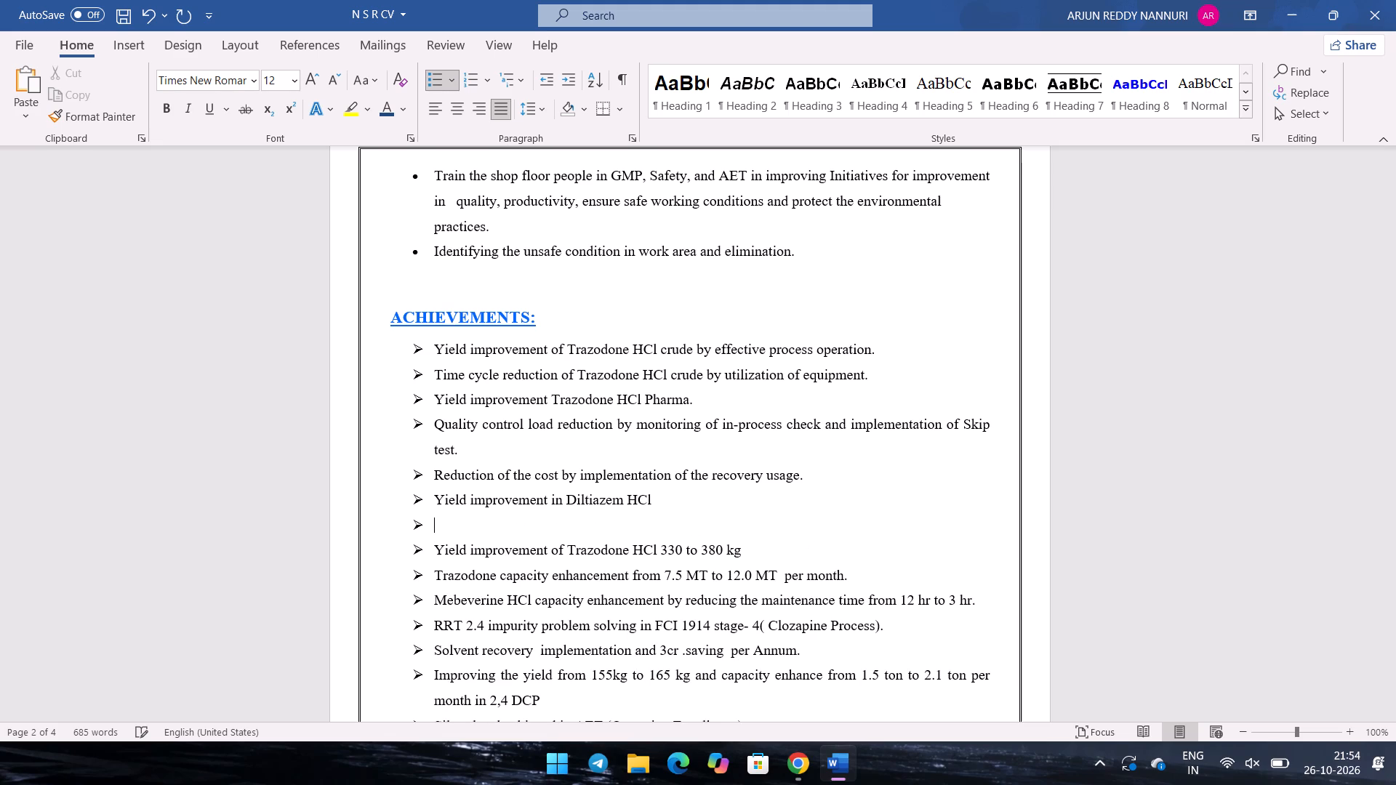
{"action": "key", "text": "BackSpace"}
{"action": "key", "text": "BackSpace"}
{"action": "key", "text": "BackSpace"}
{"action": "key", "text": "BackSpace"}
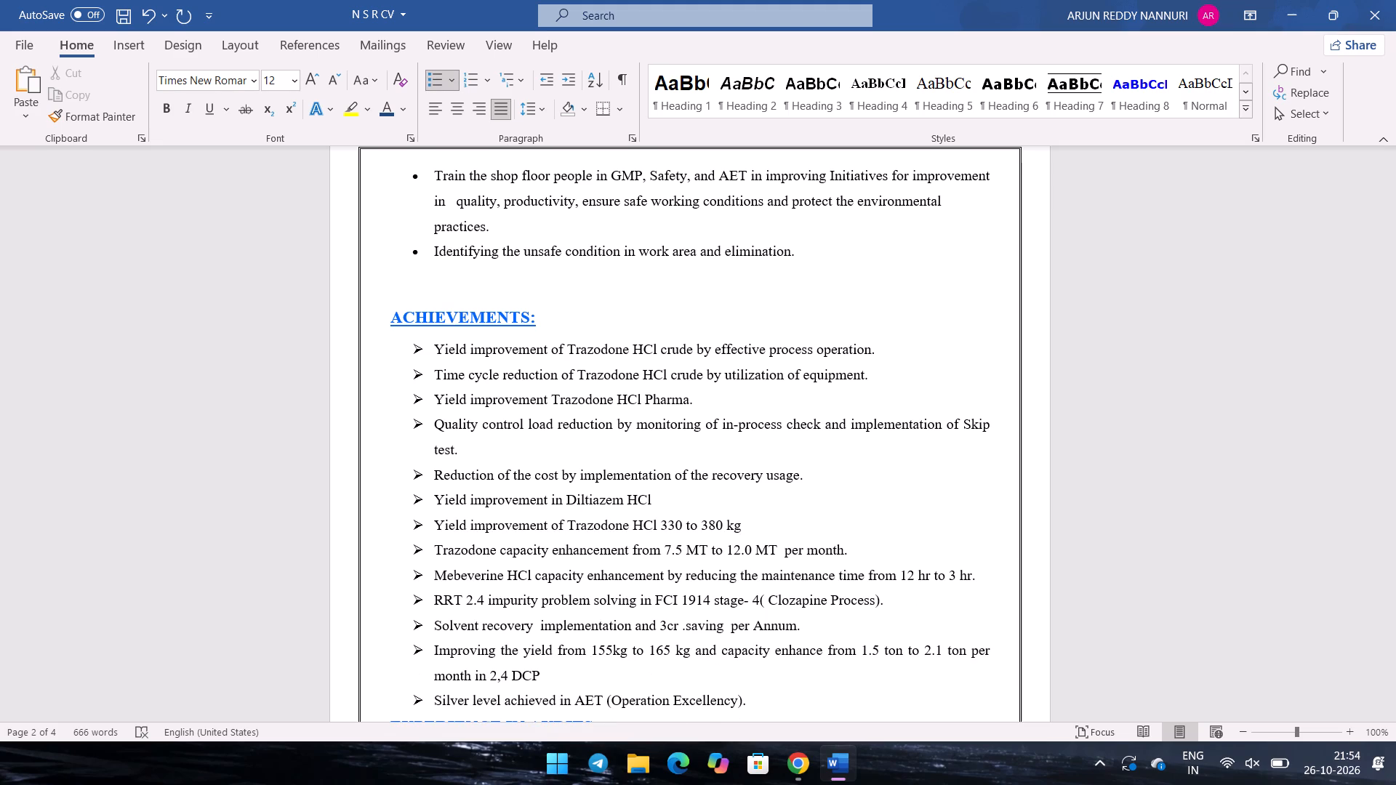
Move the "330 to 380 kg" yield and Trazodone capacity achievements directly below "Yield improvement Trazodone HCl Pharma", leaving no empty bullet.
{"action": "left_click", "coordinate": [434, 521]}
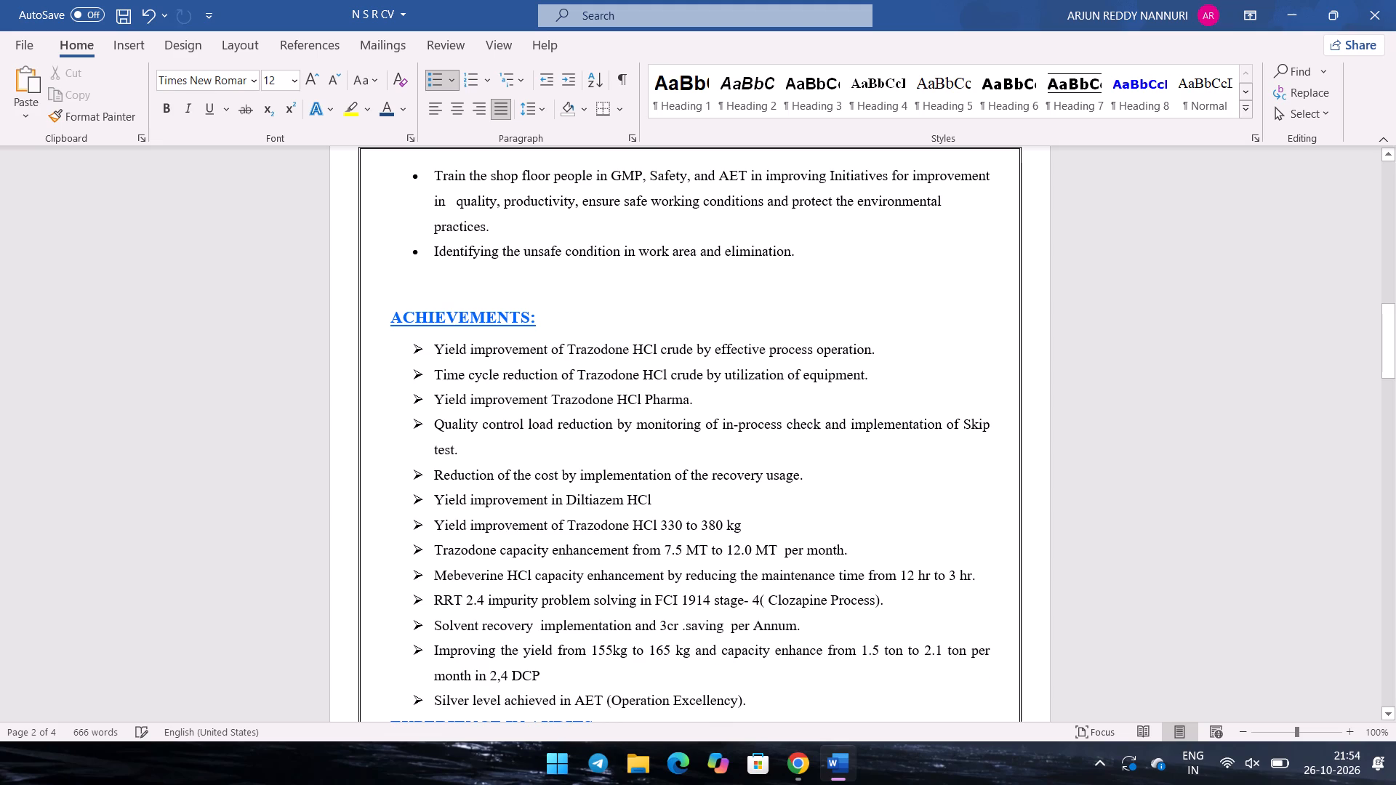
{"action": "key", "text": "shift+Down"}
{"action": "key", "text": "shift+Down"}
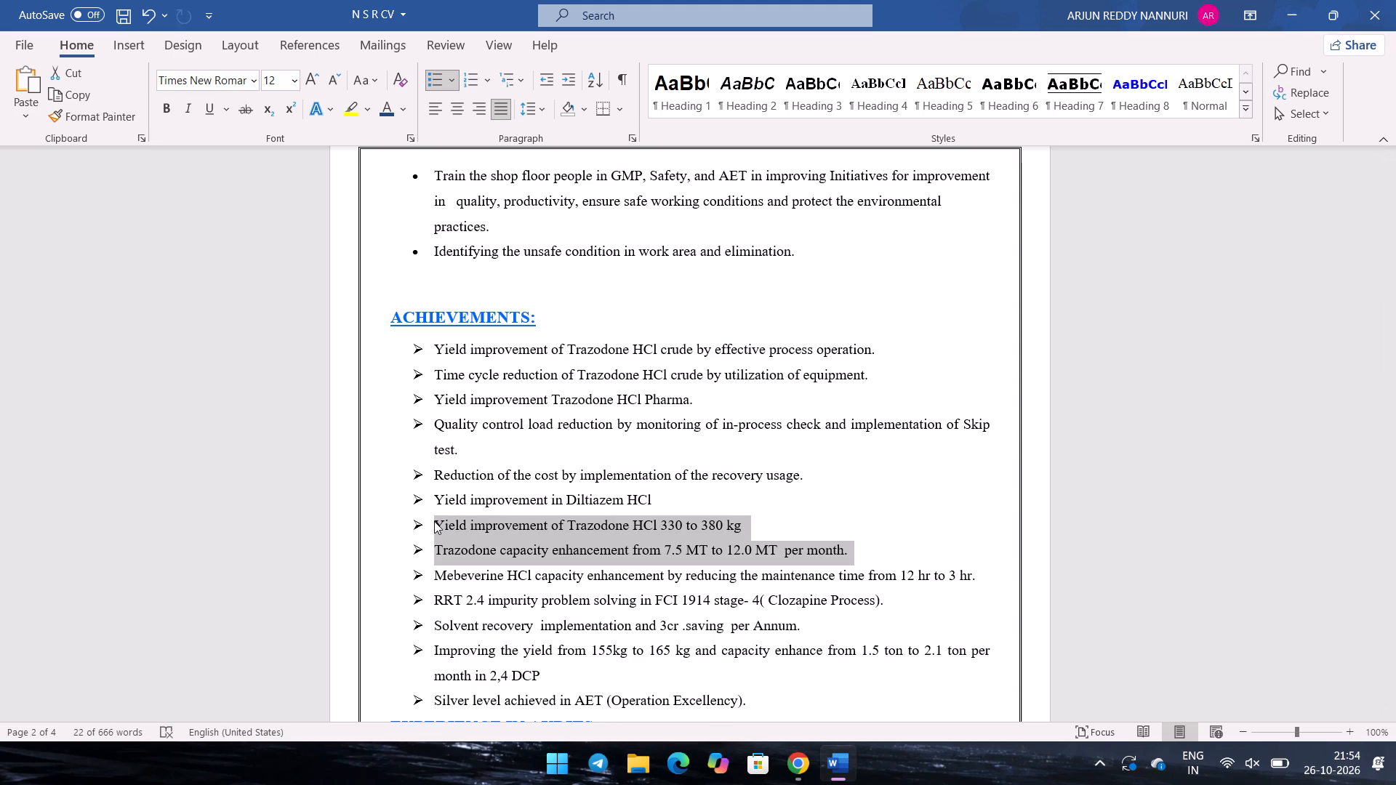
{"action": "key", "text": "ctrl+x"}
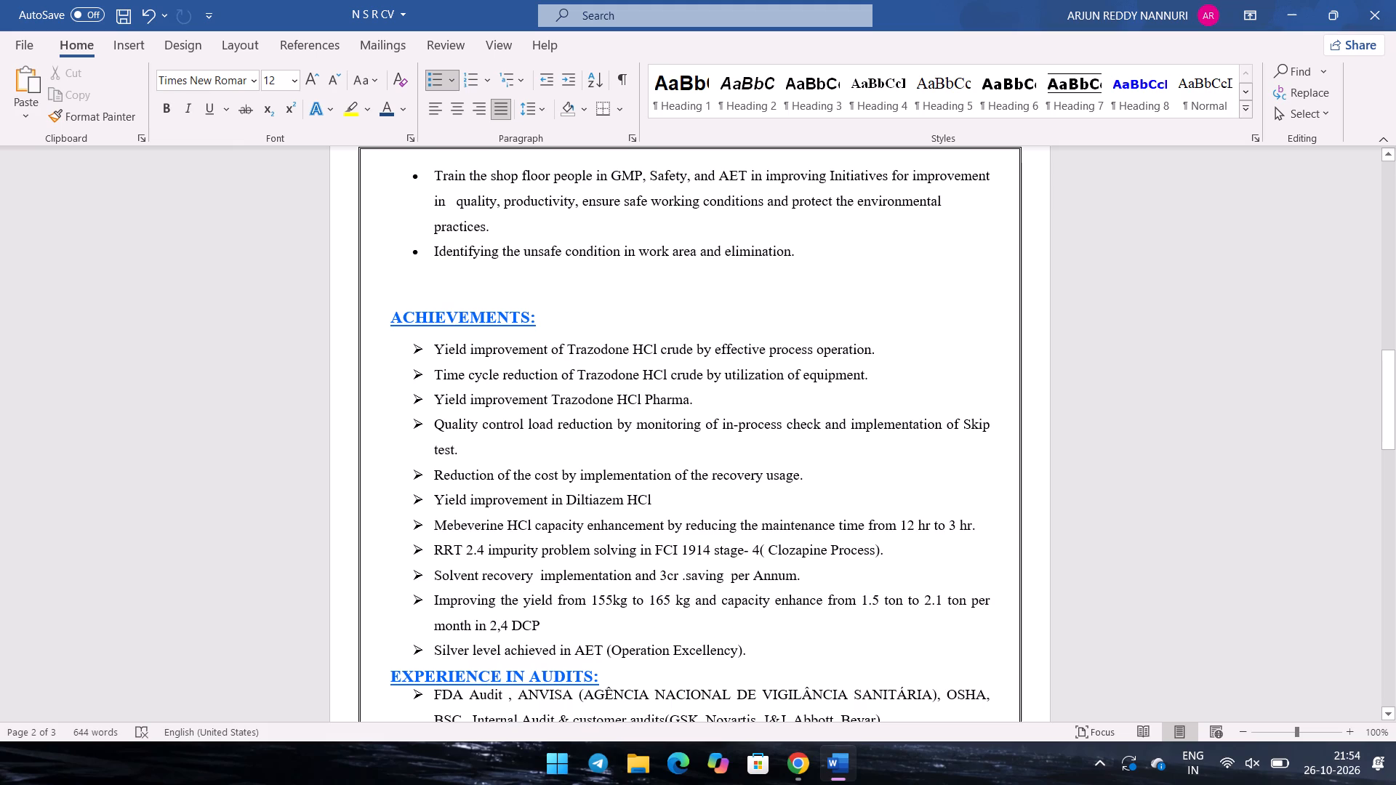
{"action": "left_click", "coordinate": [697, 404]}
{"action": "key", "text": "Return"}
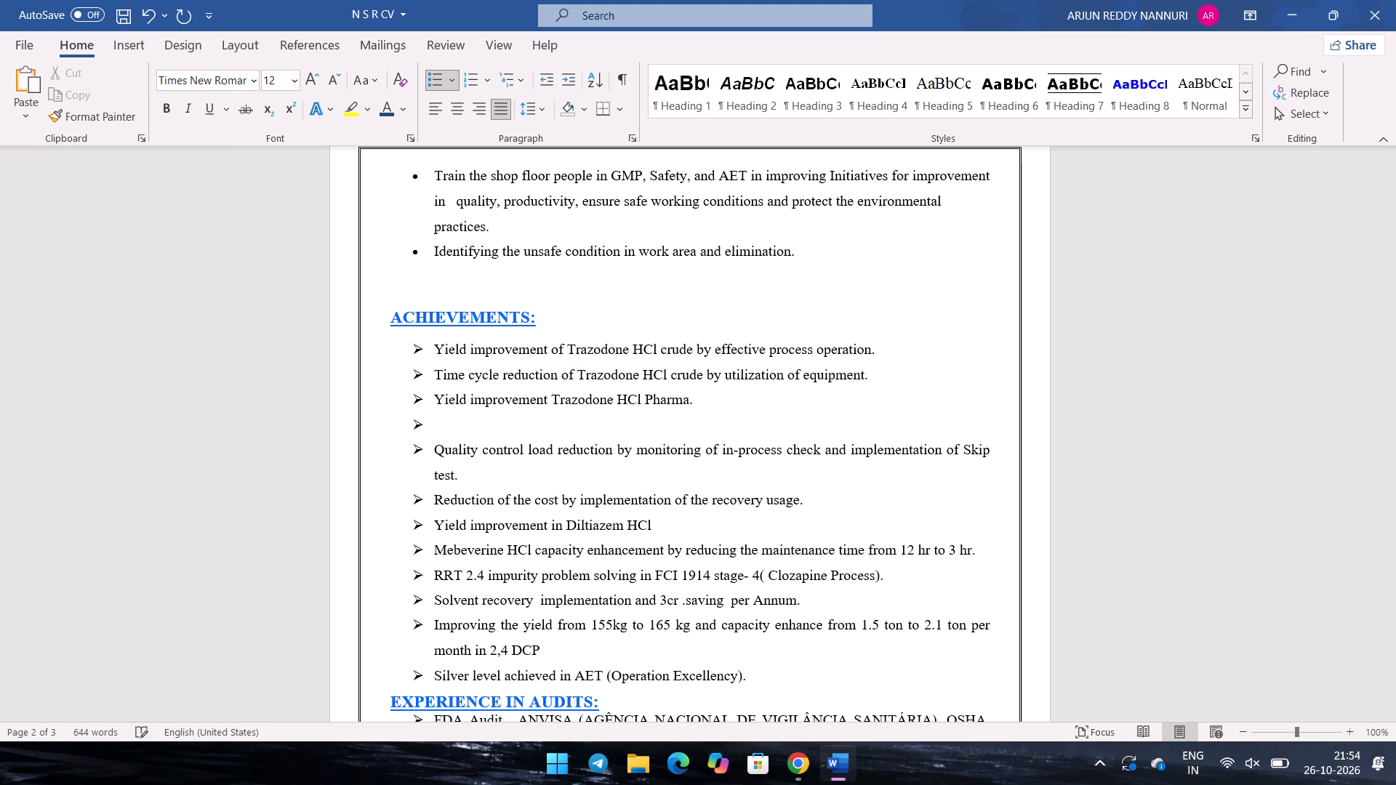
{"action": "key", "text": "ctrl+v"}
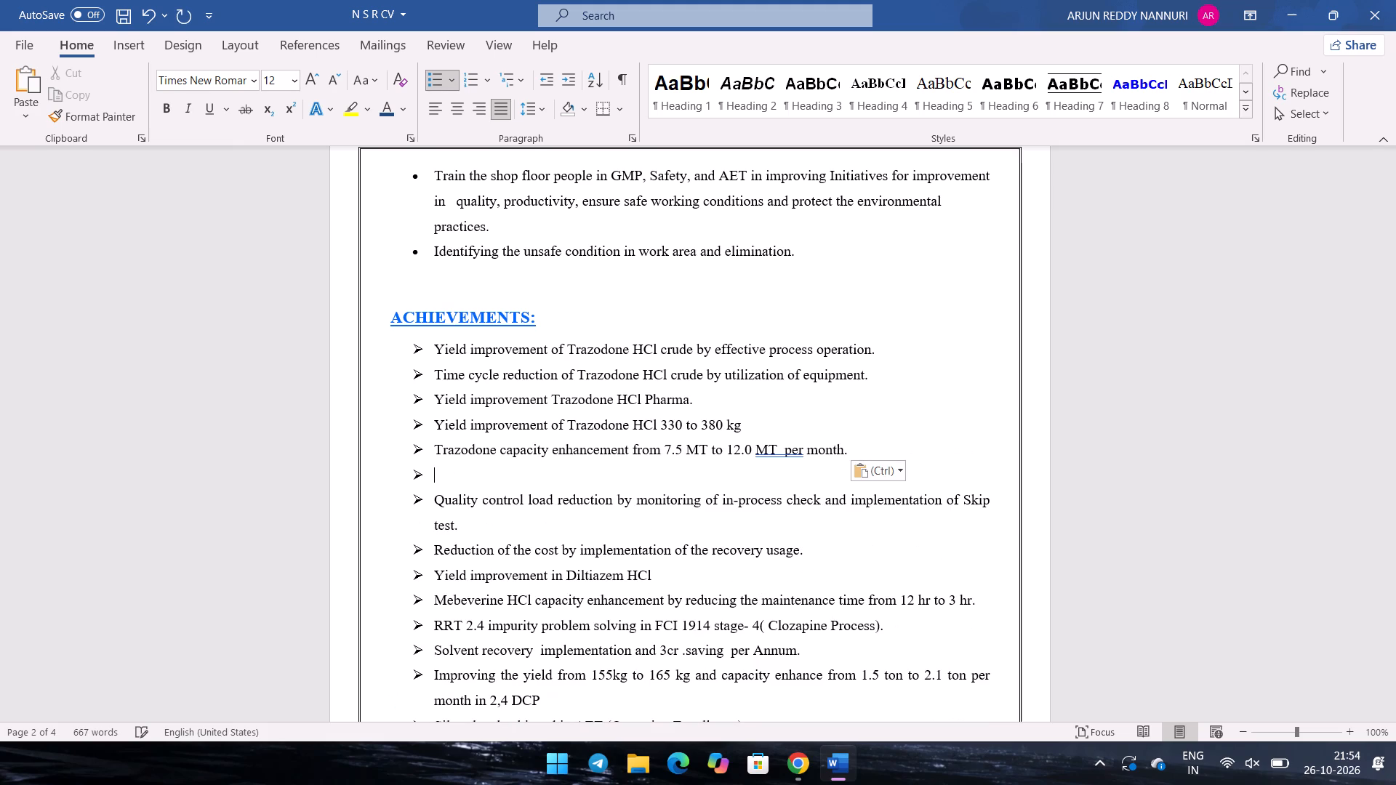
{"action": "key", "text": "Delete"}
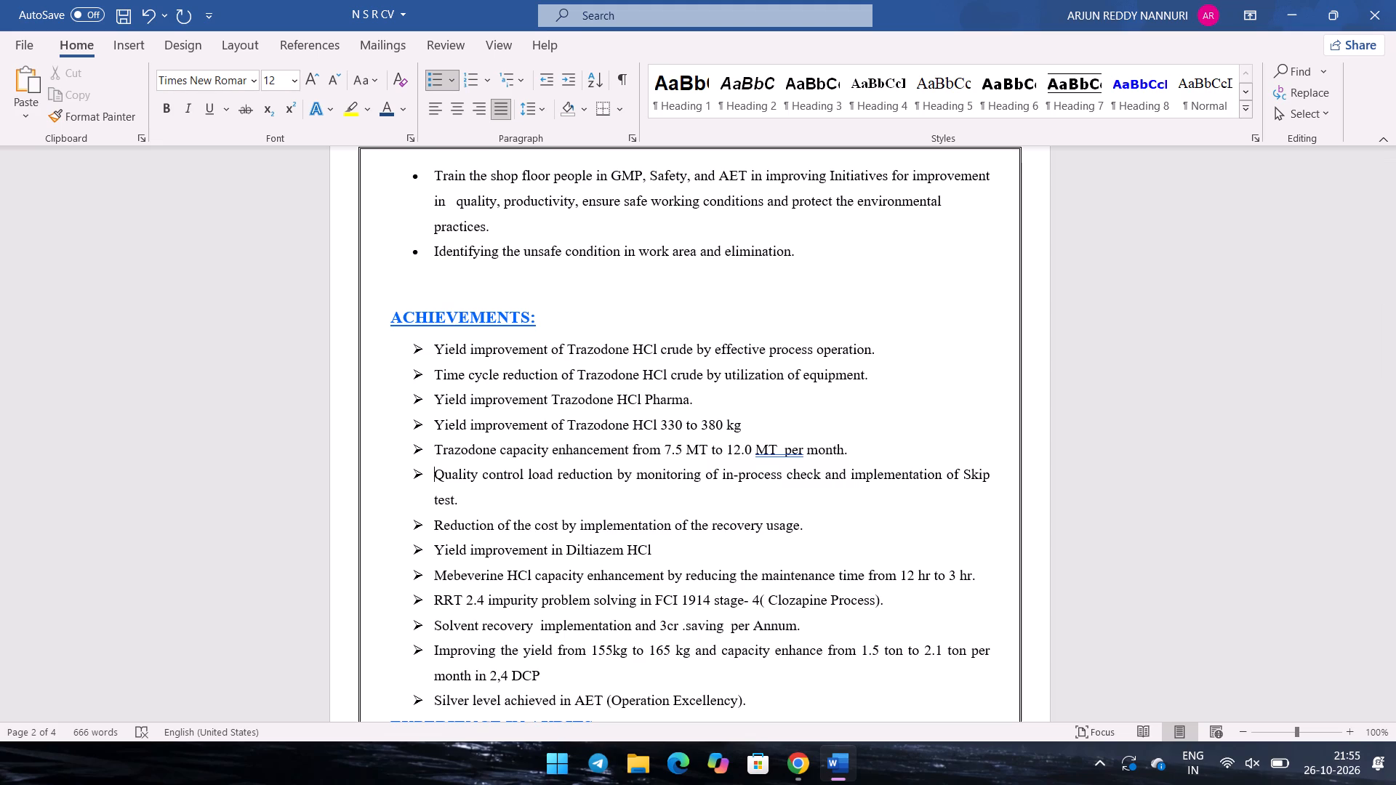
Reduce the gap between "MT" and "per month" in the Trazodone capacity enhancement achievement to a single space.
{"action": "key", "text": "shift+Left"}
{"action": "key", "text": "shift+Left"}
{"action": "key", "text": "shift+Left"}
{"action": "key", "text": "shift+Left"}
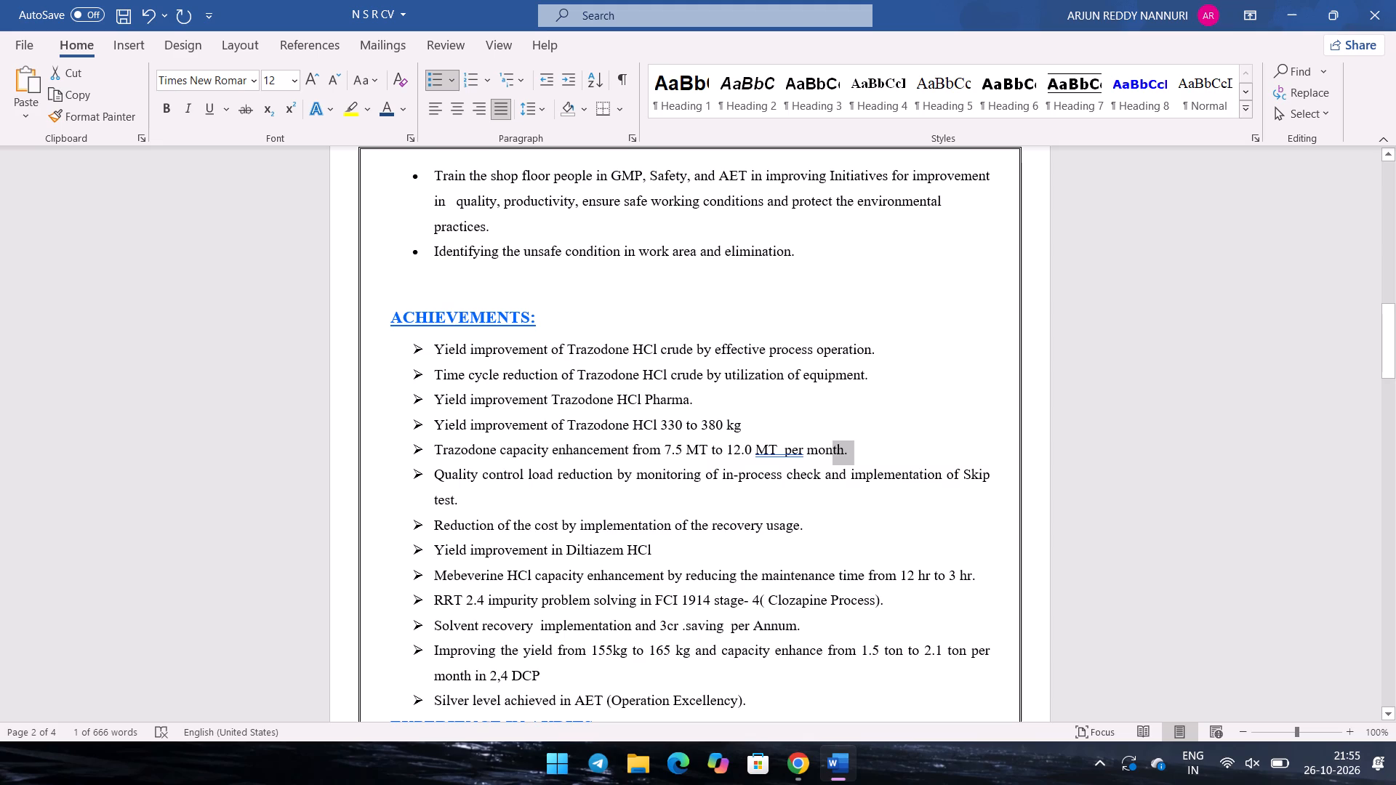
{"action": "left_click", "coordinate": [787, 454]}
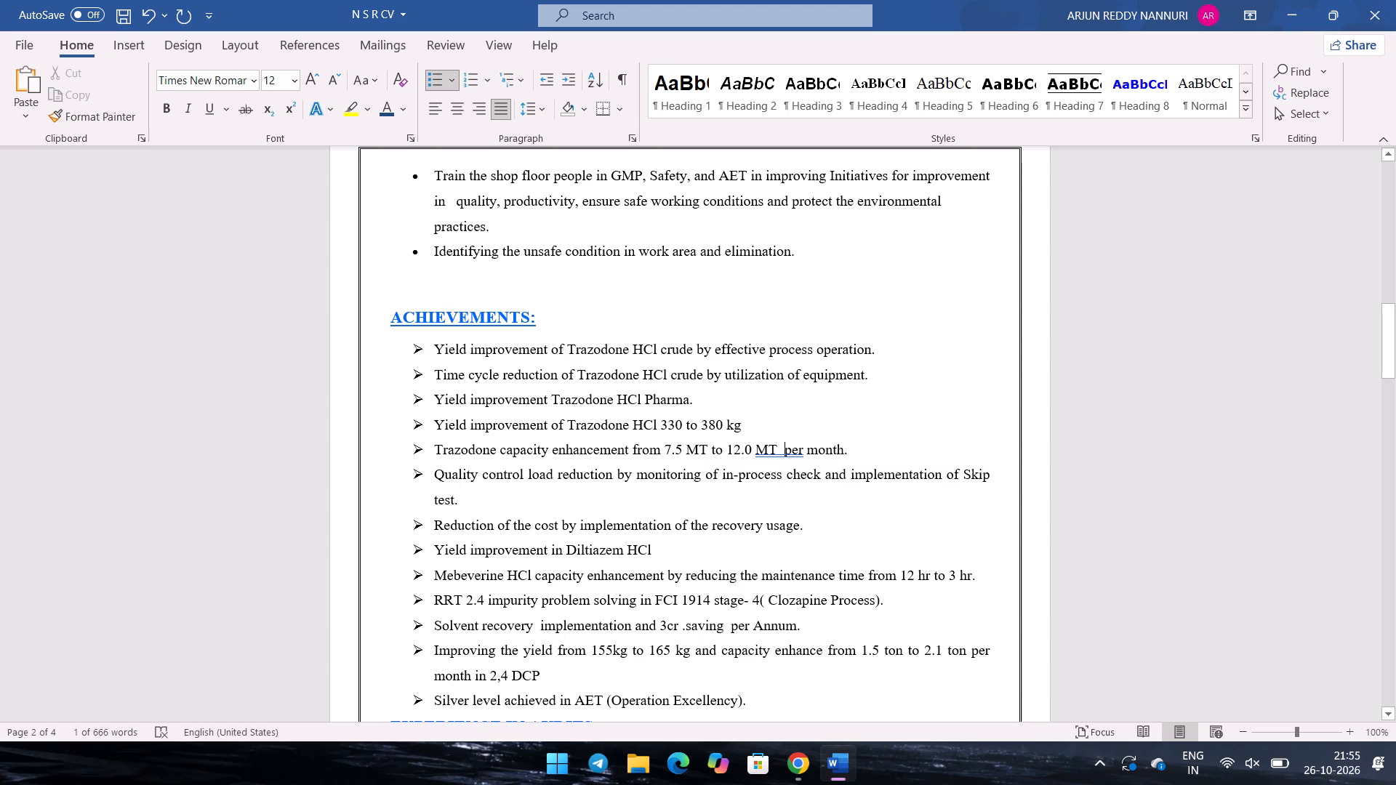
{"action": "key", "text": "BackSpace"}
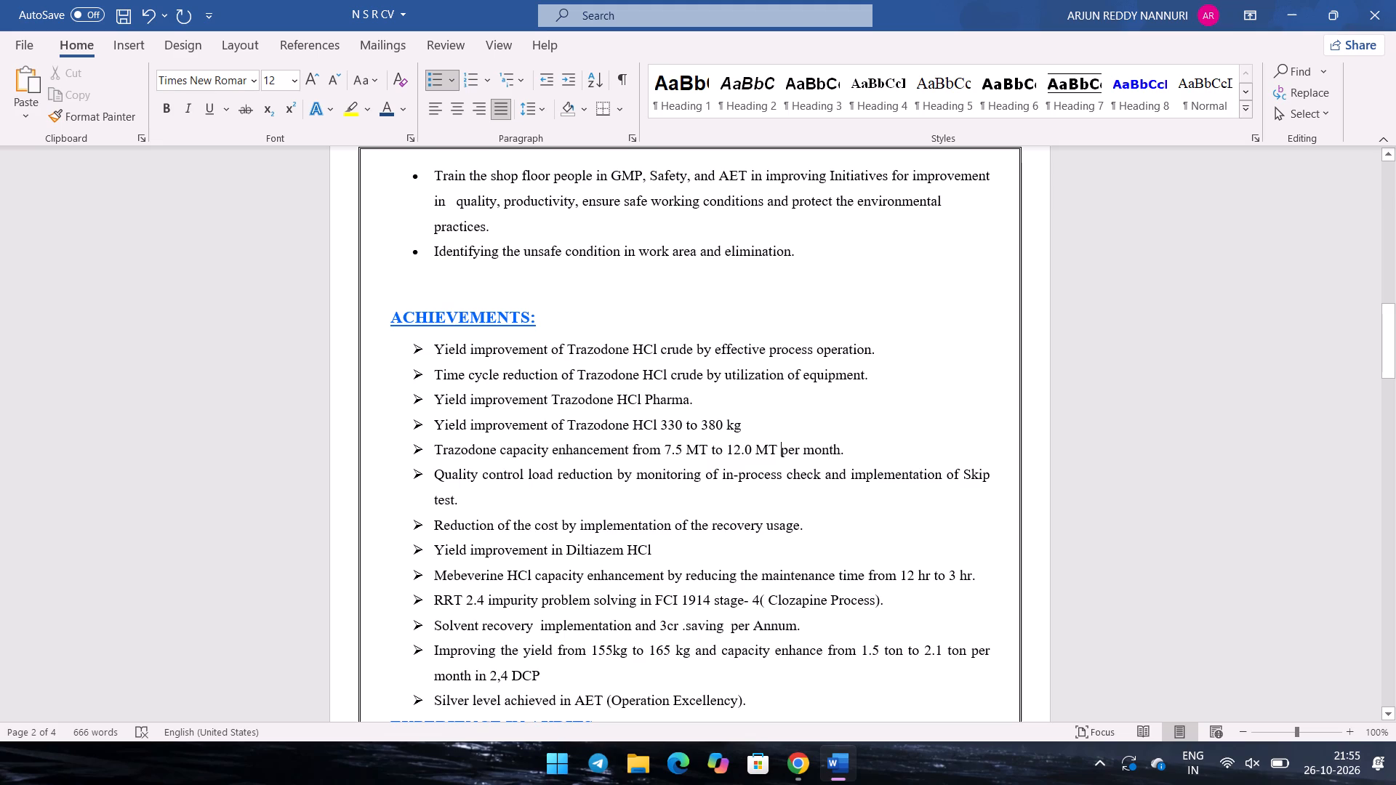
{"action": "key", "text": "BackSpace"}
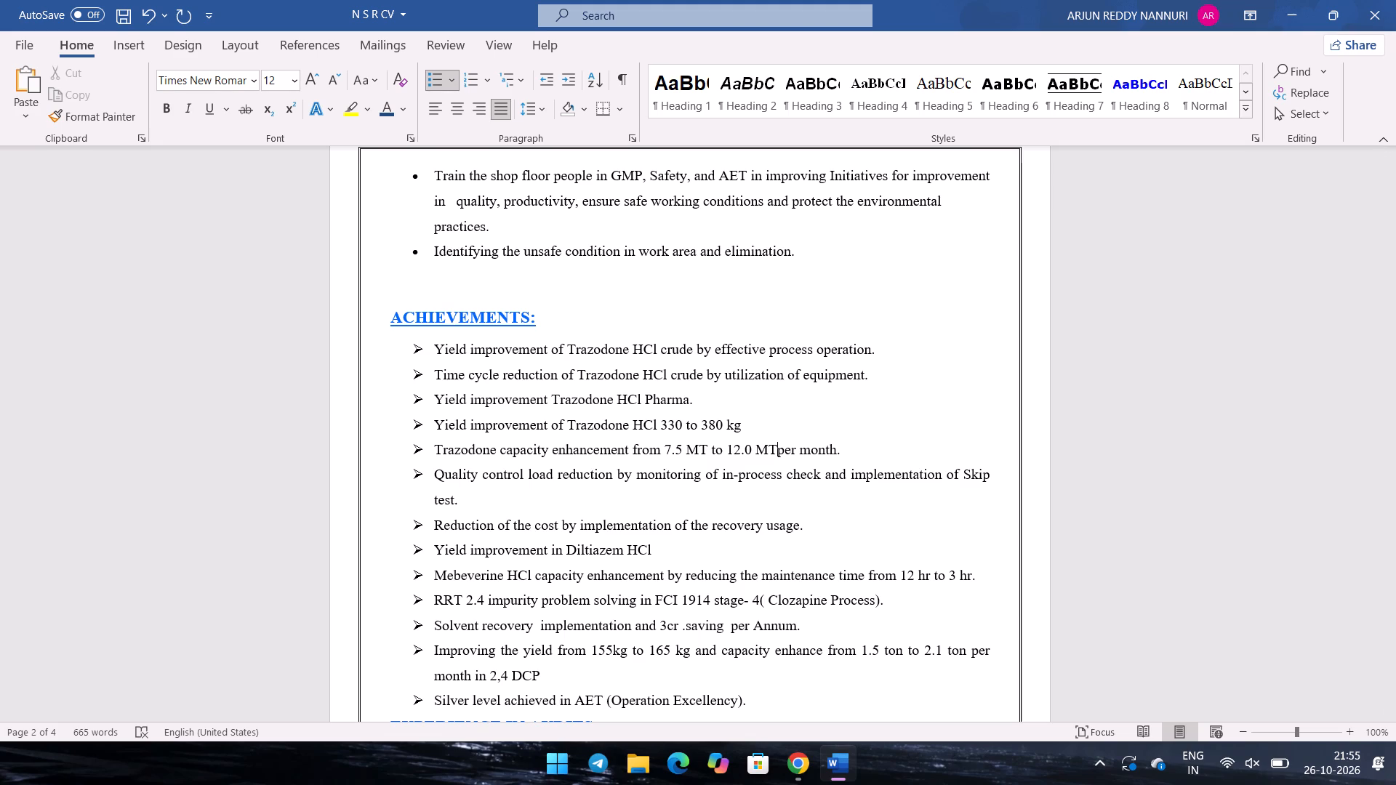
{"action": "key", "text": "4"}
{"action": "key", "text": "BackSpace"}
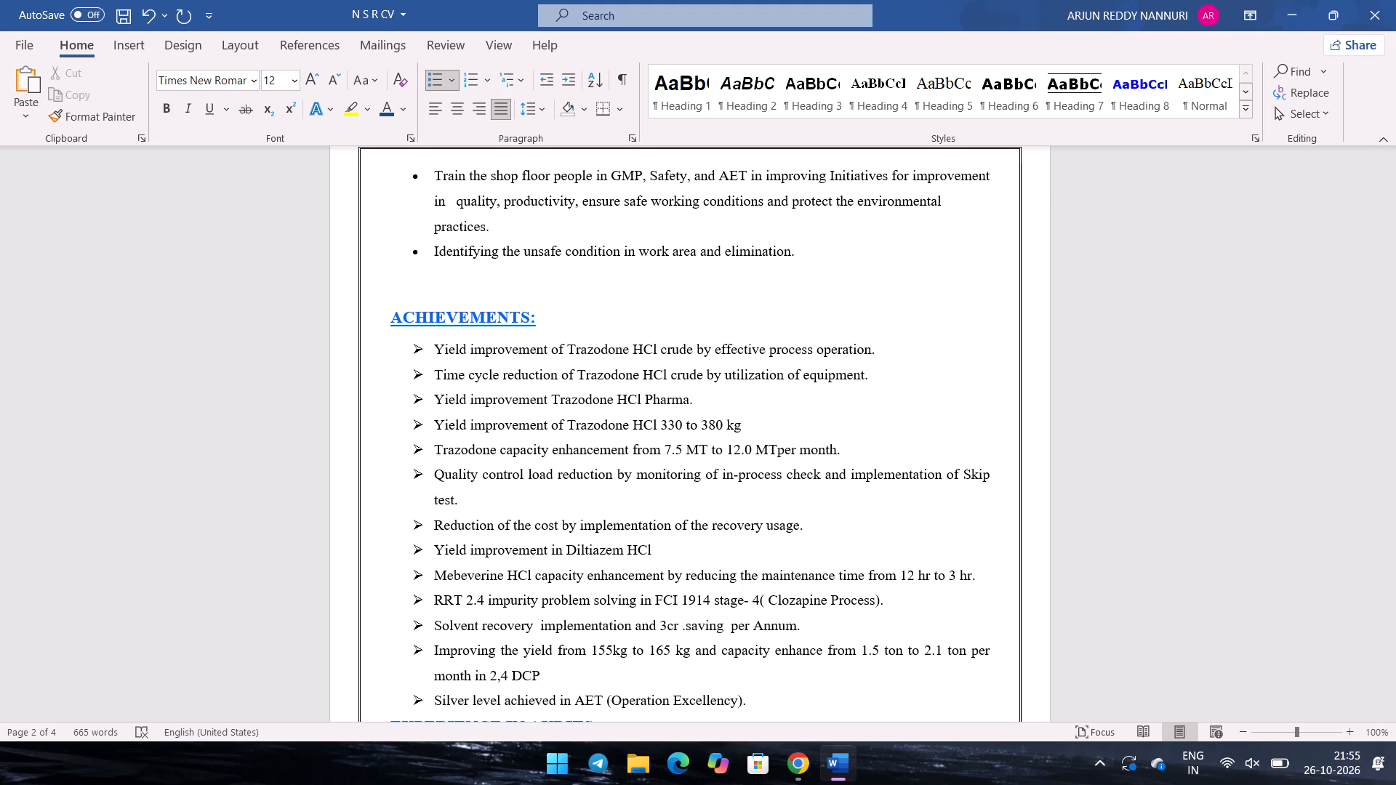
{"action": "key", "text": "Left"}
{"action": "key", "text": "Left"}
{"action": "key", "text": "Left"}
{"action": "key", "text": "Left"}
{"action": "key", "text": "Left"}
{"action": "key", "text": "Right"}
{"action": "key", "text": "Right"}
{"action": "key", "text": "Right"}
{"action": "key", "text": "Right"}
{"action": "key", "text": "Right"}
{"action": "key", "text": "Right"}
{"action": "key", "text": "Left"}
{"action": "key", "text": "space"}
Change the increased monthly capacity in the Trazodone capacity enhancement achievement to 14.0 MT.
{"action": "key", "text": "Left"}
{"action": "key", "text": "Left"}
{"action": "key", "text": "Left"}
{"action": "key", "text": "Left"}
{"action": "key", "text": "Left"}
{"action": "key", "text": "Left"}
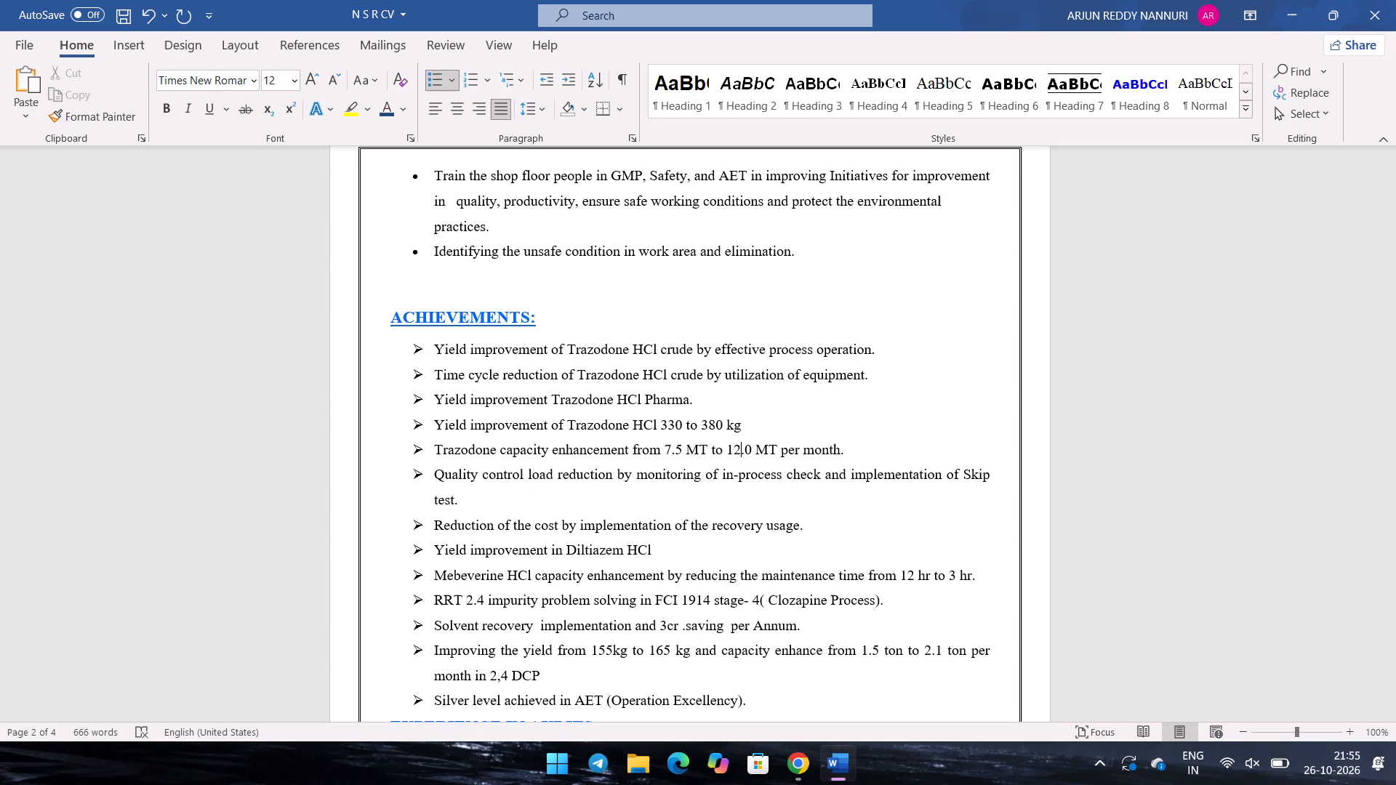
{"action": "key", "text": "BackSpace"}
{"action": "key", "text": "4"}
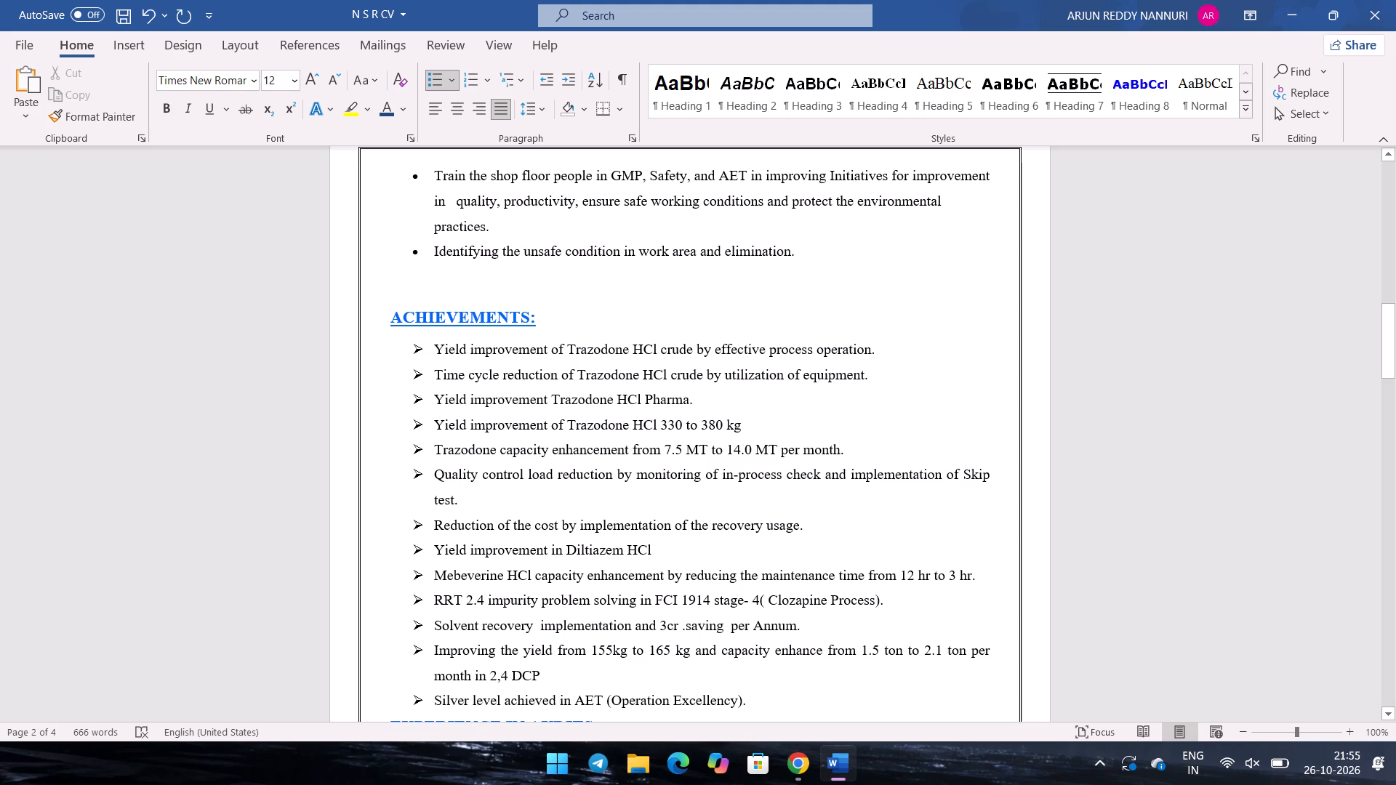
Move the recovery-usage cost reduction and Diltiazem HCl yield achievements directly below the Trazodone capacity achievement, leaving no empty bullet.
{"action": "left_click", "coordinate": [658, 553]}
{"action": "key", "text": "shift+Up"}
{"action": "key", "text": "shift+Left"}
{"action": "key", "text": "shift+Left"}
{"action": "key", "text": "shift+Left"}
{"action": "key", "text": "shift+Left"}
{"action": "key", "text": "shift+Left"}
{"action": "key", "text": "shift+Left"}
{"action": "key", "text": "shift+Left"}
{"action": "key", "text": "shift+Left"}
{"action": "key", "text": "shift+Left"}
{"action": "key", "text": "shift+Left"}
{"action": "key", "text": "shift+Left"}
{"action": "key", "text": "shift+Left"}
{"action": "key", "text": "shift+Left"}
{"action": "key", "text": "shift+Left"}
{"action": "key", "text": "shift+Left"}
{"action": "key", "text": "shift+Left"}
{"action": "key", "text": "shift+Left"}
{"action": "key", "text": "shift+Left"}
{"action": "key", "text": "shift+Left"}
{"action": "key", "text": "shift+Left"}
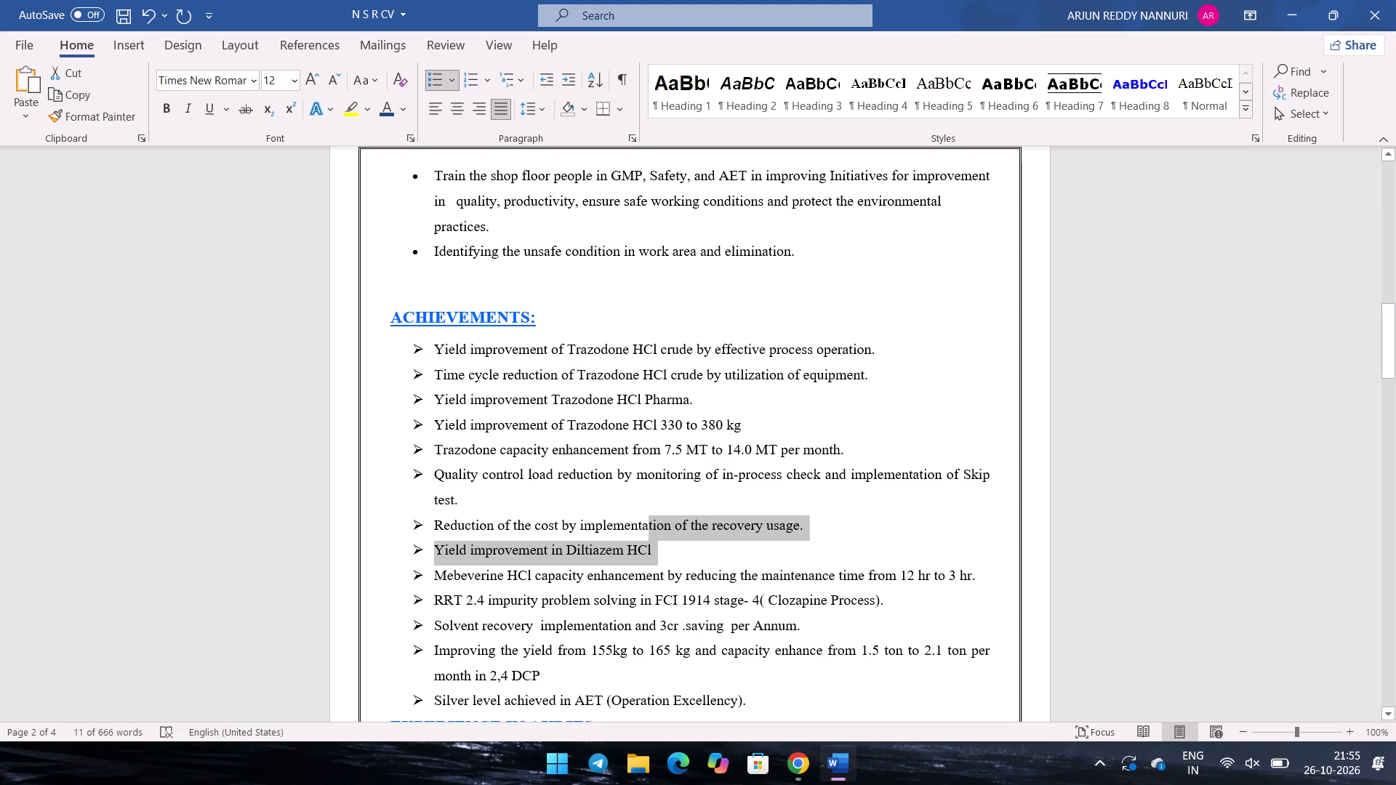
{"action": "key", "text": "shift+Left"}
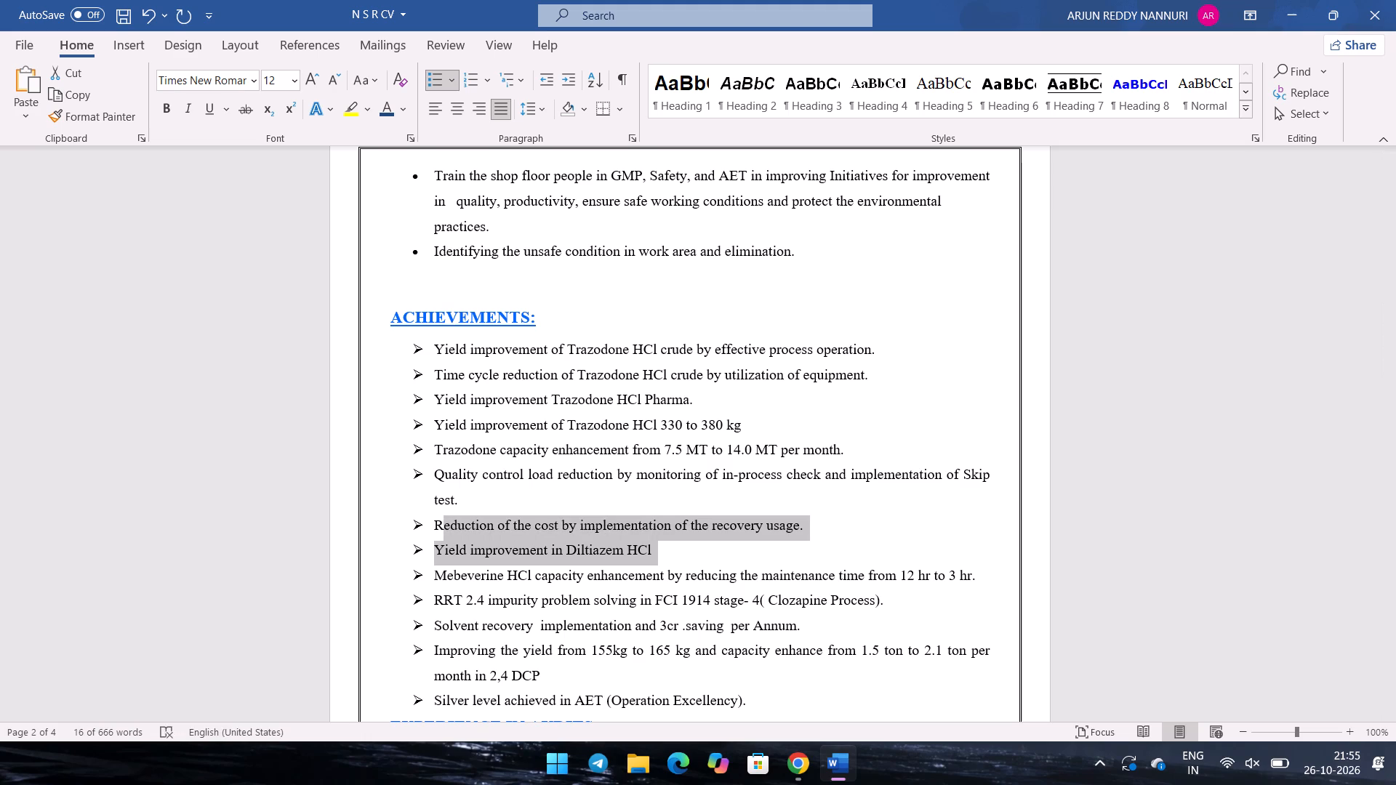
{"action": "key", "text": "shift+Left"}
{"action": "key", "text": "ctrl+x"}
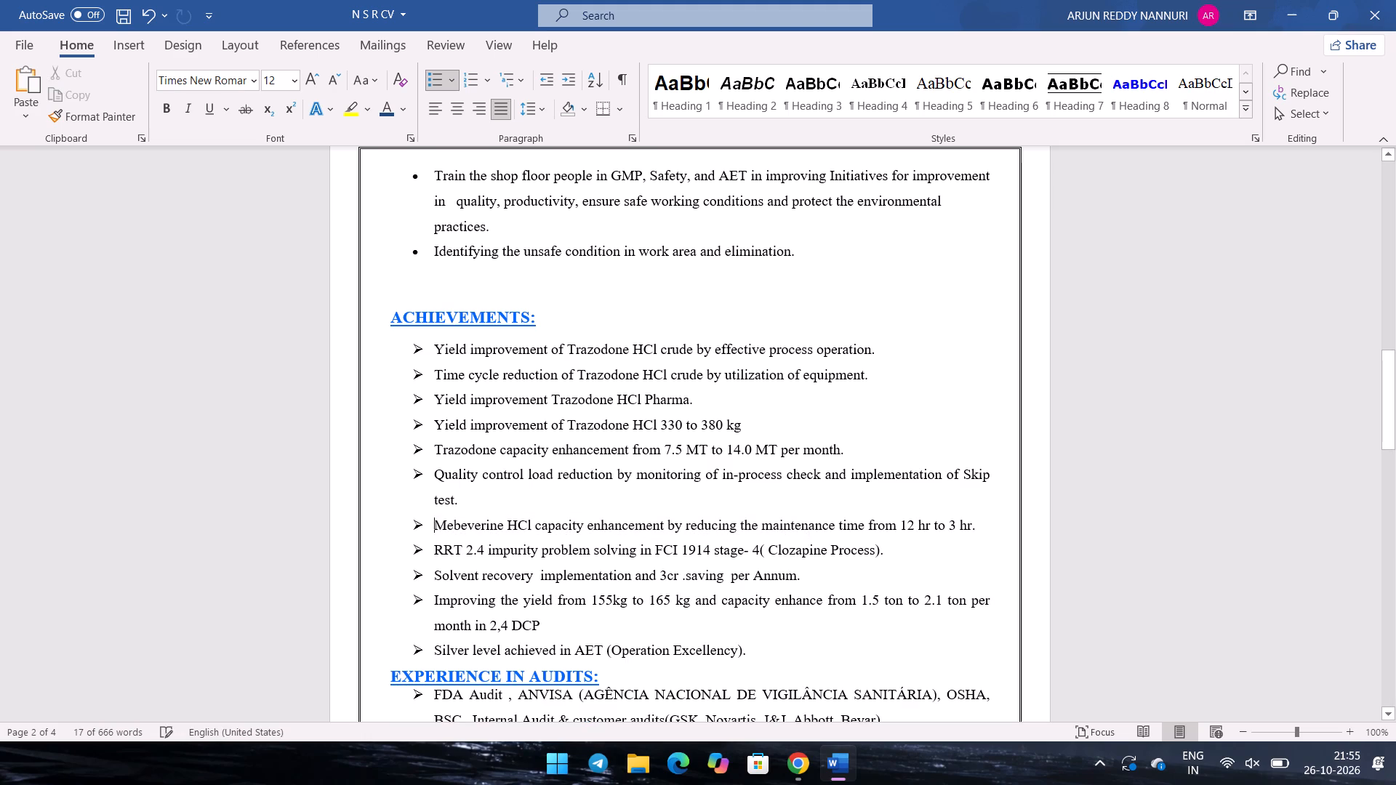
{"action": "left_click", "coordinate": [859, 452]}
{"action": "key", "text": "Return"}
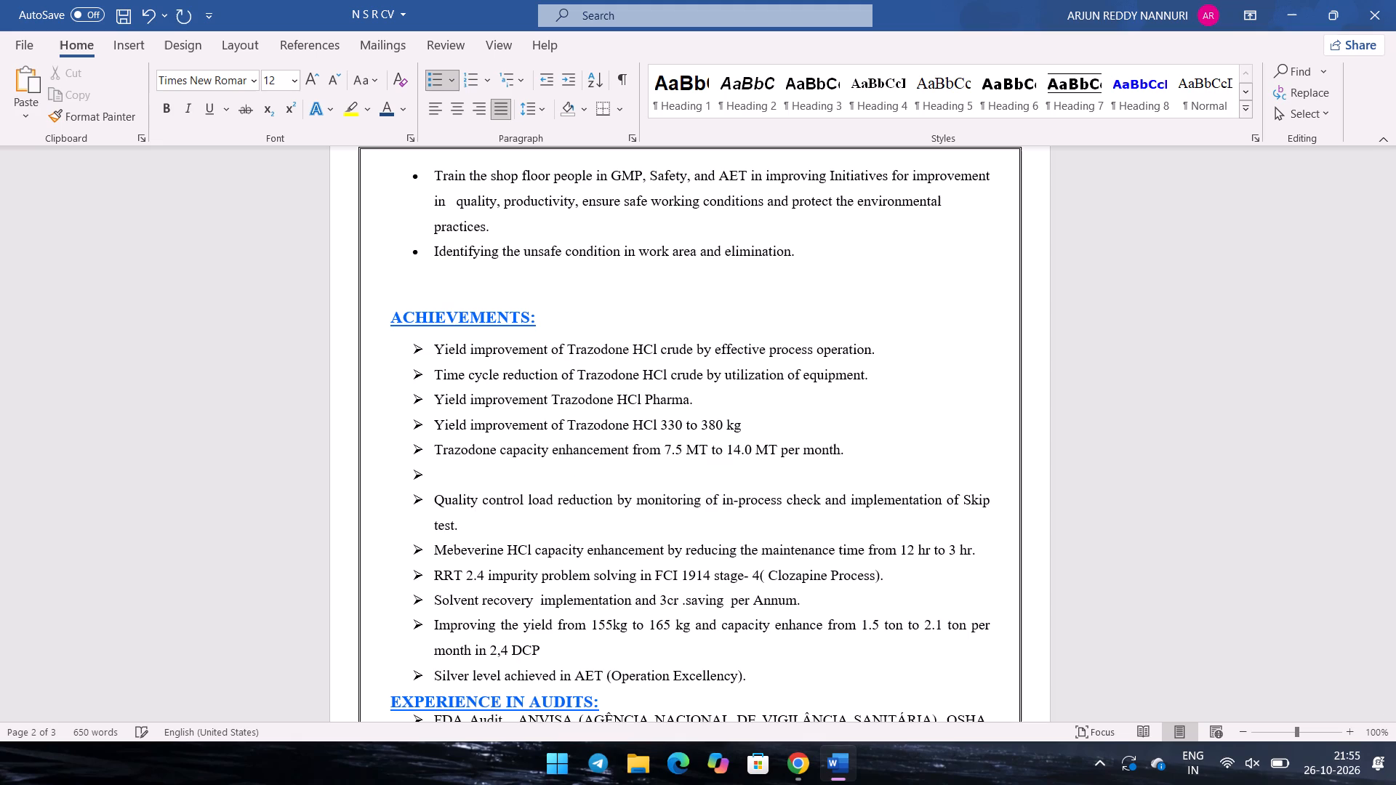
{"action": "key", "text": "ctrl+v"}
{"action": "key", "text": "Delete"}
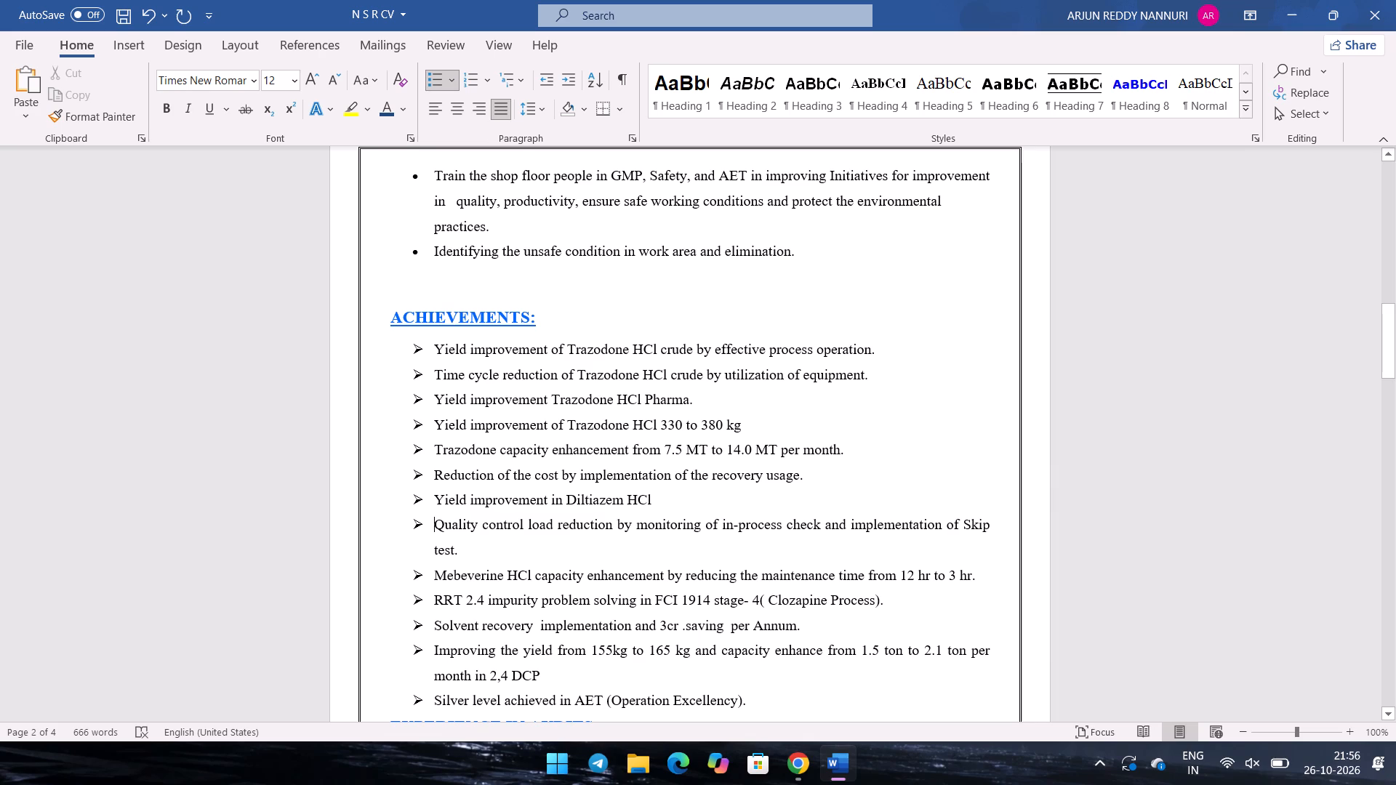
Delete the four achievements from Mebeverine HCl capacity enhancement through the 2,4 DCP yield improvement, including their bullets.
{"action": "scroll", "coordinate": [738, 499], "scroll_direction": "down", "scroll_amount": 1}
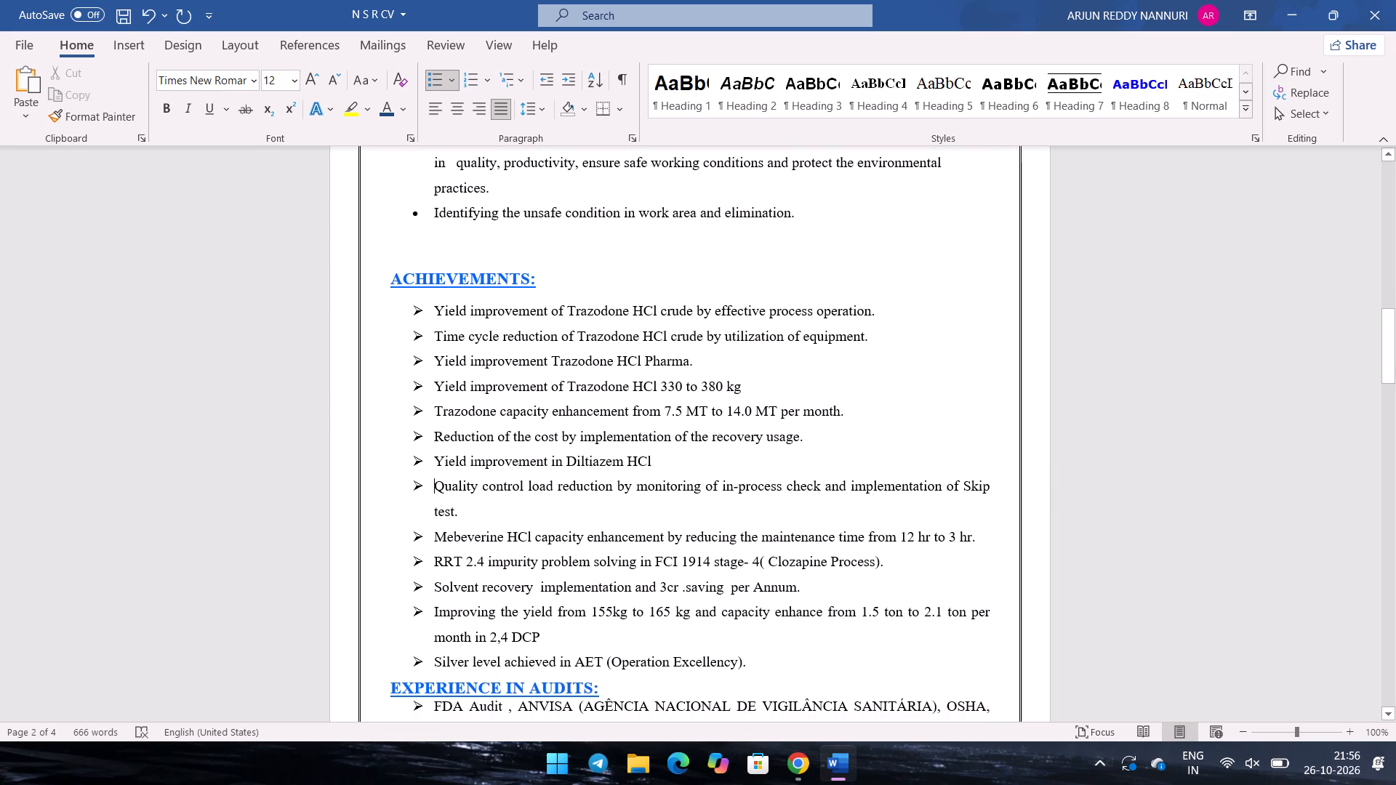
{"action": "scroll", "coordinate": [748, 461], "scroll_direction": "down", "scroll_amount": 1}
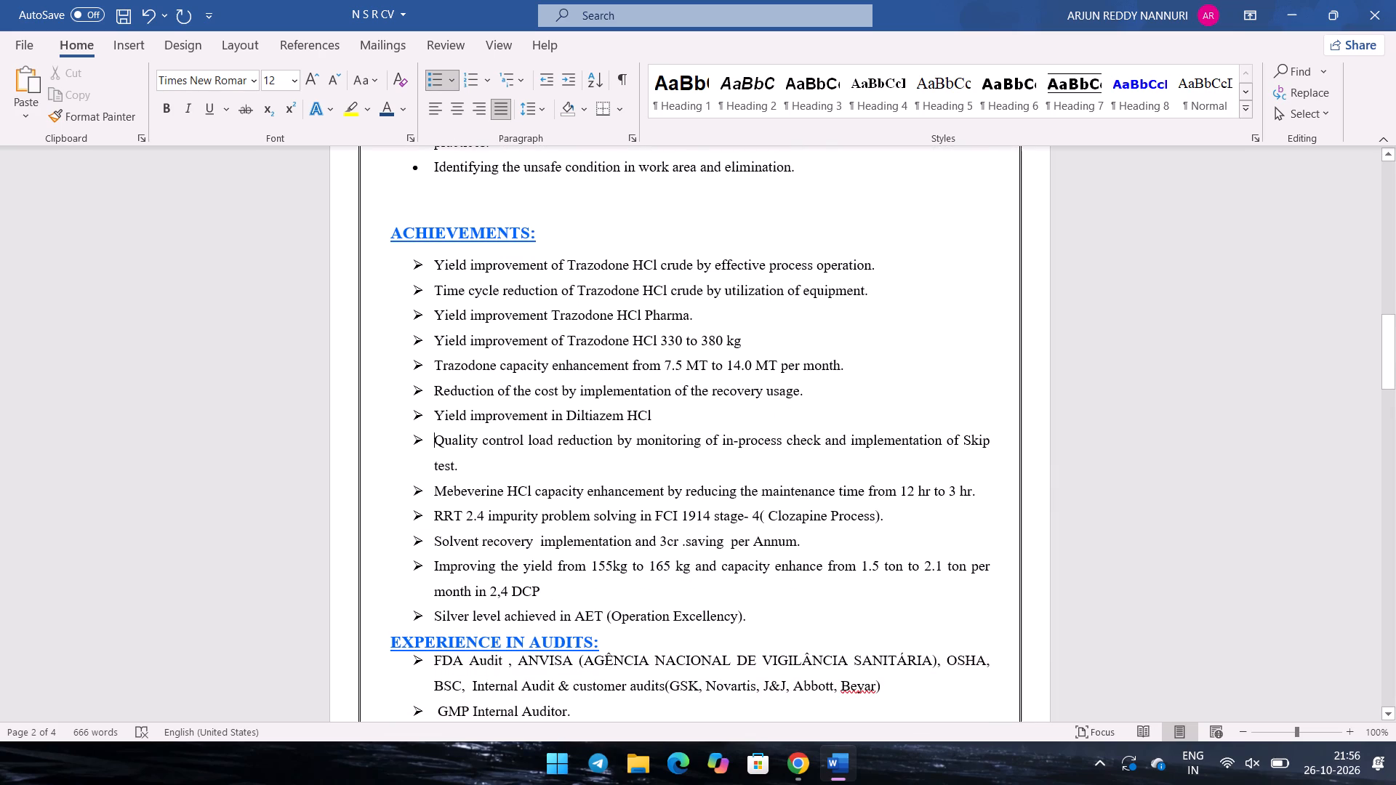
{"action": "left_click", "coordinate": [434, 488]}
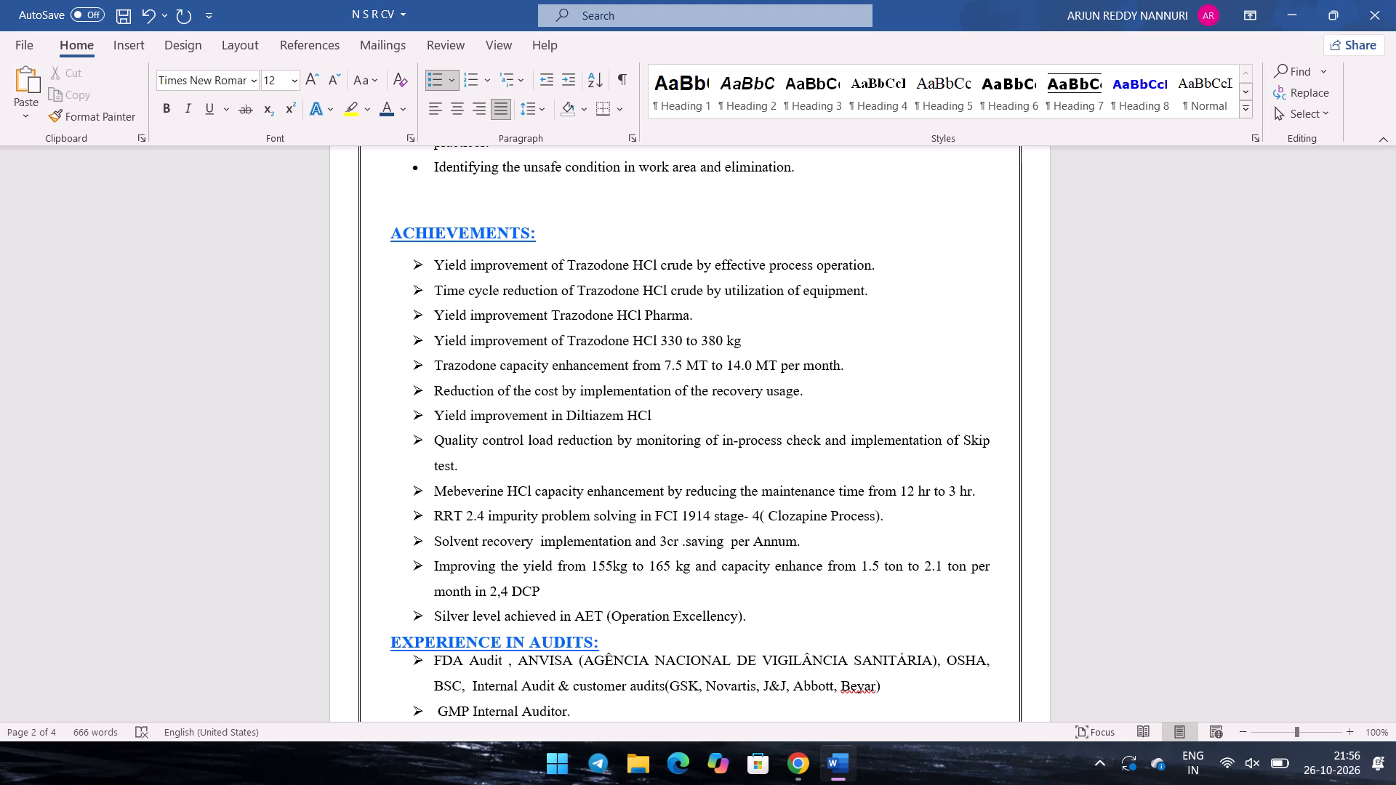
{"action": "key", "text": "shift+Down"}
{"action": "key", "text": "shift+Down"}
{"action": "key", "text": "shift+Down"}
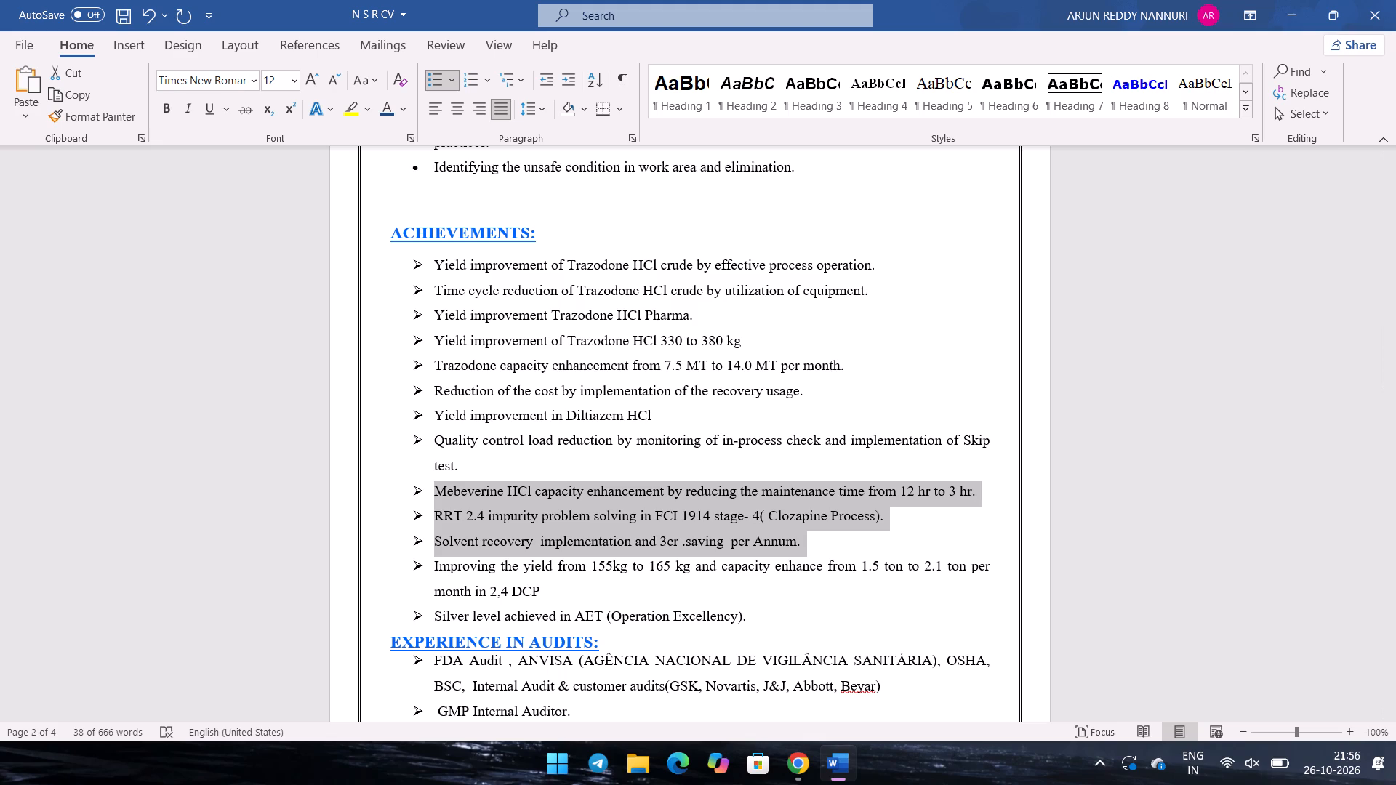
{"action": "key", "text": "shift+Down"}
{"action": "key", "text": "shift+Down"}
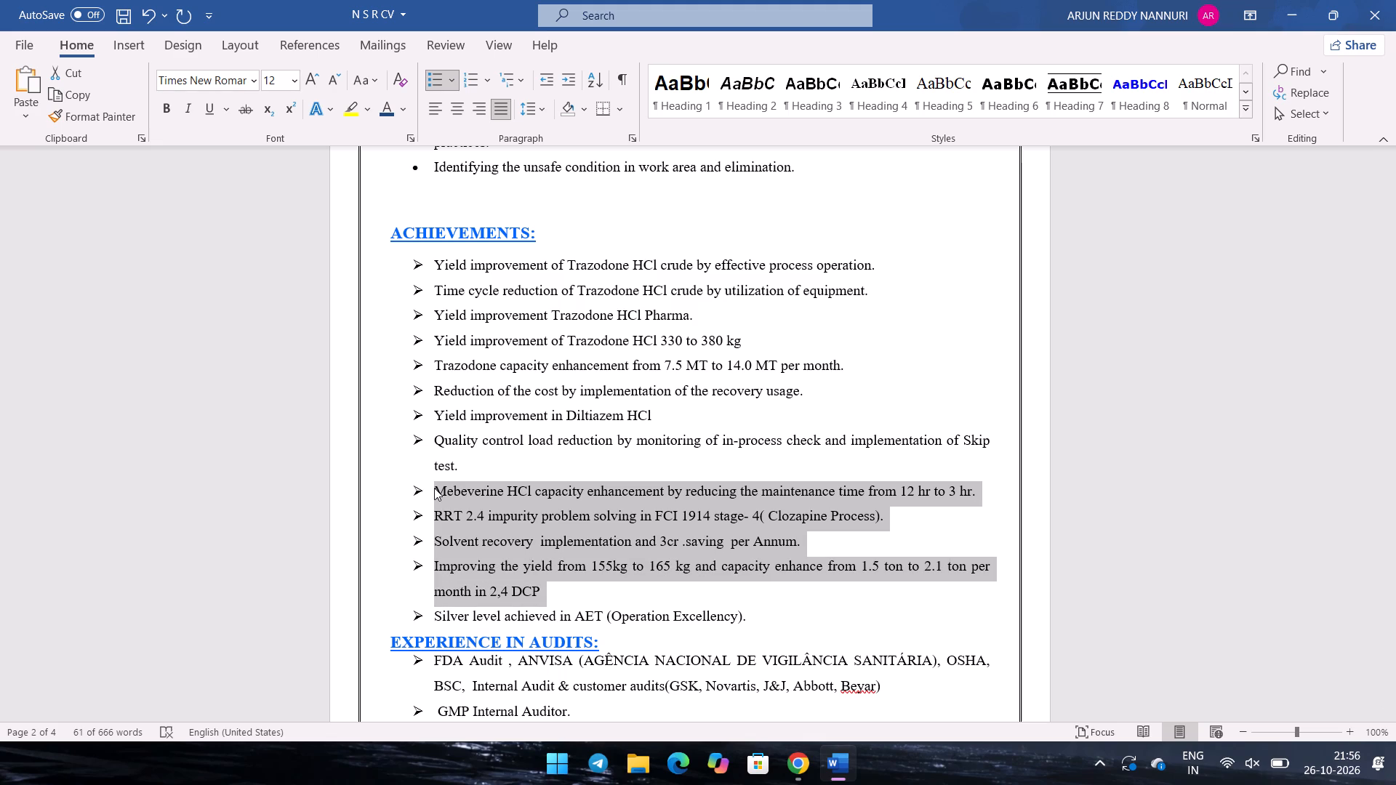
{"action": "key", "text": "Delete"}
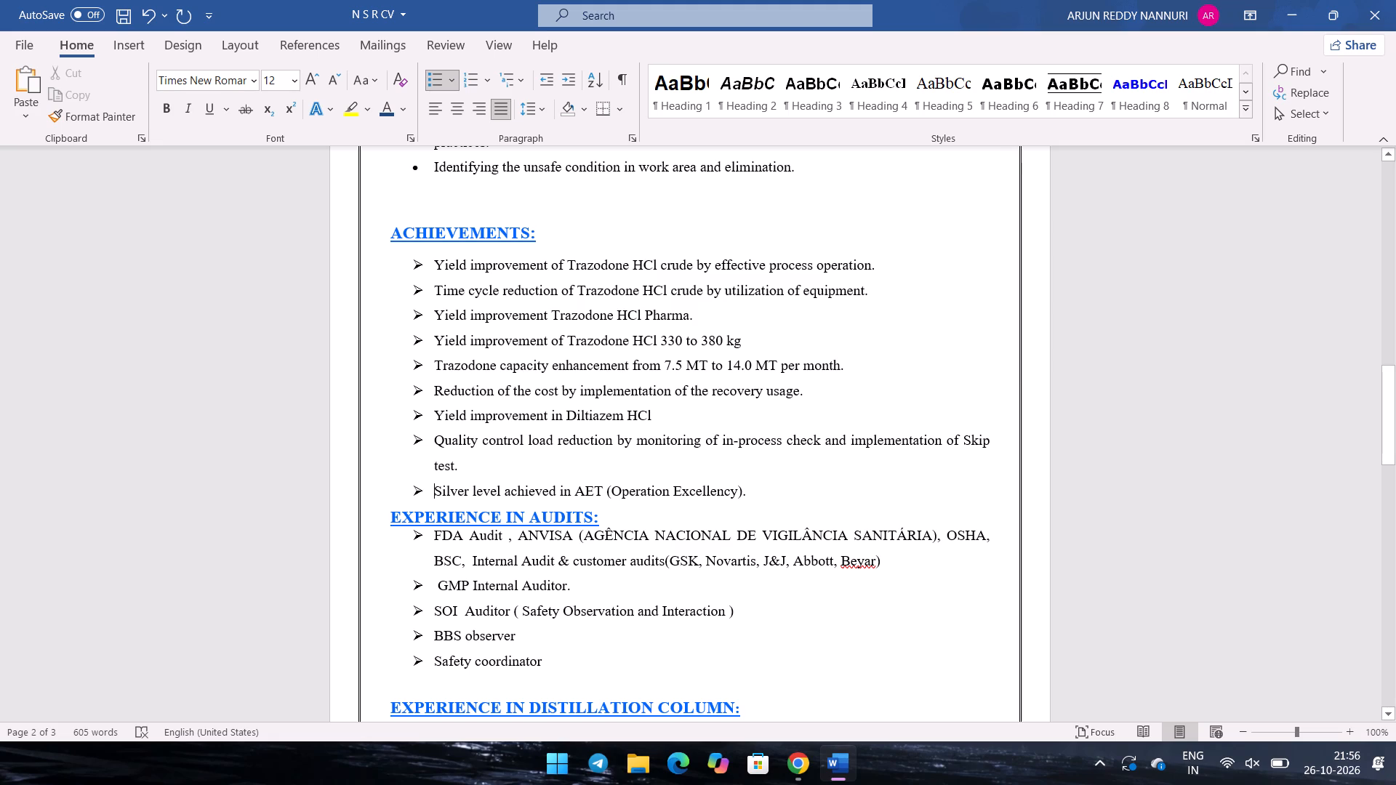
Remove the bracketed full name after "ANVISA" in the first audit experience bullet, leaving no space before the comma.
{"action": "left_click", "coordinate": [936, 535]}
{"action": "key", "text": "BackSpace"}
{"action": "key", "text": "BackSpace"}
{"action": "key", "text": "BackSpace"}
{"action": "key", "text": "BackSpace"}
{"action": "key", "text": "BackSpace"}
{"action": "key", "text": "BackSpace"}
{"action": "key", "text": "BackSpace"}
{"action": "key", "text": "BackSpace"}
{"action": "key", "text": "BackSpace"}
{"action": "key", "text": "BackSpace"}
{"action": "key", "text": "BackSpace"}
{"action": "key", "text": "BackSpace"}
{"action": "key", "text": "BackSpace"}
{"action": "key", "text": "BackSpace"}
{"action": "key", "text": "BackSpace"}
{"action": "key", "text": "BackSpace"}
{"action": "key", "text": "BackSpace"}
{"action": "key", "text": "BackSpace"}
{"action": "key", "text": "BackSpace"}
{"action": "key", "text": "BackSpace"}
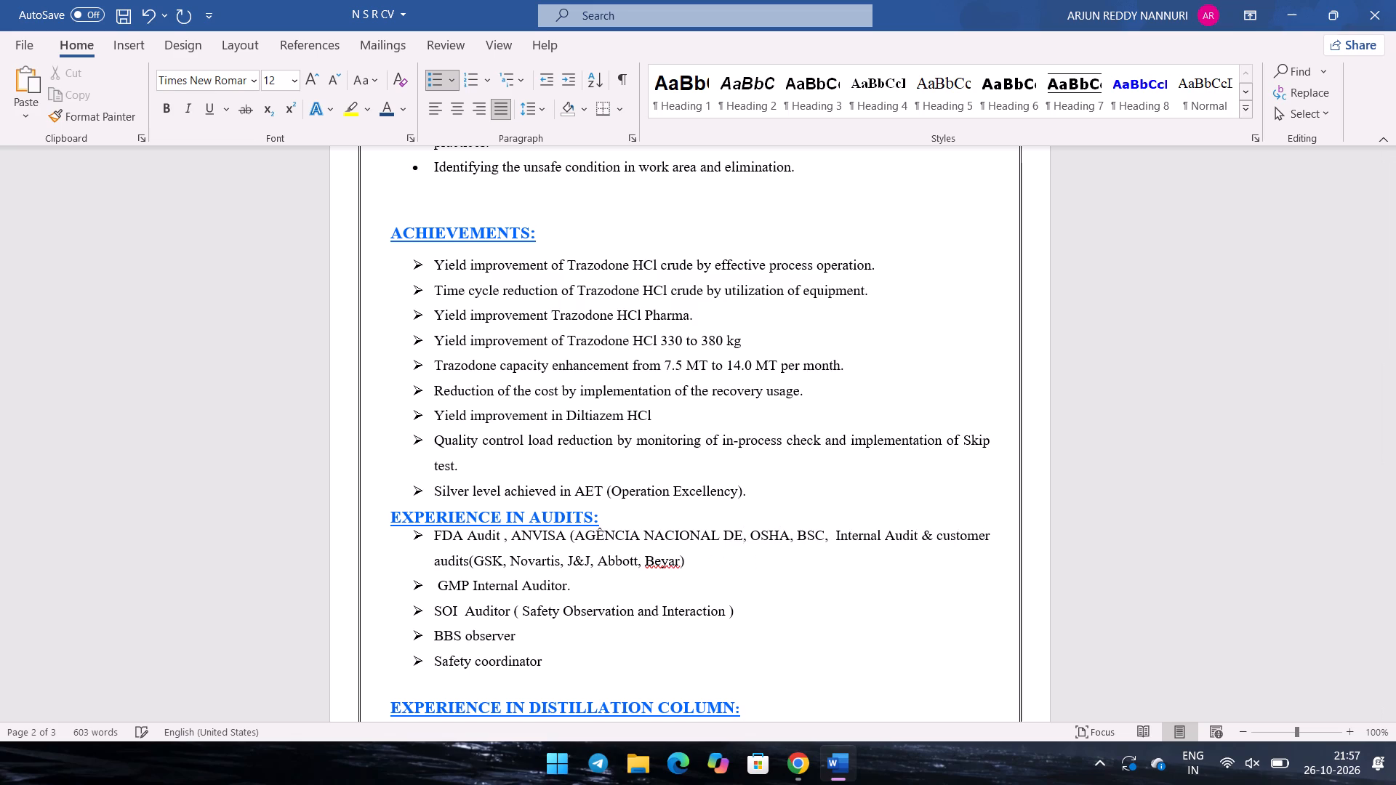
{"action": "key", "text": "BackSpace"}
{"action": "key", "text": "BackSpace"}
{"action": "key", "text": "BackSpace"}
{"action": "key", "text": "BackSpace"}
{"action": "key", "text": "BackSpace"}
{"action": "key", "text": "BackSpace"}
{"action": "key", "text": "BackSpace"}
{"action": "key", "text": "BackSpace"}
{"action": "key", "text": "BackSpace"}
{"action": "key", "text": "BackSpace"}
{"action": "key", "text": "BackSpace"}
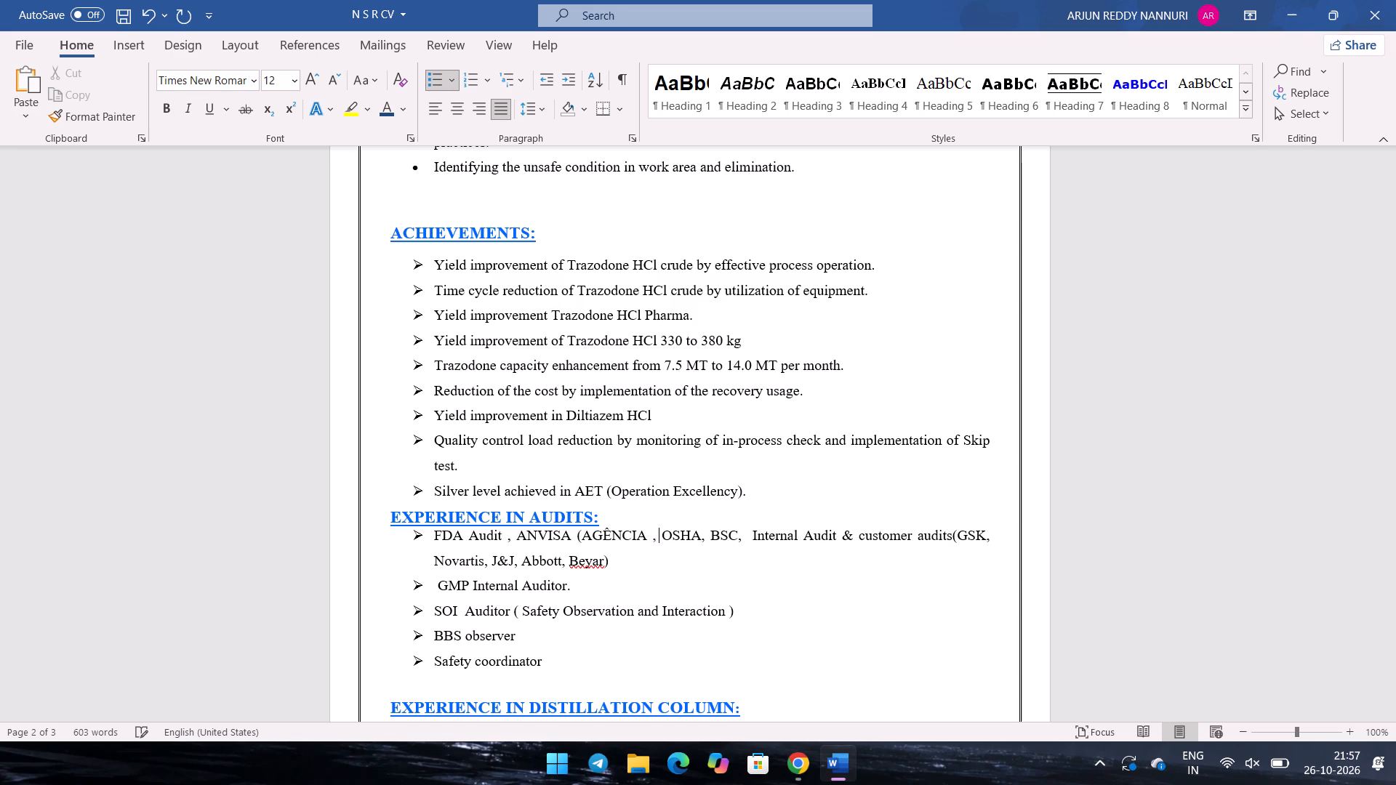
{"action": "key", "text": "BackSpace"}
{"action": "key", "text": "BackSpace"}
{"action": "key", "text": "BackSpace"}
{"action": "key", "text": "BackSpace"}
{"action": "key", "text": "BackSpace"}
{"action": "key", "text": "BackSpace"}
{"action": "key", "text": "BackSpace"}
{"action": "key", "text": "BackSpace"}
{"action": "key", "text": "BackSpace"}
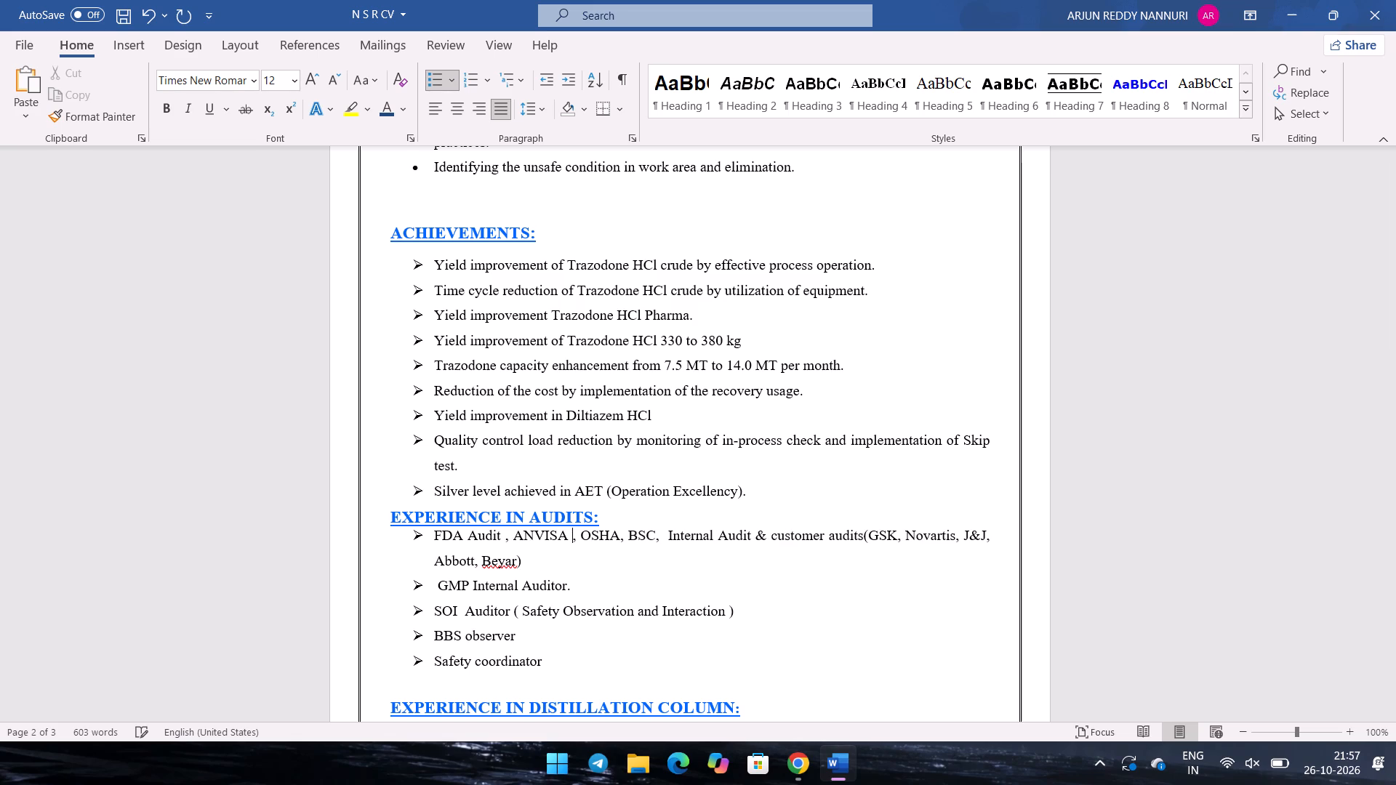
{"action": "key", "text": "BackSpace"}
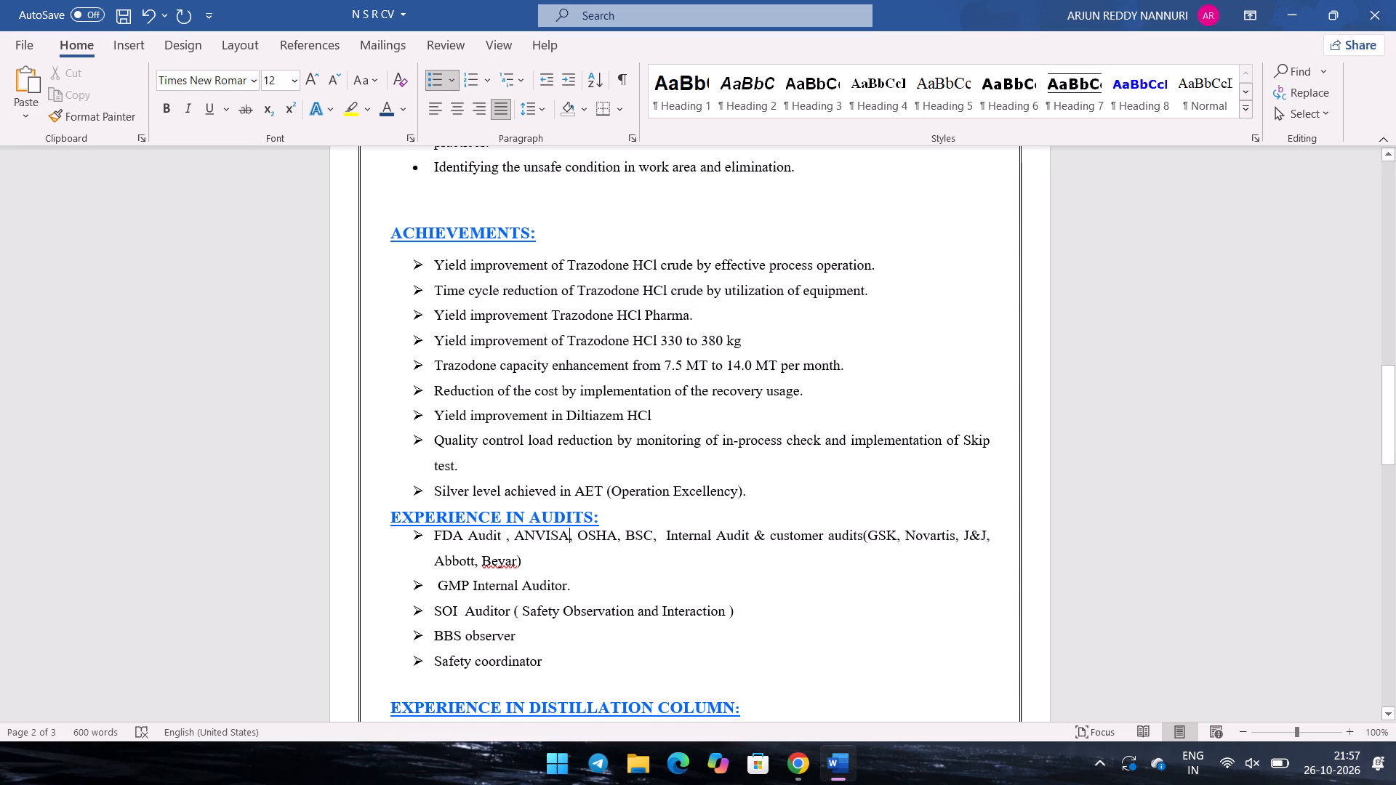
Delete "Beyar" and the comma before it from the customer audits list, keeping the closing bracket after "Abbott".
{"action": "left_click", "coordinate": [516, 561]}
{"action": "key", "text": "BackSpace"}
{"action": "key", "text": "BackSpace"}
{"action": "key", "text": "BackSpace"}
{"action": "key", "text": "BackSpace"}
{"action": "key", "text": "BackSpace"}
{"action": "key", "text": "BackSpace"}
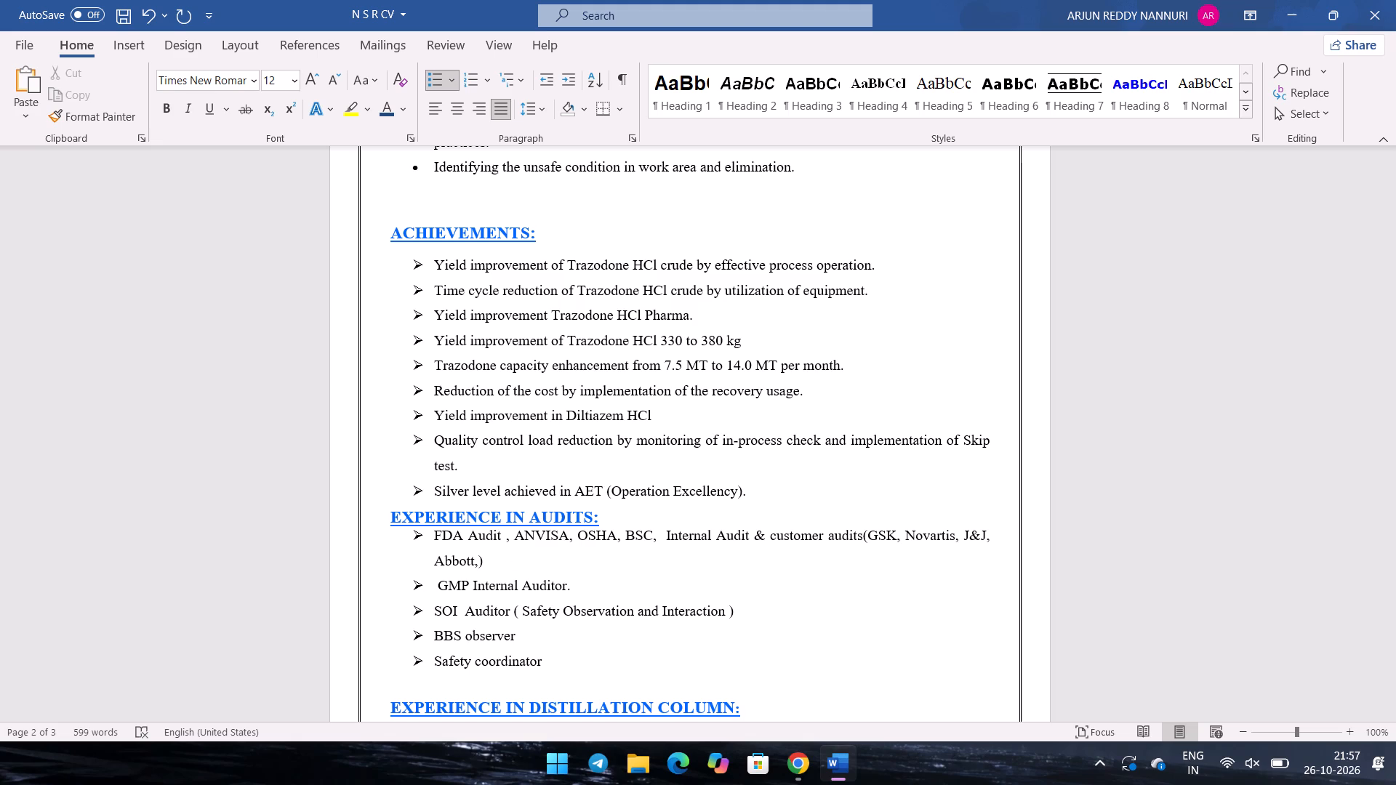
{"action": "key", "text": "BackSpace"}
Insert an empty line between the EXPERIENCE IN AUDITS heading and its first bullet.
{"action": "left_click", "coordinate": [580, 585]}
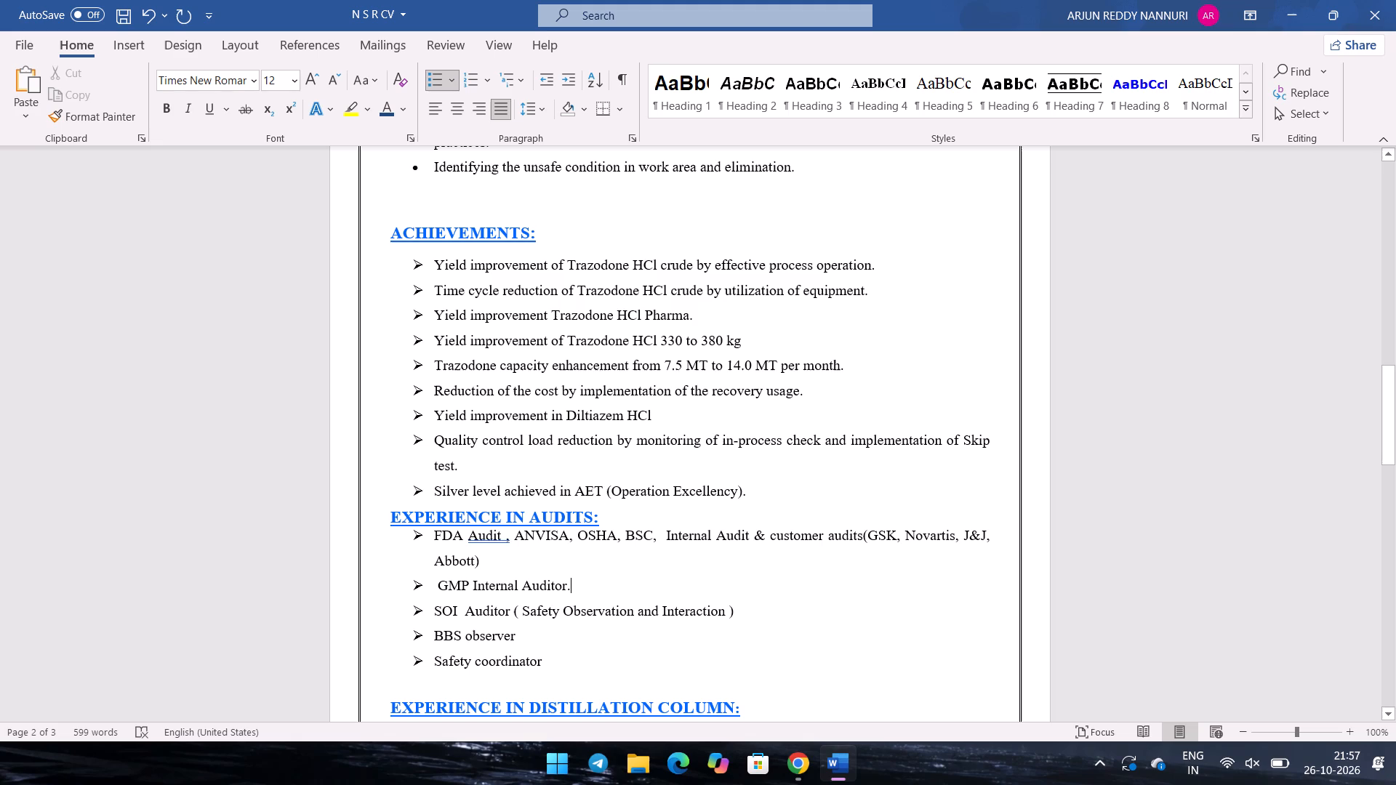
{"action": "left_click", "coordinate": [460, 635]}
{"action": "left_click", "coordinate": [558, 654]}
{"action": "left_click", "coordinate": [609, 517]}
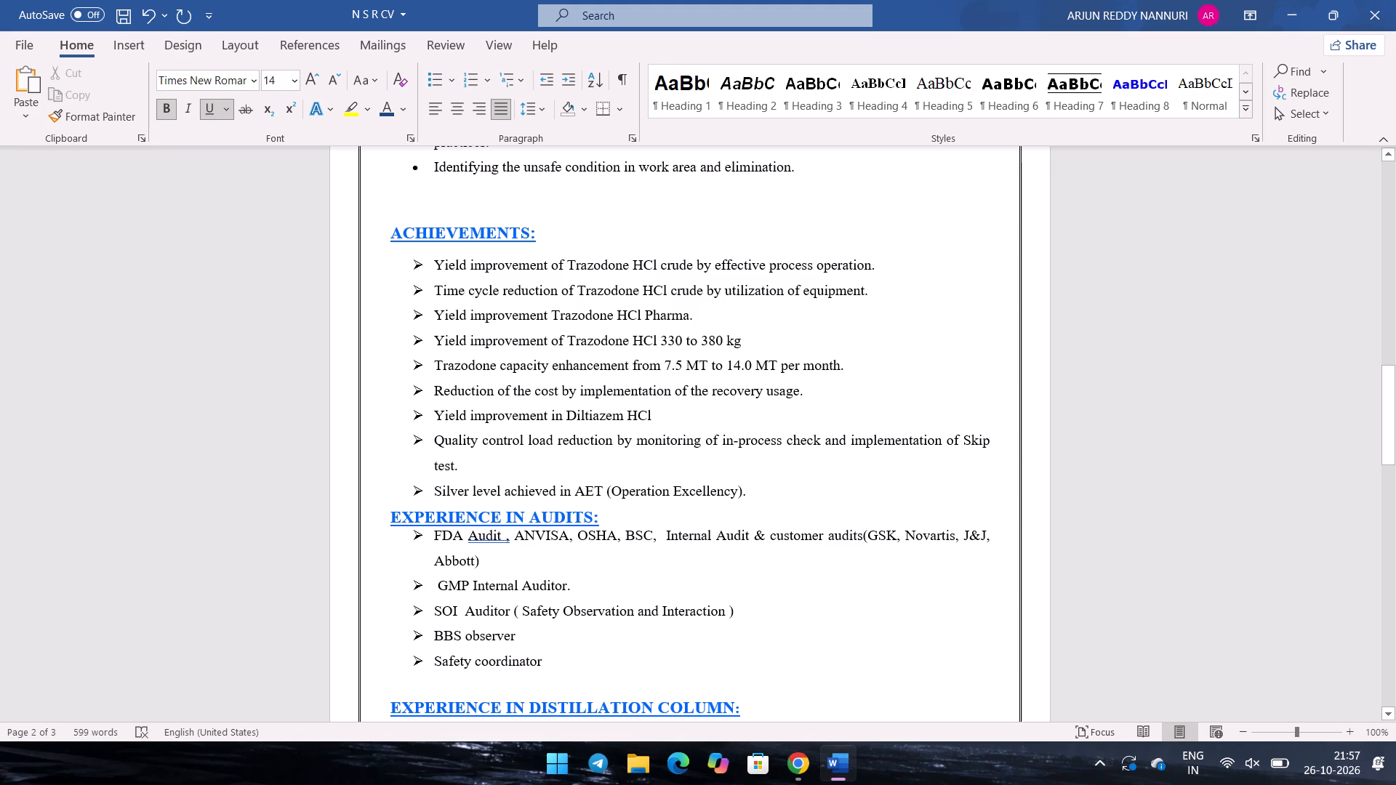
{"action": "key", "text": "Return"}
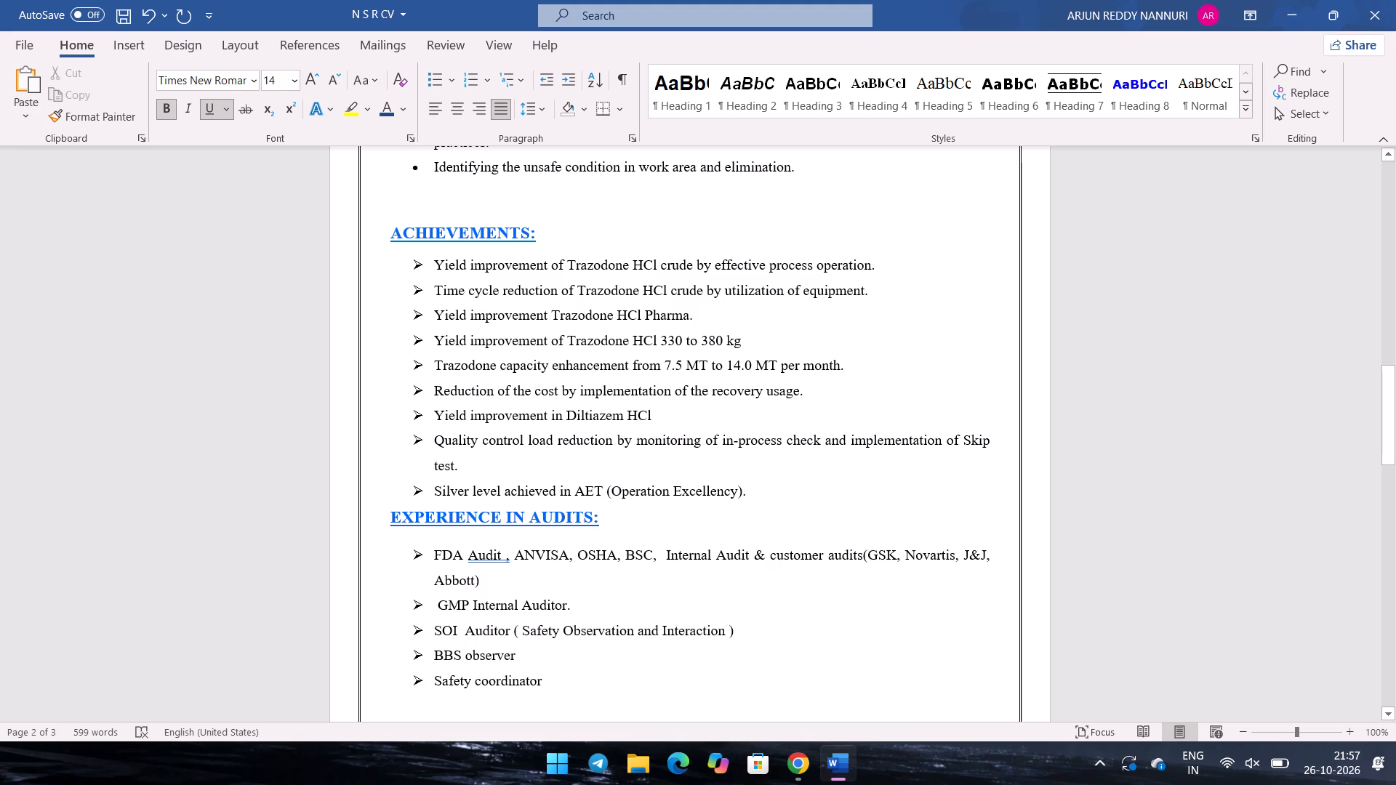
Replace "SOI" with "ISEE" in the Auditor bullet of the audit experience.
{"action": "left_click", "coordinate": [554, 667]}
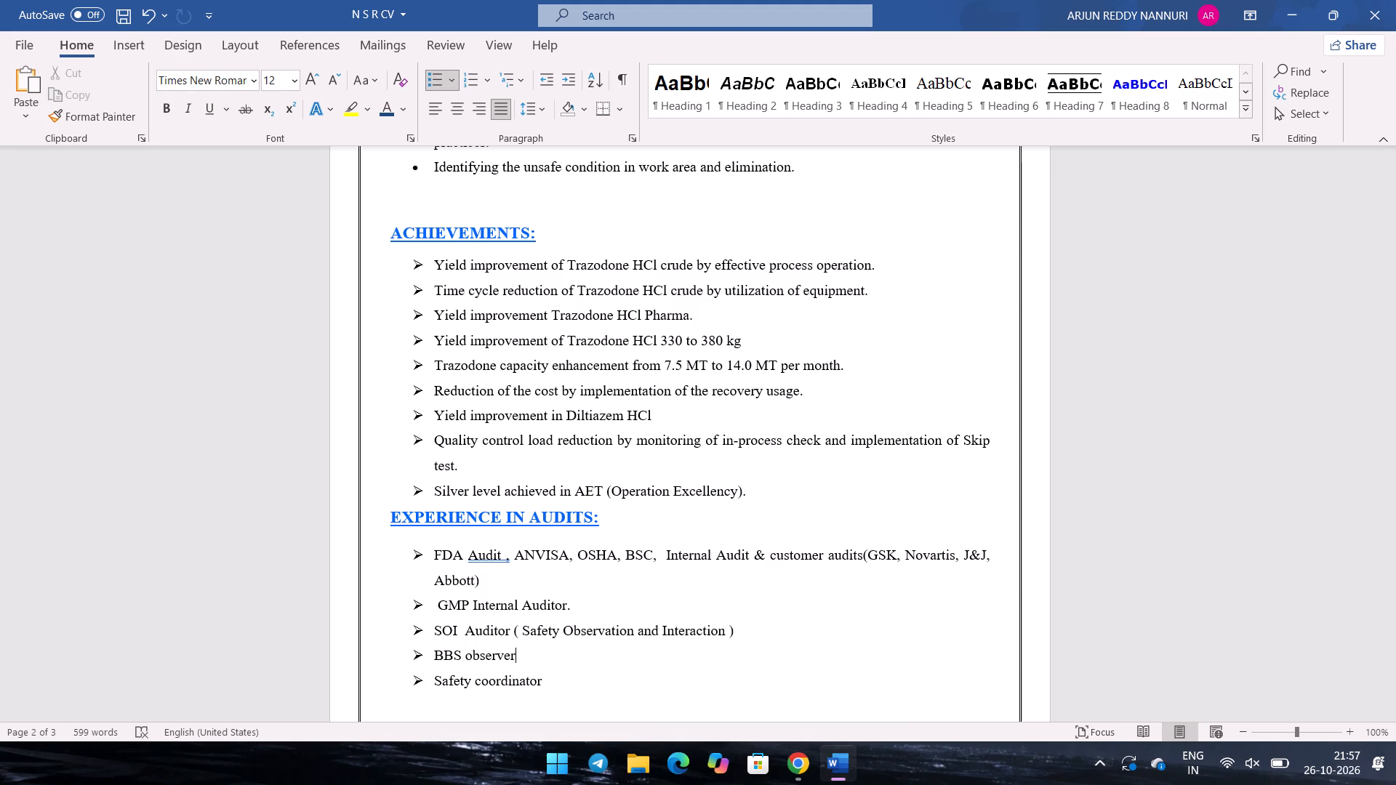
{"action": "left_click", "coordinate": [457, 629]}
{"action": "key", "text": "BackSpace"}
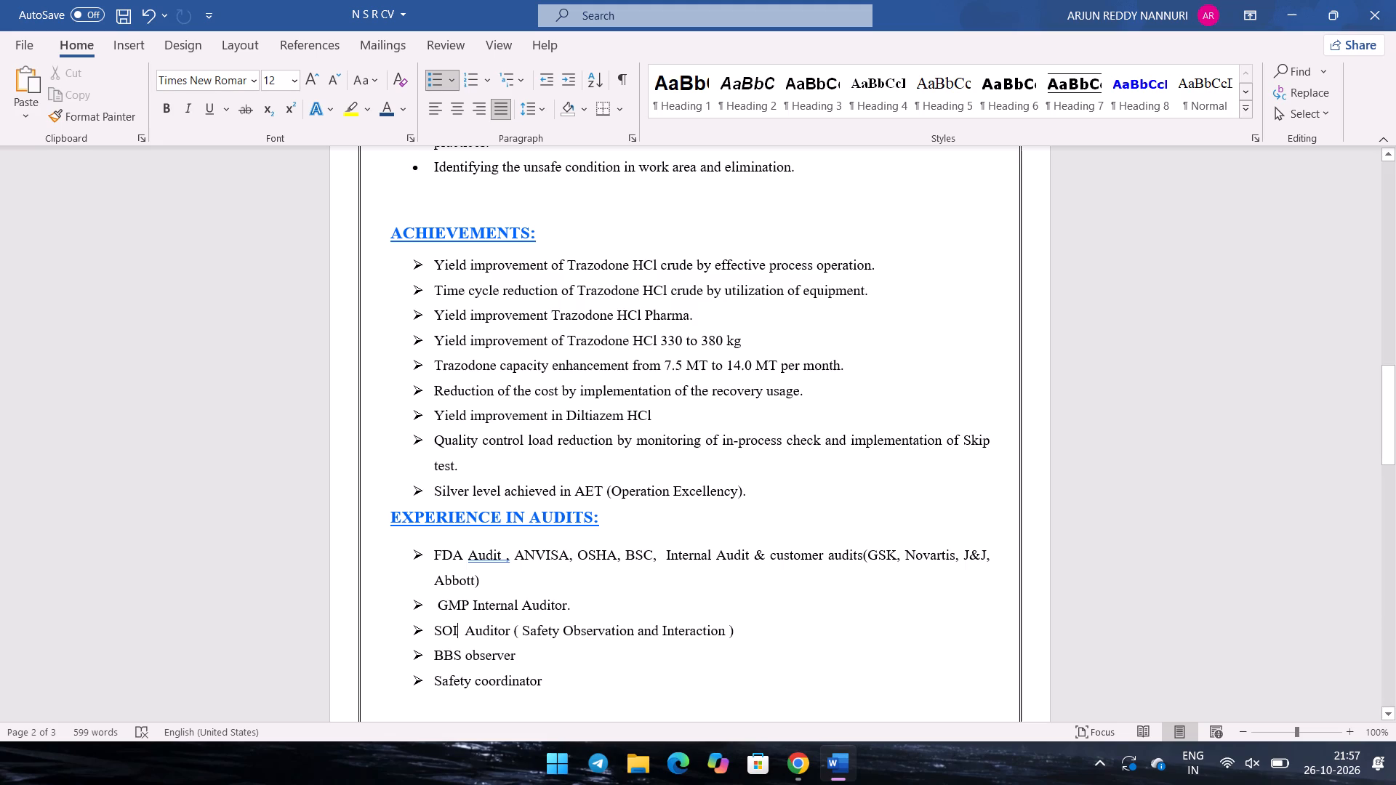
{"action": "key", "text": "BackSpace"}
{"action": "key", "text": "BackSpace"}
{"action": "type", "text": "ISEE"}
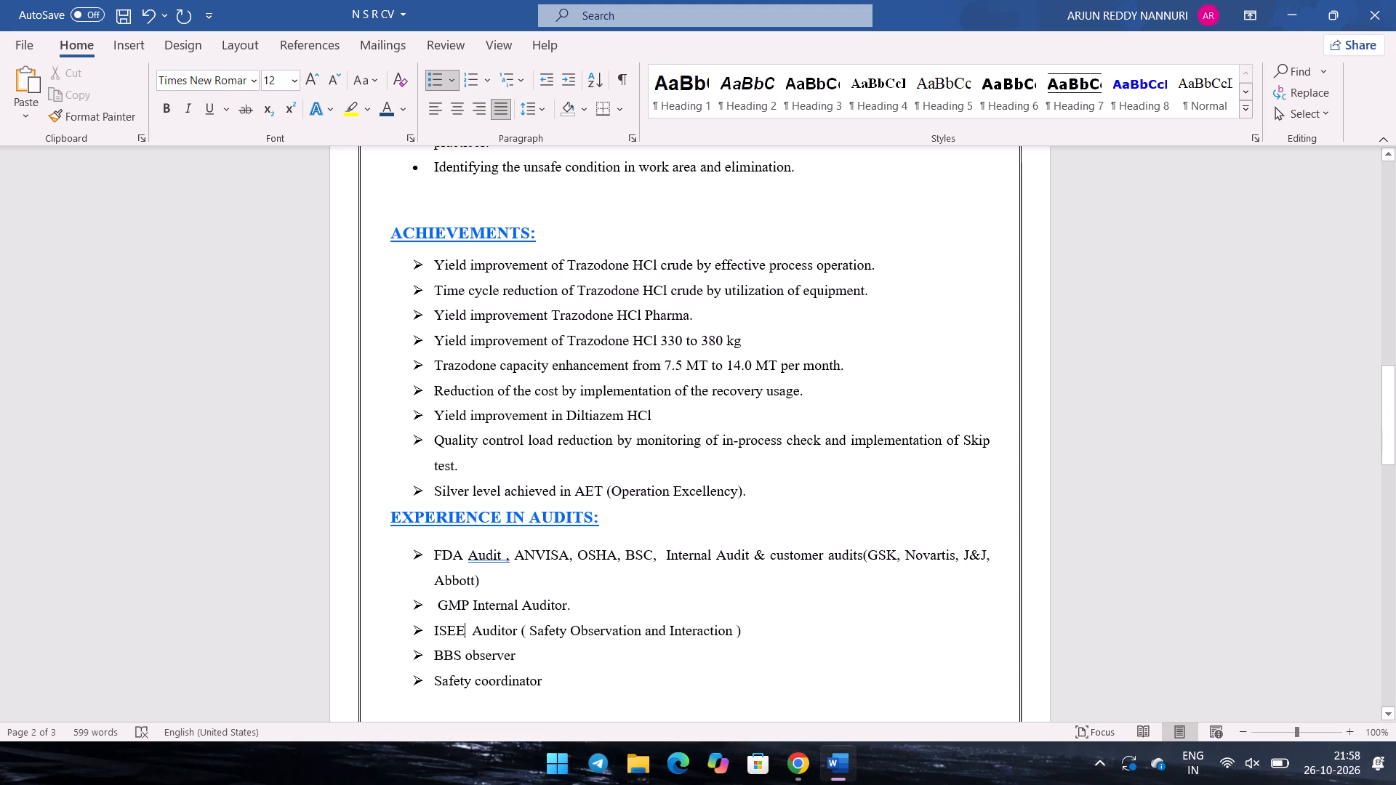
In the first audit bullet, remove the space before the comma after "FDA Audit" and delete the "BSC," entry with its extra space.
{"action": "left_click", "coordinate": [500, 555]}
{"action": "key", "text": "Delete"}
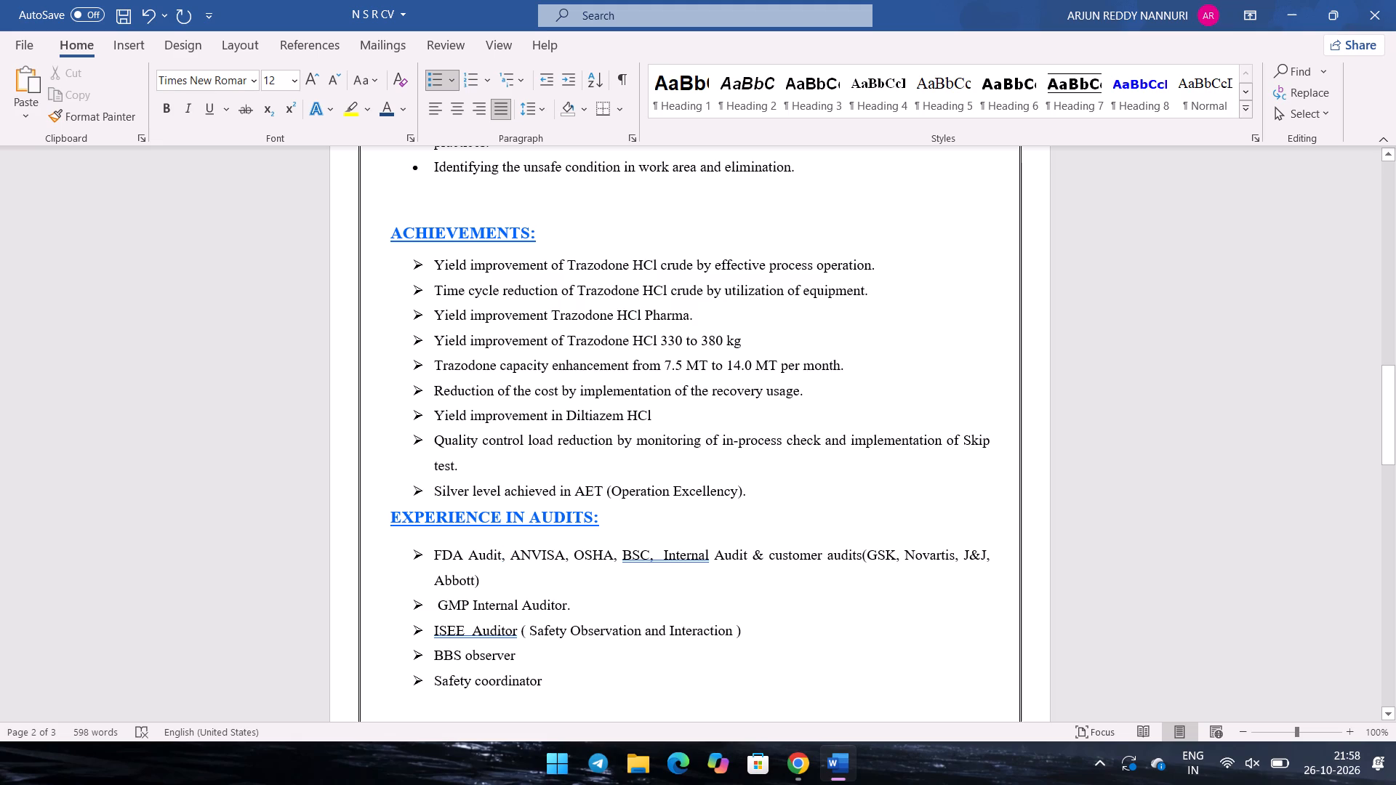
{"action": "left_click", "coordinate": [657, 554]}
{"action": "key", "text": "BackSpace"}
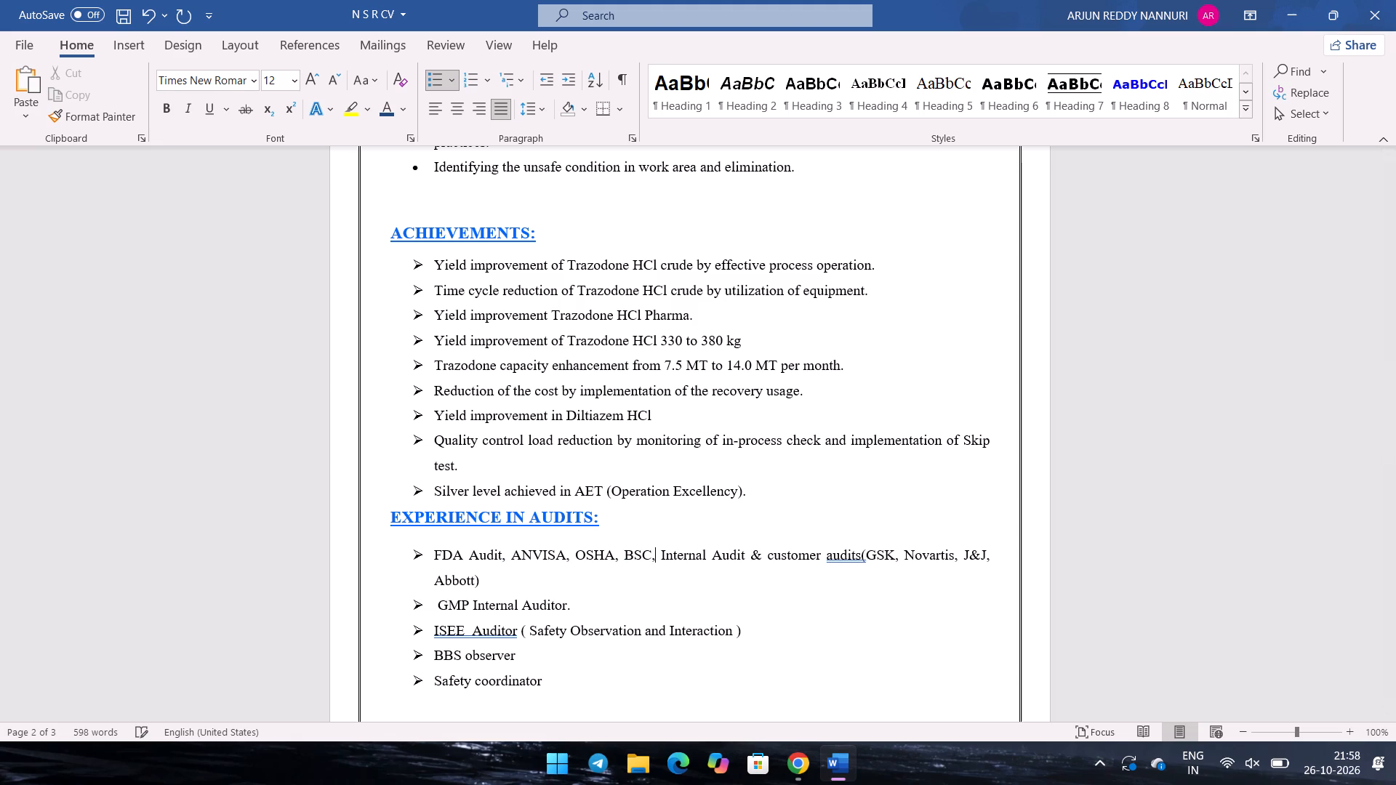
{"action": "key", "text": "BackSpace"}
{"action": "key", "text": "BackSpace"}
{"action": "key", "text": "BackSpace"}
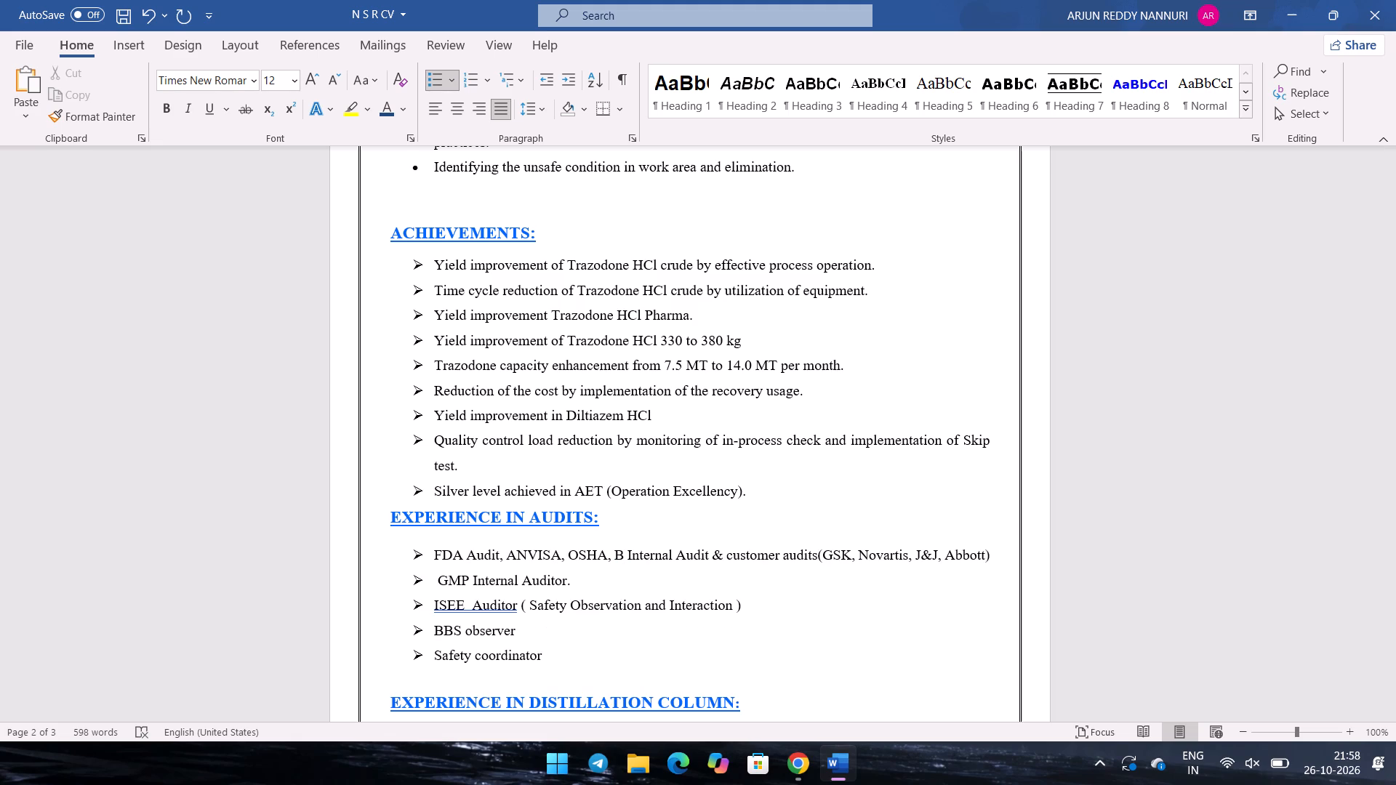
{"action": "key", "text": "BackSpace"}
{"action": "key", "text": "BackSpace"}
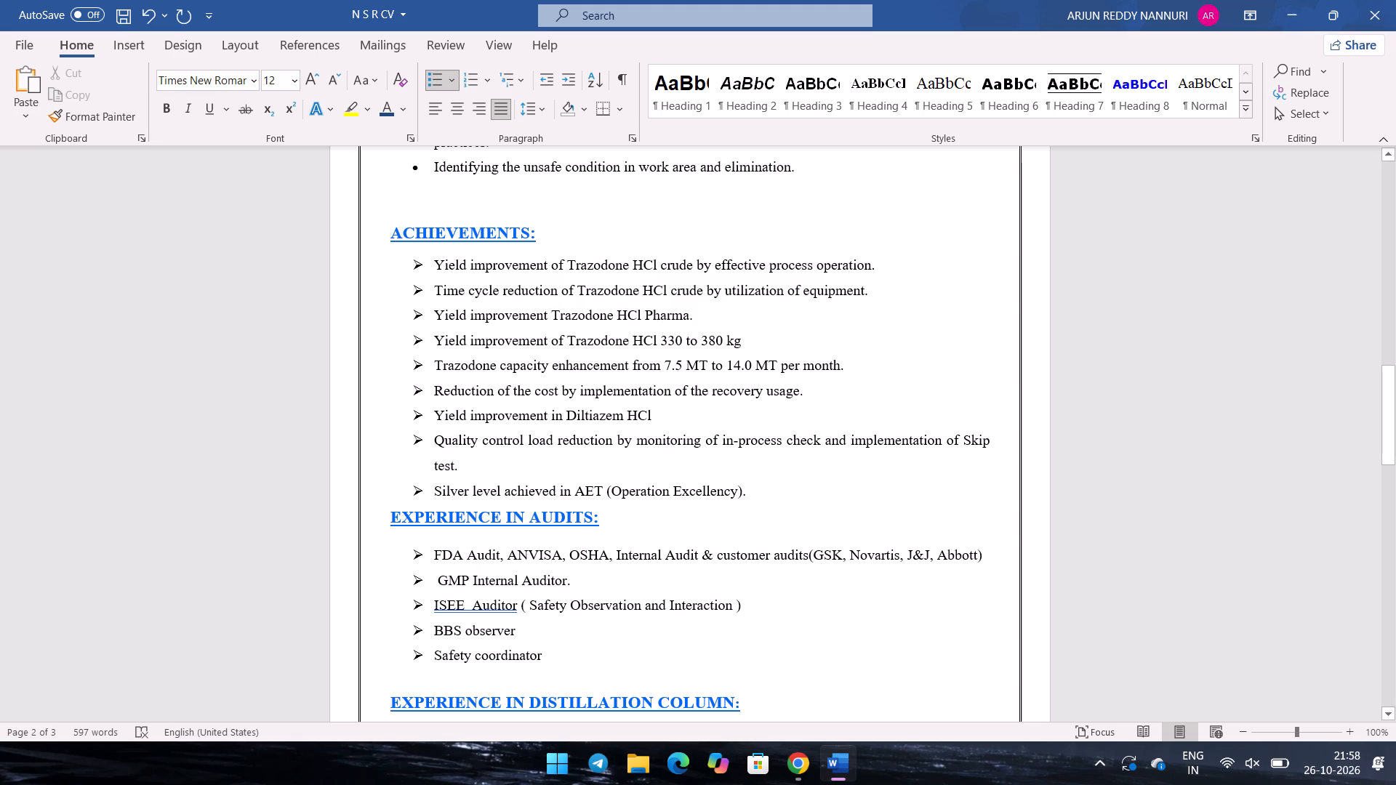
Add a space between "customer audits" and the opening bracket before "GSK".
{"action": "left_click", "coordinate": [811, 559]}
{"action": "key", "text": "Left"}
{"action": "key", "text": "space"}
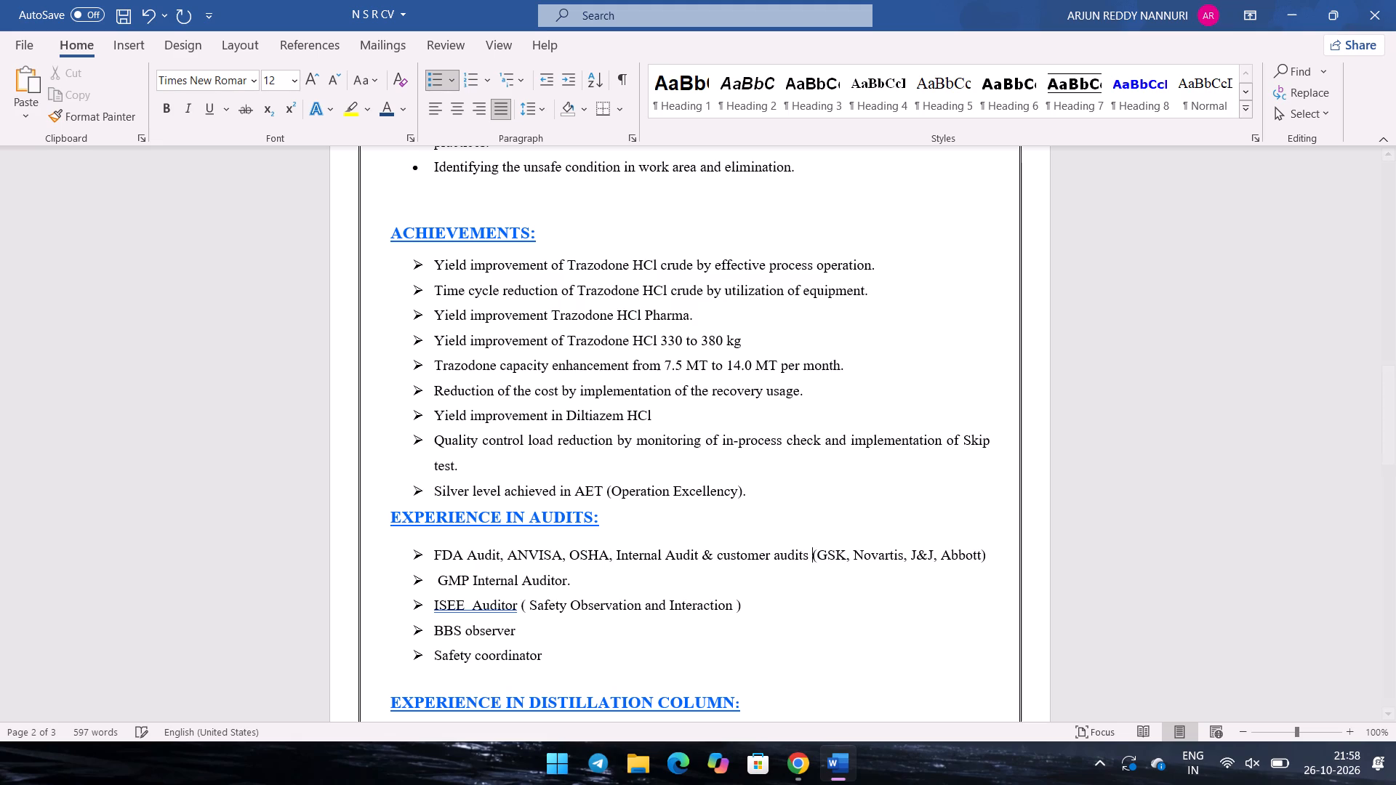
Remove the extra space before "Auditor" and the space after the opening bracket in the ISEE Auditor bullet.
{"action": "left_click", "coordinate": [472, 604]}
{"action": "key", "text": "BackSpace"}
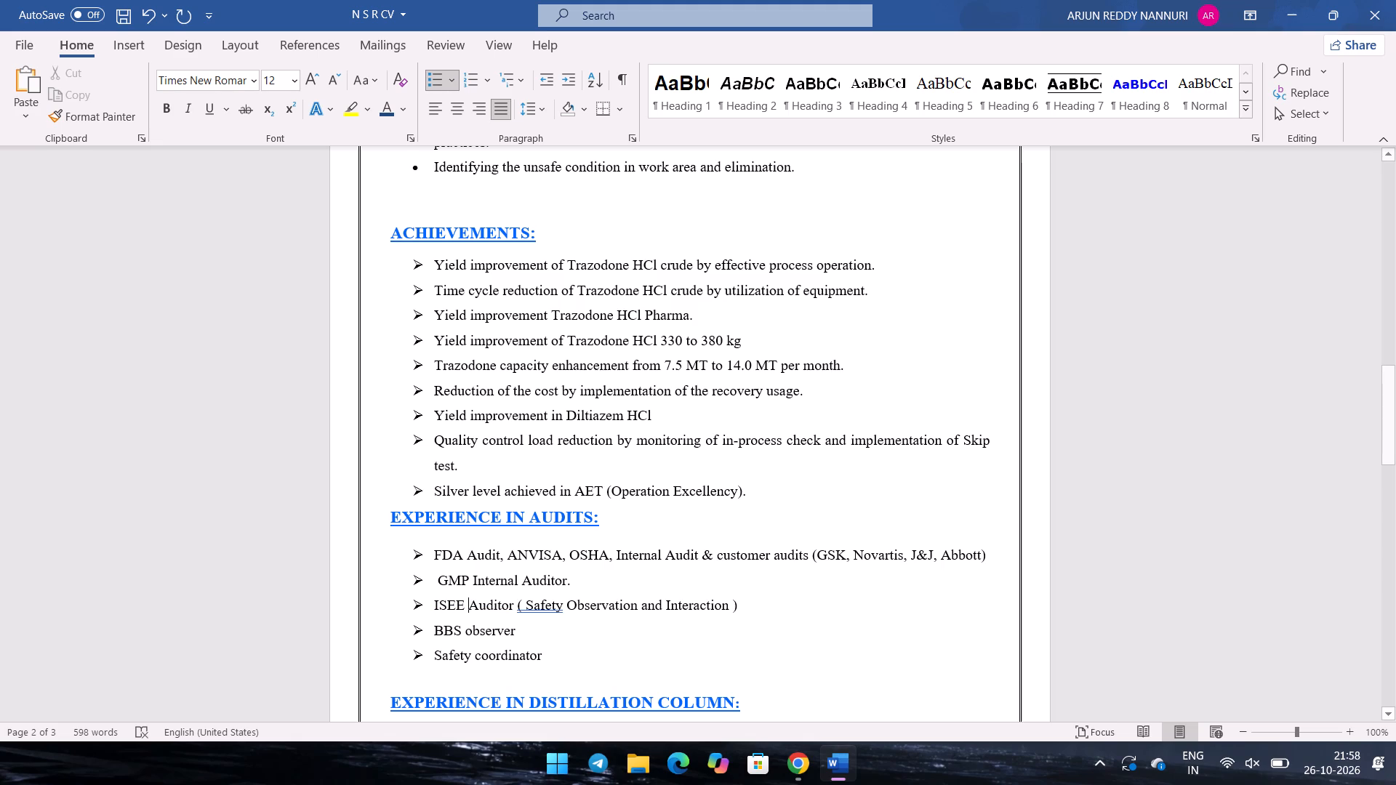
{"action": "left_click", "coordinate": [527, 605]}
{"action": "key", "text": "BackSpace"}
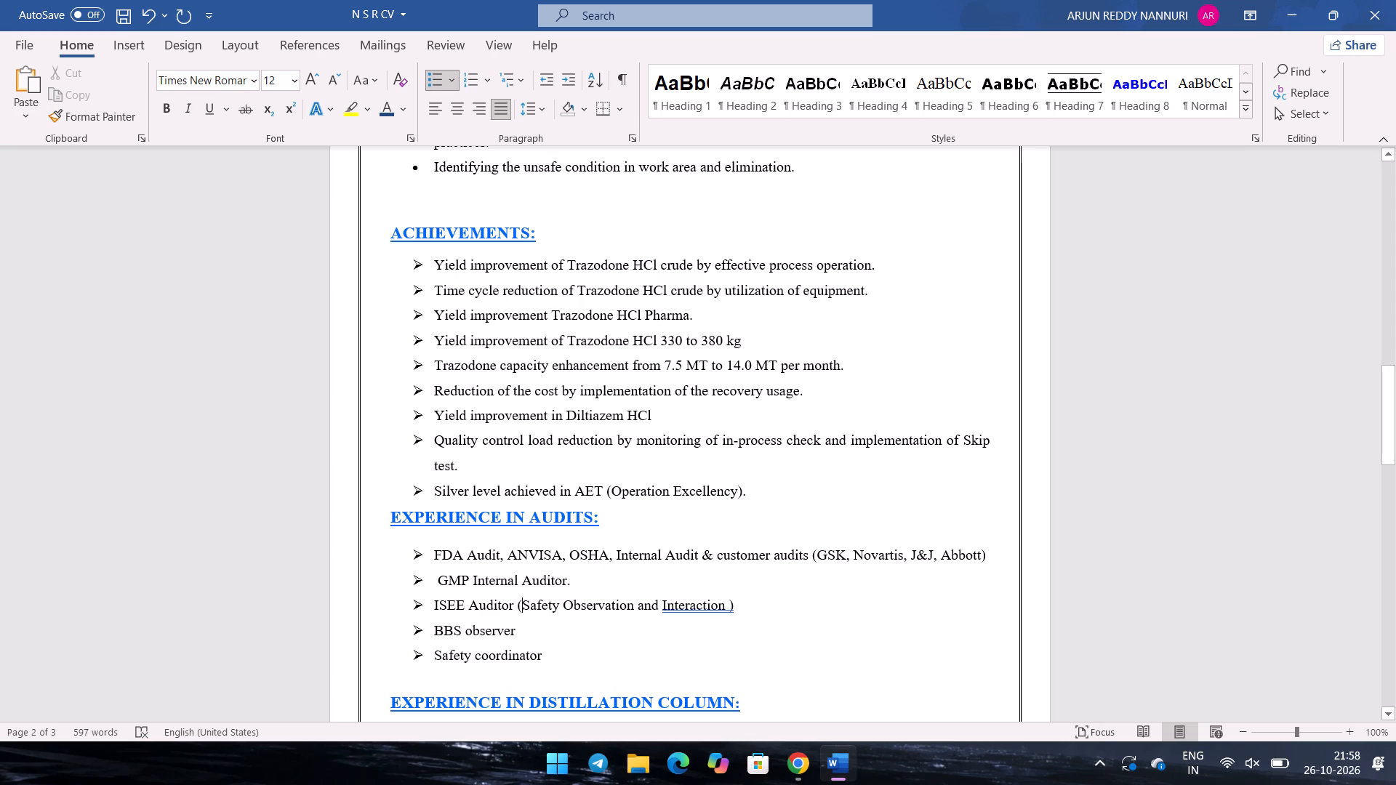
Extend the Safety coordinator bullet with "and Traininer".
{"action": "left_click", "coordinate": [552, 654]}
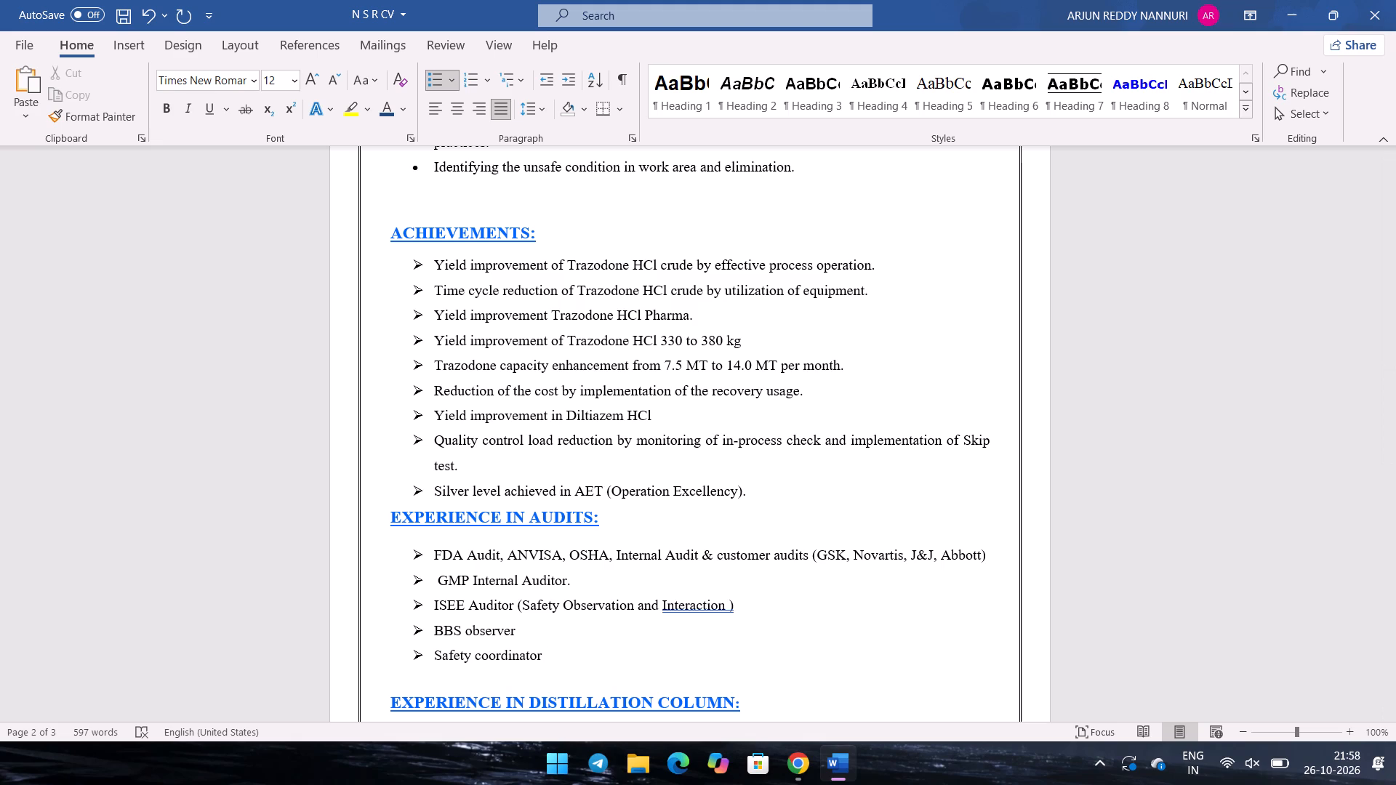
{"action": "type", "text": "and"}
{"action": "key", "text": "space"}
{"action": "type", "text": "Traininer"}
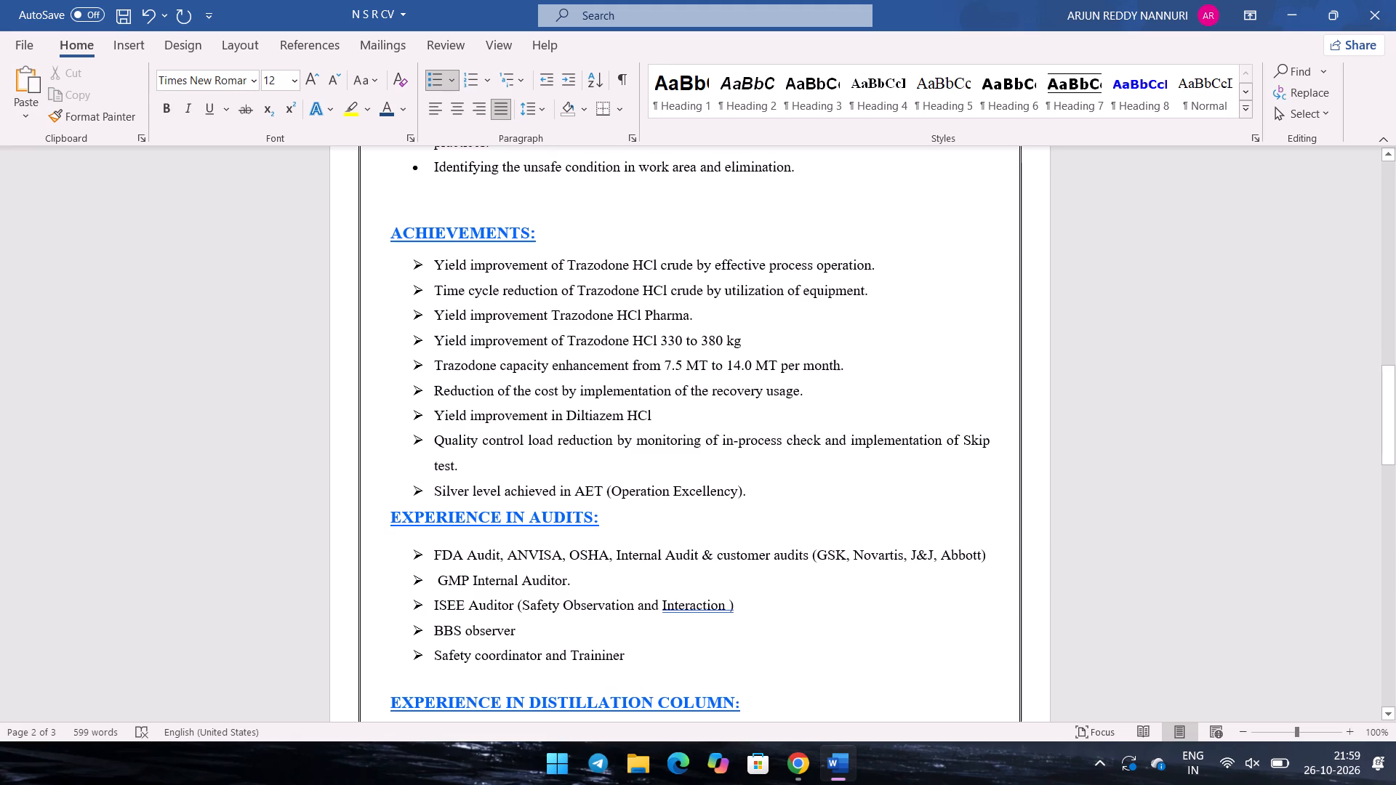
Delete the whole Lean maintenance bullet from the operational excellence knowledge list, leaving no empty bullet.
{"action": "scroll", "coordinate": [627, 573], "scroll_direction": "down", "scroll_amount": 1}
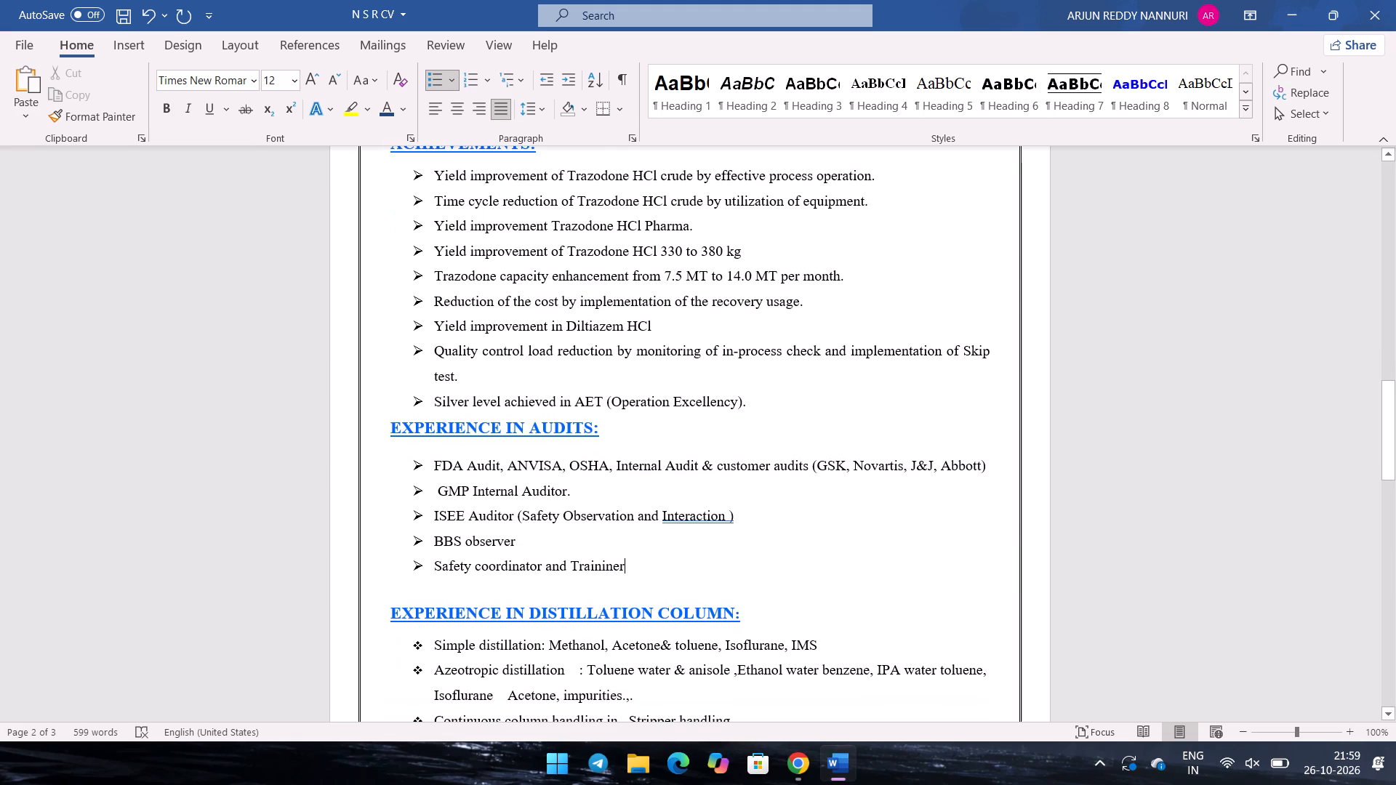
{"action": "scroll", "coordinate": [614, 608], "scroll_direction": "down", "scroll_amount": 2}
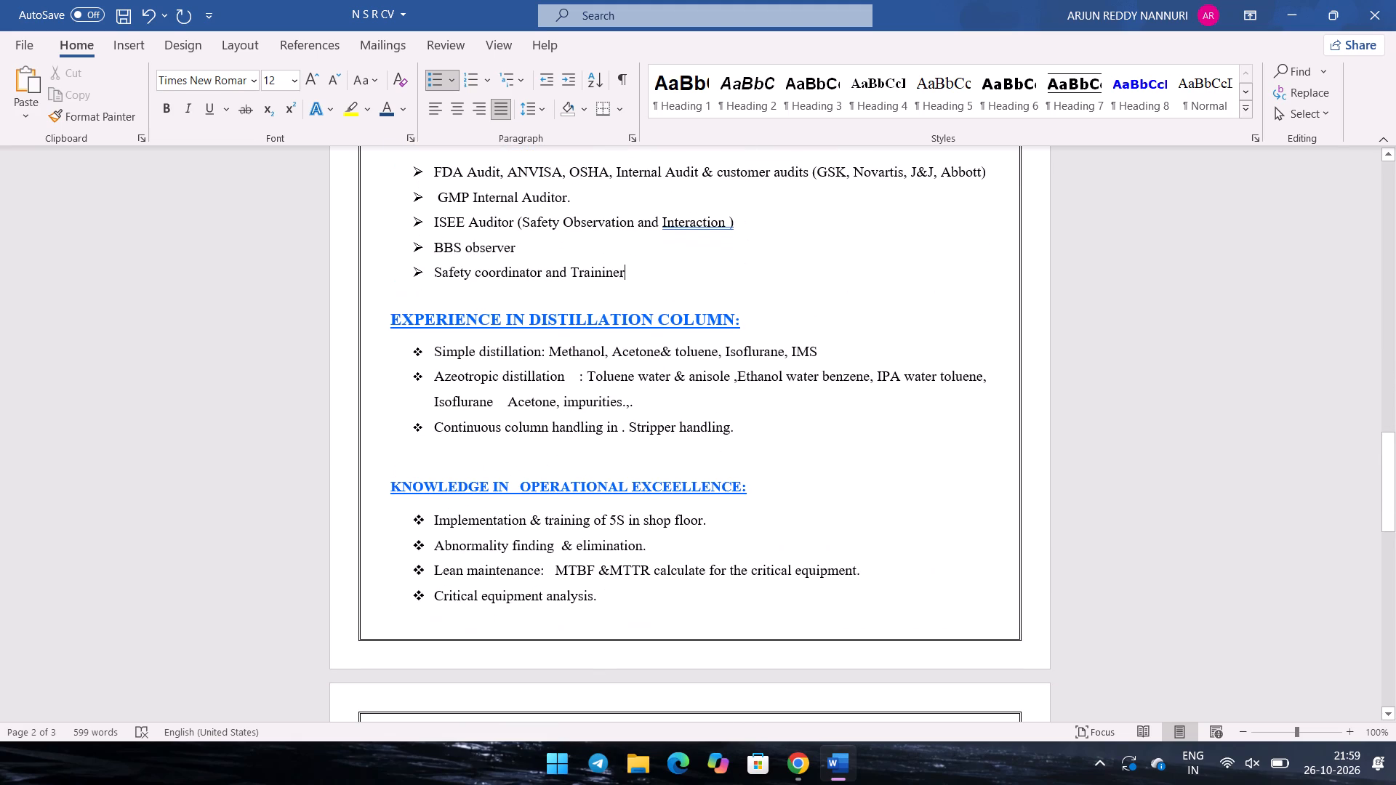
{"action": "scroll", "coordinate": [632, 580], "scroll_direction": "down", "scroll_amount": 2}
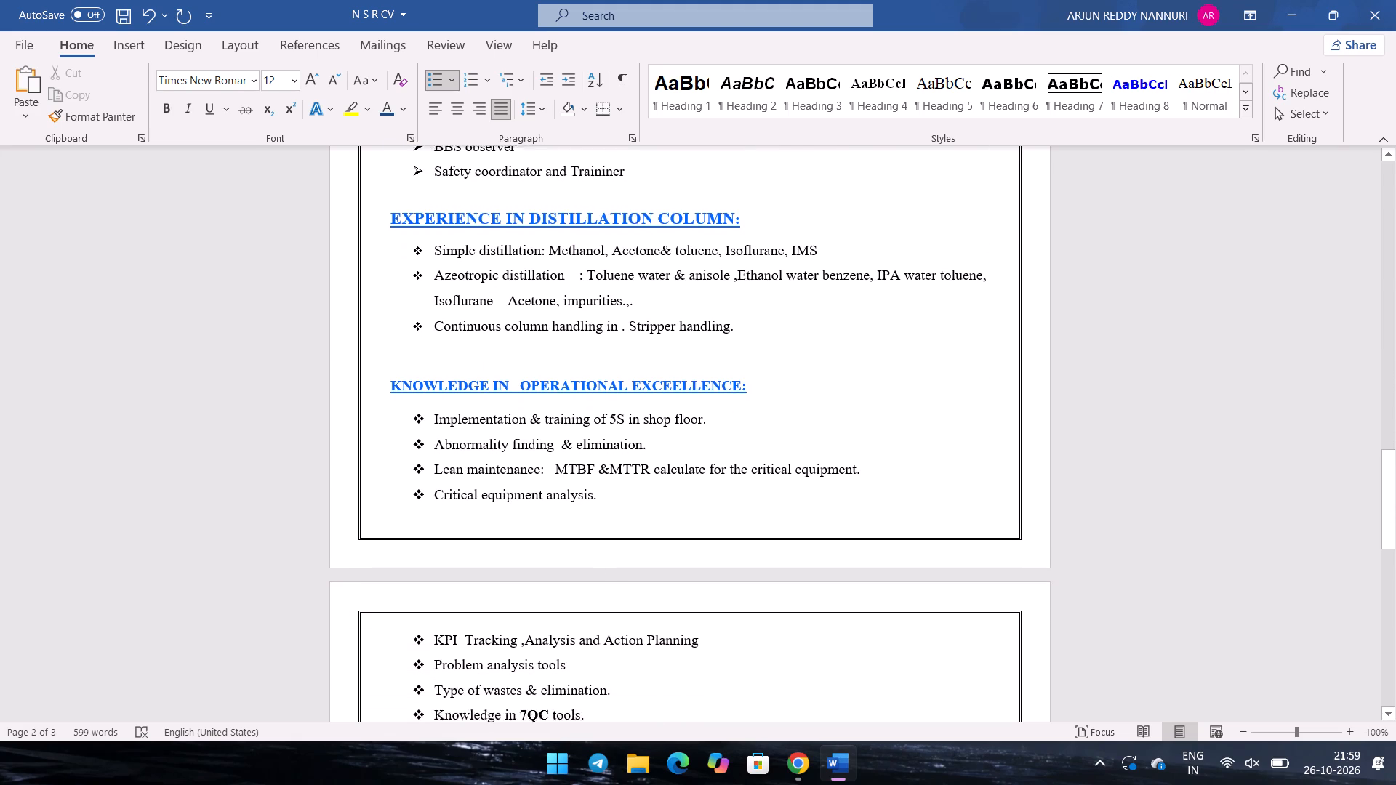
{"action": "scroll", "coordinate": [639, 547], "scroll_direction": "down", "scroll_amount": 1}
{"action": "scroll", "coordinate": [655, 470], "scroll_direction": "down", "scroll_amount": 1}
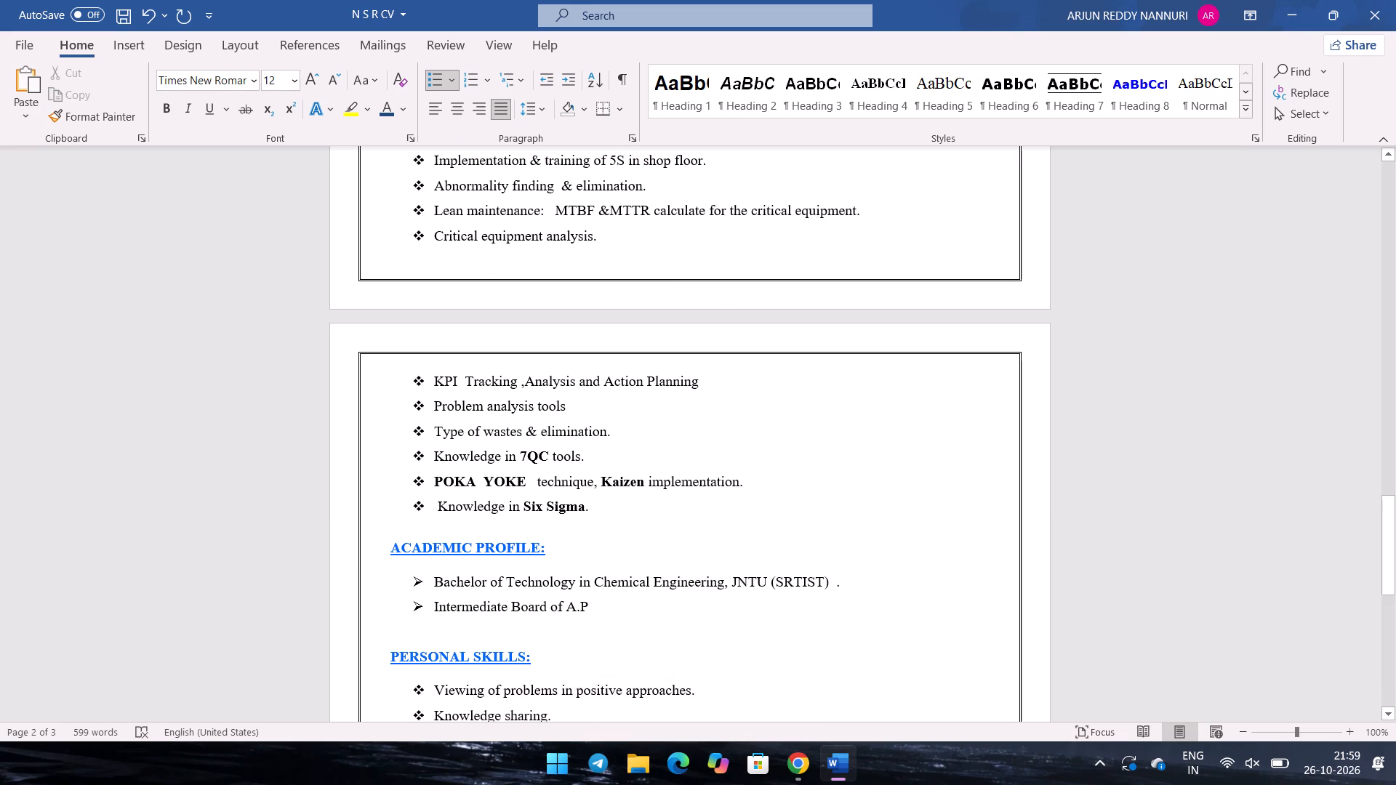
{"action": "left_click", "coordinate": [870, 211]}
{"action": "key", "text": "BackSpace"}
{"action": "key", "text": "BackSpace"}
{"action": "key", "text": "BackSpace"}
{"action": "key", "text": "BackSpace"}
{"action": "key", "text": "BackSpace"}
{"action": "key", "text": "BackSpace"}
{"action": "key", "text": "BackSpace"}
{"action": "key", "text": "BackSpace"}
{"action": "key", "text": "BackSpace"}
{"action": "key", "text": "BackSpace"}
{"action": "key", "text": "BackSpace"}
{"action": "key", "text": "BackSpace"}
{"action": "key", "text": "BackSpace"}
{"action": "key", "text": "BackSpace"}
{"action": "key", "text": "BackSpace"}
{"action": "key", "text": "BackSpace"}
{"action": "key", "text": "BackSpace"}
{"action": "key", "text": "BackSpace"}
{"action": "key", "text": "BackSpace"}
{"action": "key", "text": "BackSpace"}
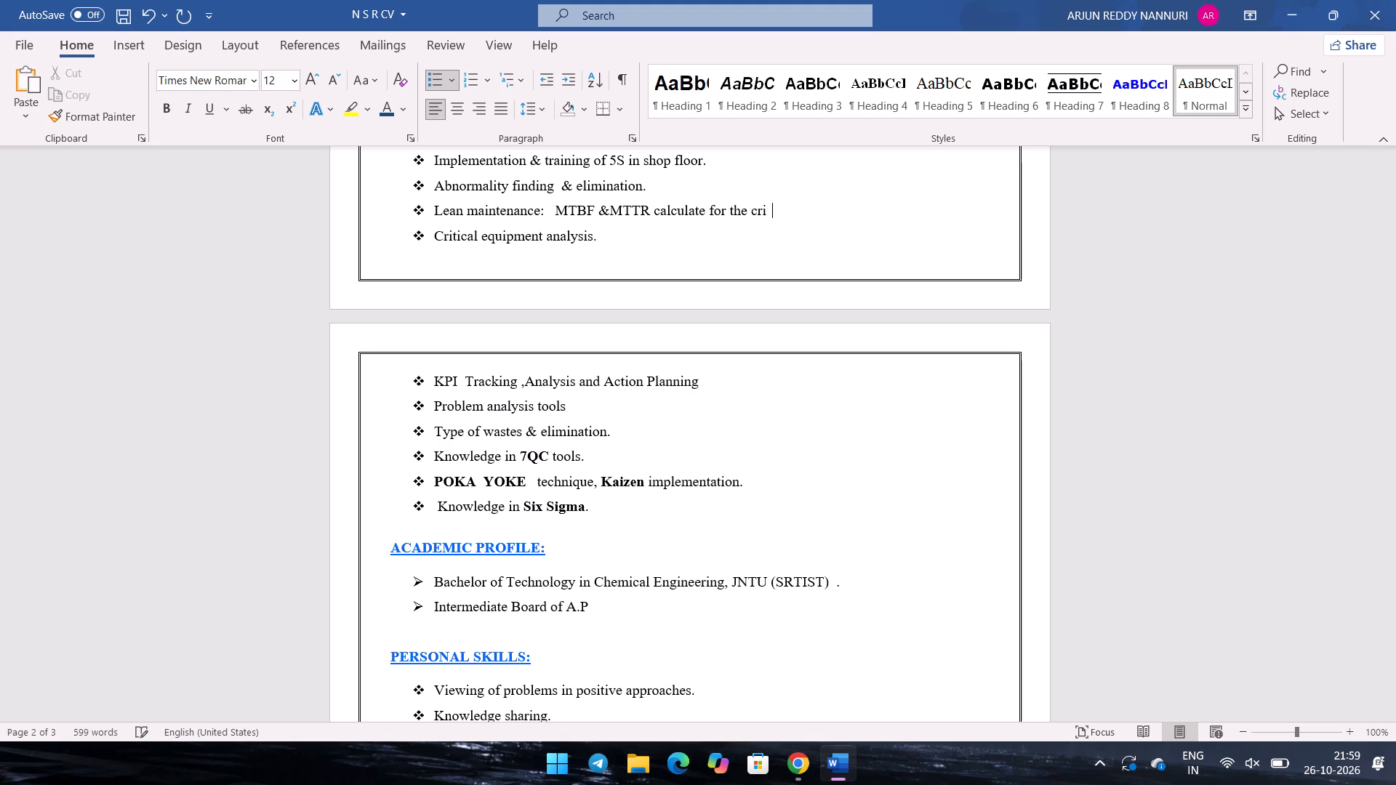
{"action": "key", "text": "BackSpace"}
{"action": "key", "text": "BackSpace"}
{"action": "key", "text": "BackSpace"}
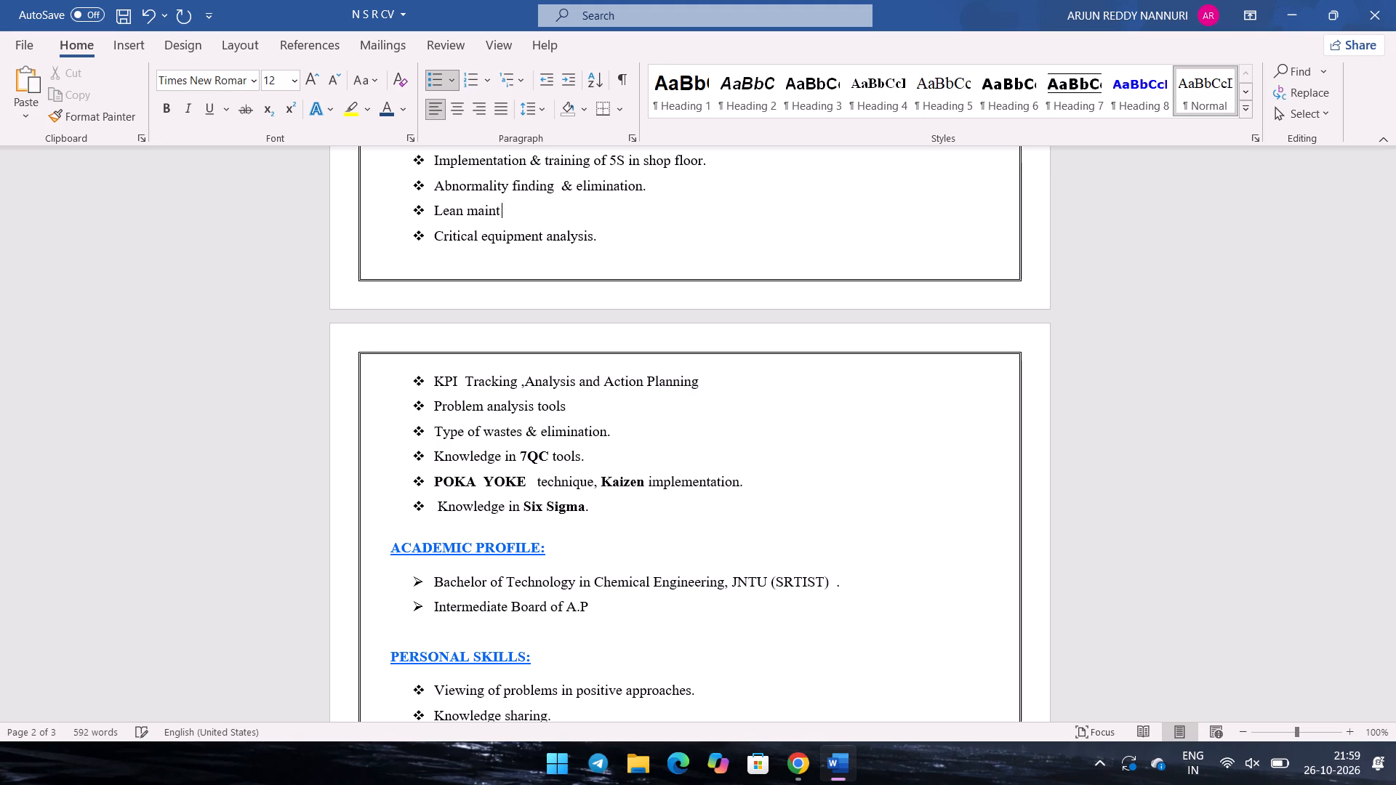
{"action": "key", "text": "BackSpace"}
{"action": "key", "text": "BackSpace"}
{"action": "key", "text": "BackSpace"}
{"action": "key", "text": "BackSpace"}
{"action": "key", "text": "BackSpace"}
{"action": "key", "text": "BackSpace"}
{"action": "key", "text": "BackSpace"}
{"action": "key", "text": "BackSpace"}
{"action": "key", "text": "BackSpace"}
{"action": "key", "text": "BackSpace"}
{"action": "key", "text": "Delete"}
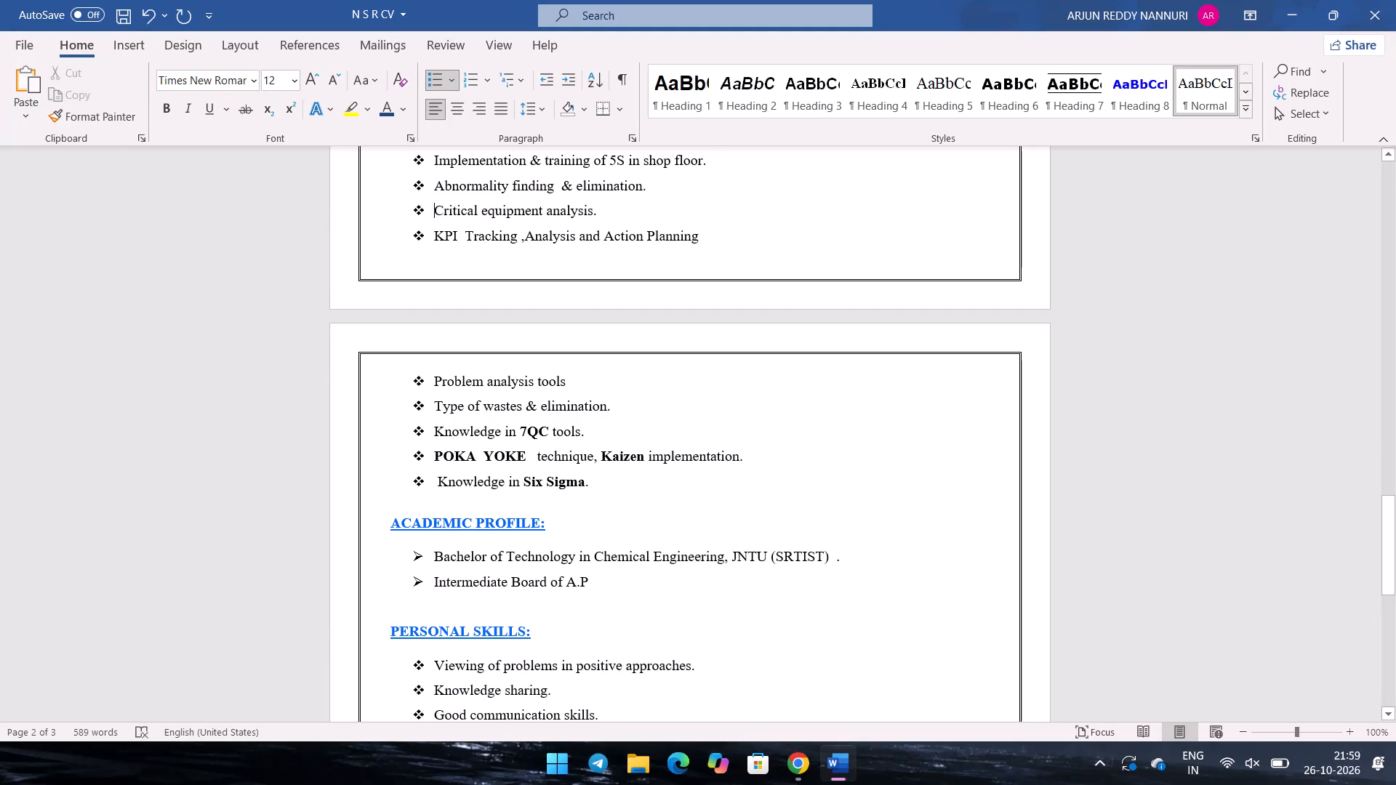
Remove "POKA YOKE technique," from its operational excellence bullet, leaving only "Kaizen implementation.".
{"action": "left_click", "coordinate": [599, 458]}
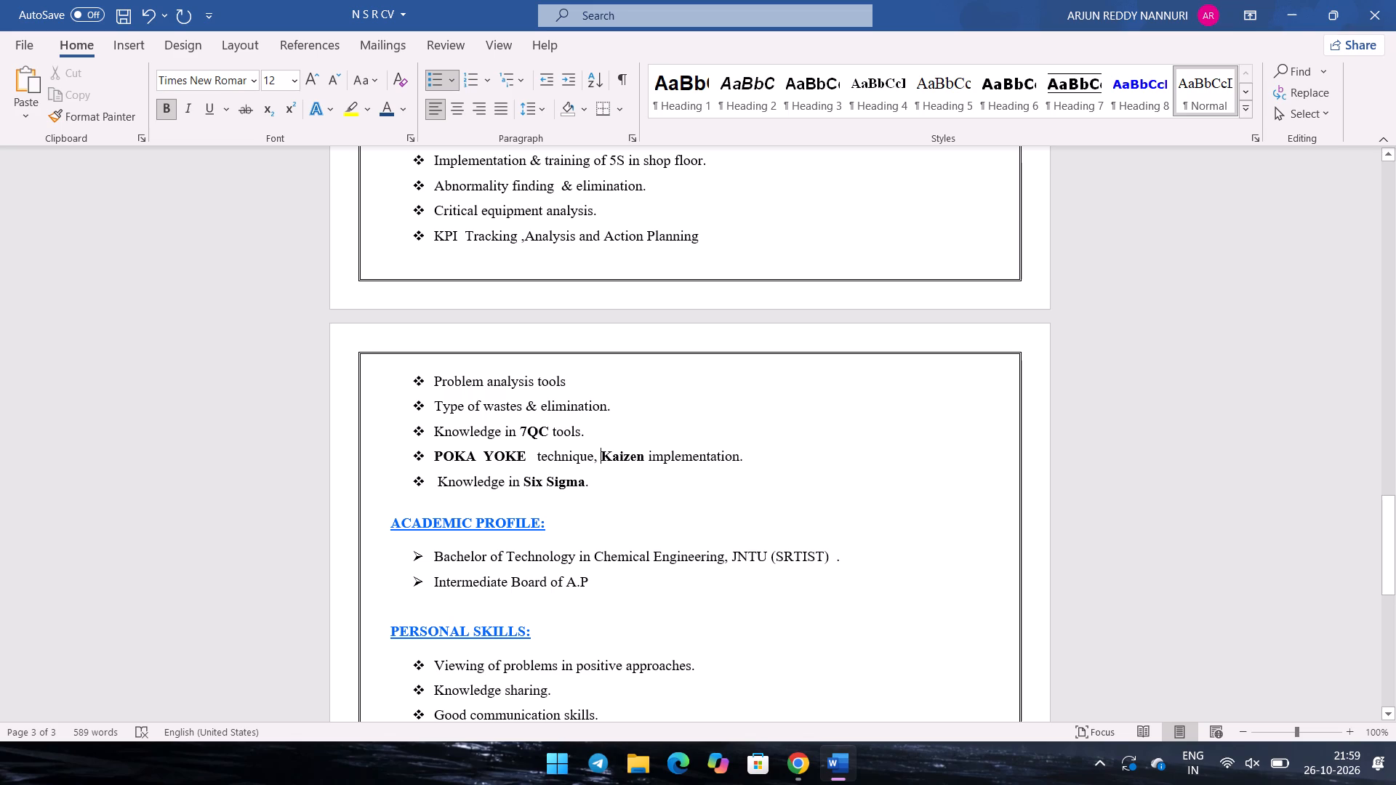
{"action": "key", "text": "BackSpace"}
{"action": "key", "text": "BackSpace"}
{"action": "key", "text": "BackSpace"}
{"action": "key", "text": "BackSpace"}
{"action": "key", "text": "BackSpace"}
{"action": "key", "text": "BackSpace"}
{"action": "key", "text": "BackSpace"}
{"action": "key", "text": "BackSpace"}
{"action": "key", "text": "BackSpace"}
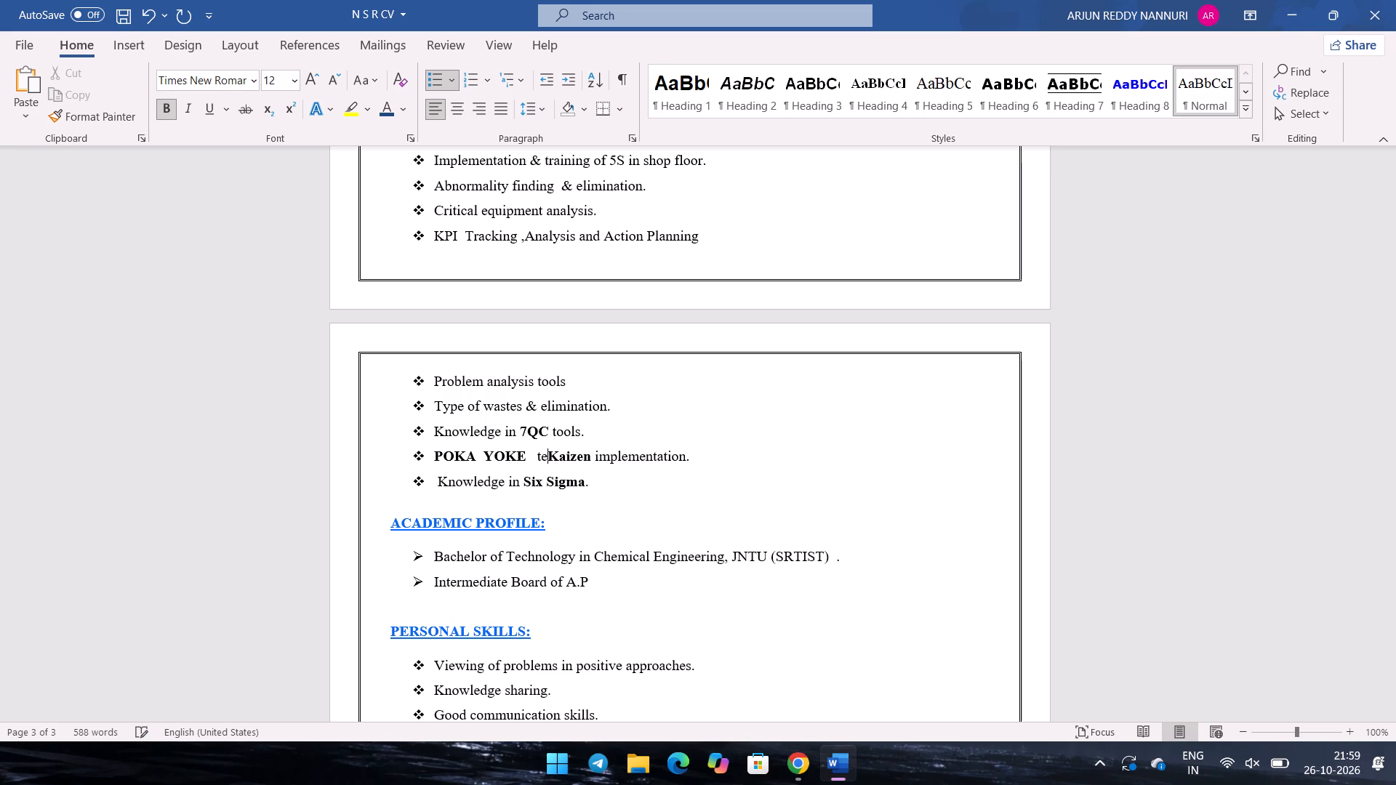
{"action": "key", "text": "BackSpace"}
{"action": "key", "text": "BackSpace"}
{"action": "key", "text": "BackSpace"}
{"action": "key", "text": "BackSpace"}
{"action": "key", "text": "BackSpace"}
{"action": "key", "text": "BackSpace"}
{"action": "key", "text": "BackSpace"}
{"action": "key", "text": "BackSpace"}
{"action": "key", "text": "BackSpace"}
{"action": "key", "text": "BackSpace"}
{"action": "key", "text": "BackSpace"}
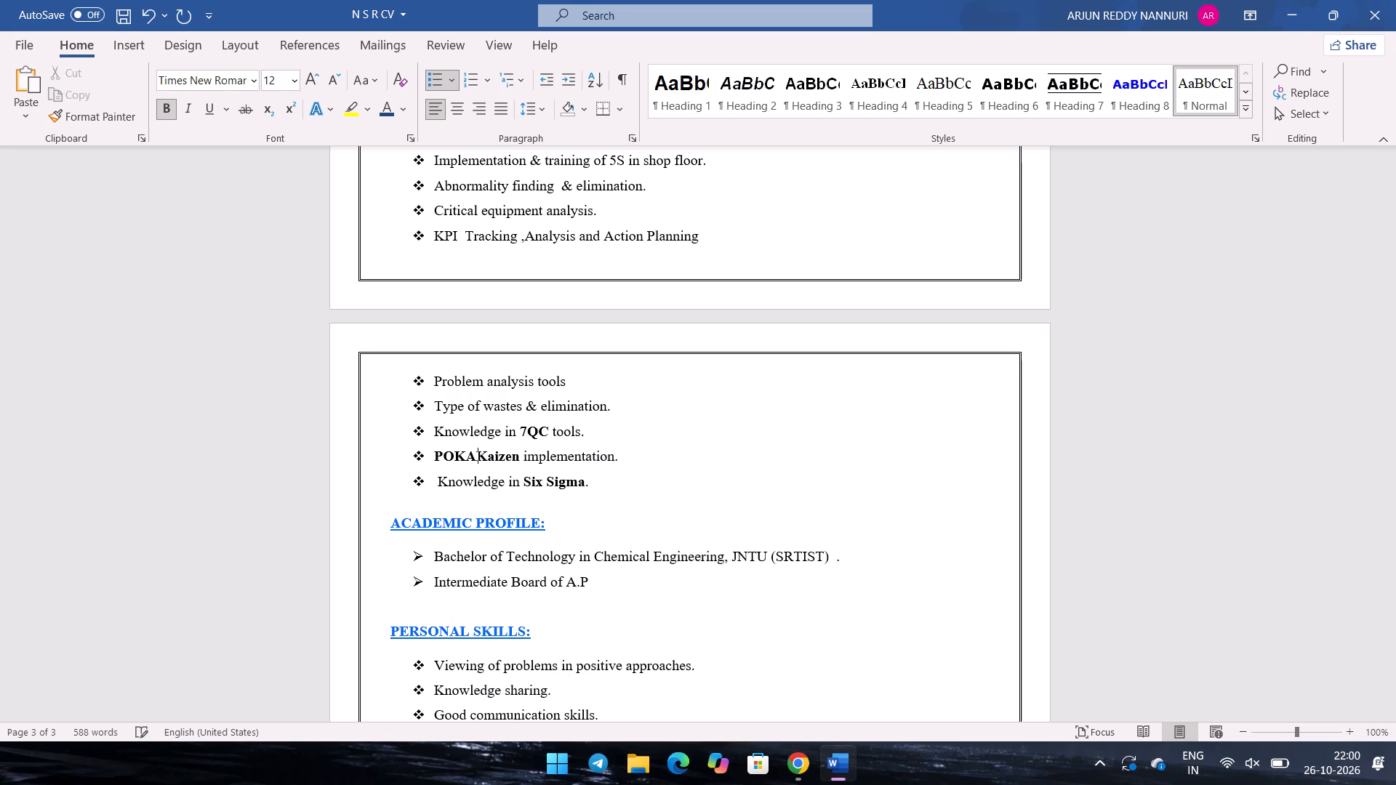
{"action": "key", "text": "BackSpace"}
{"action": "key", "text": "BackSpace"}
{"action": "key", "text": "BackSpace"}
{"action": "key", "text": "BackSpace"}
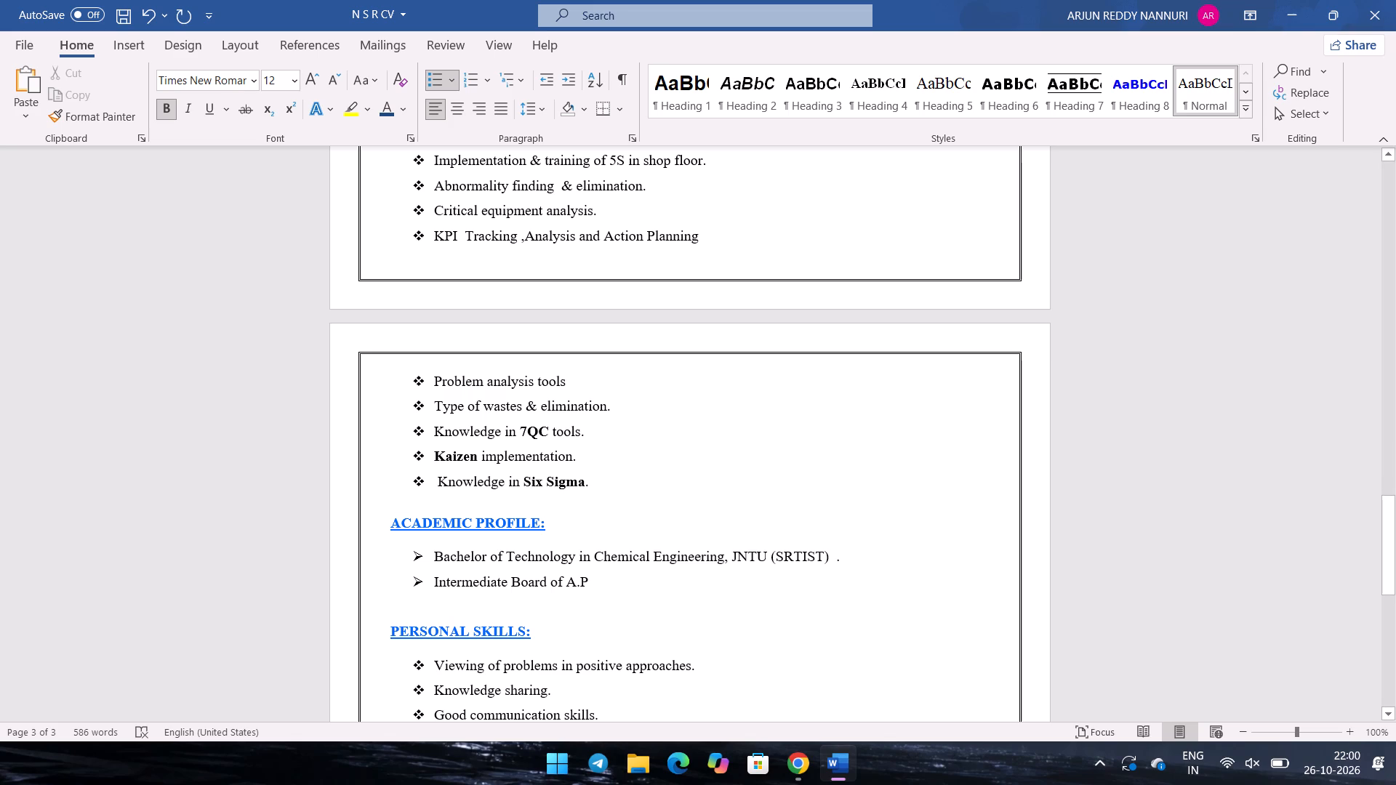
Delete the whole Six Sigma bullet from the operational excellence list, along with the full stop after "Kaizen implementation".
{"action": "scroll", "coordinate": [593, 408], "scroll_direction": "up", "scroll_amount": 1}
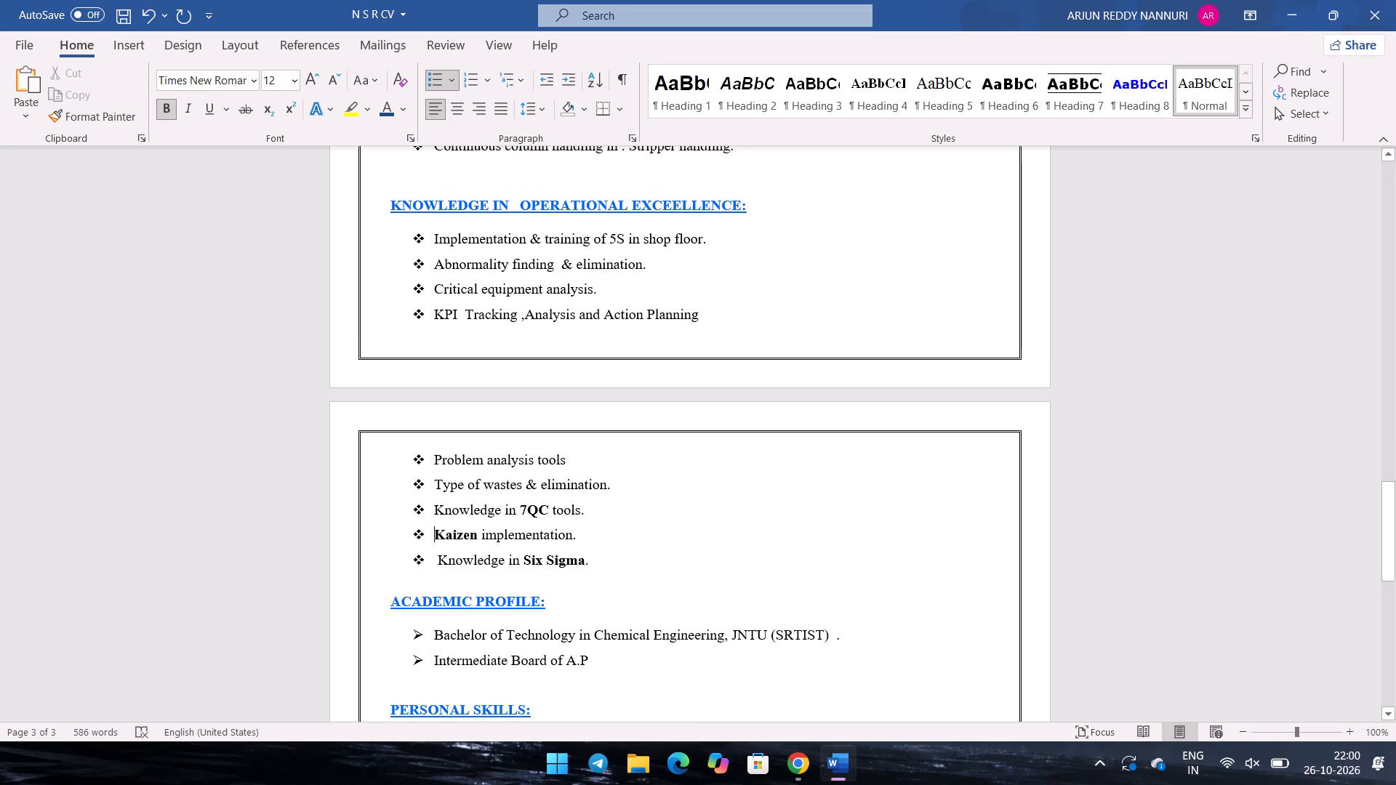
{"action": "left_click", "coordinate": [582, 459]}
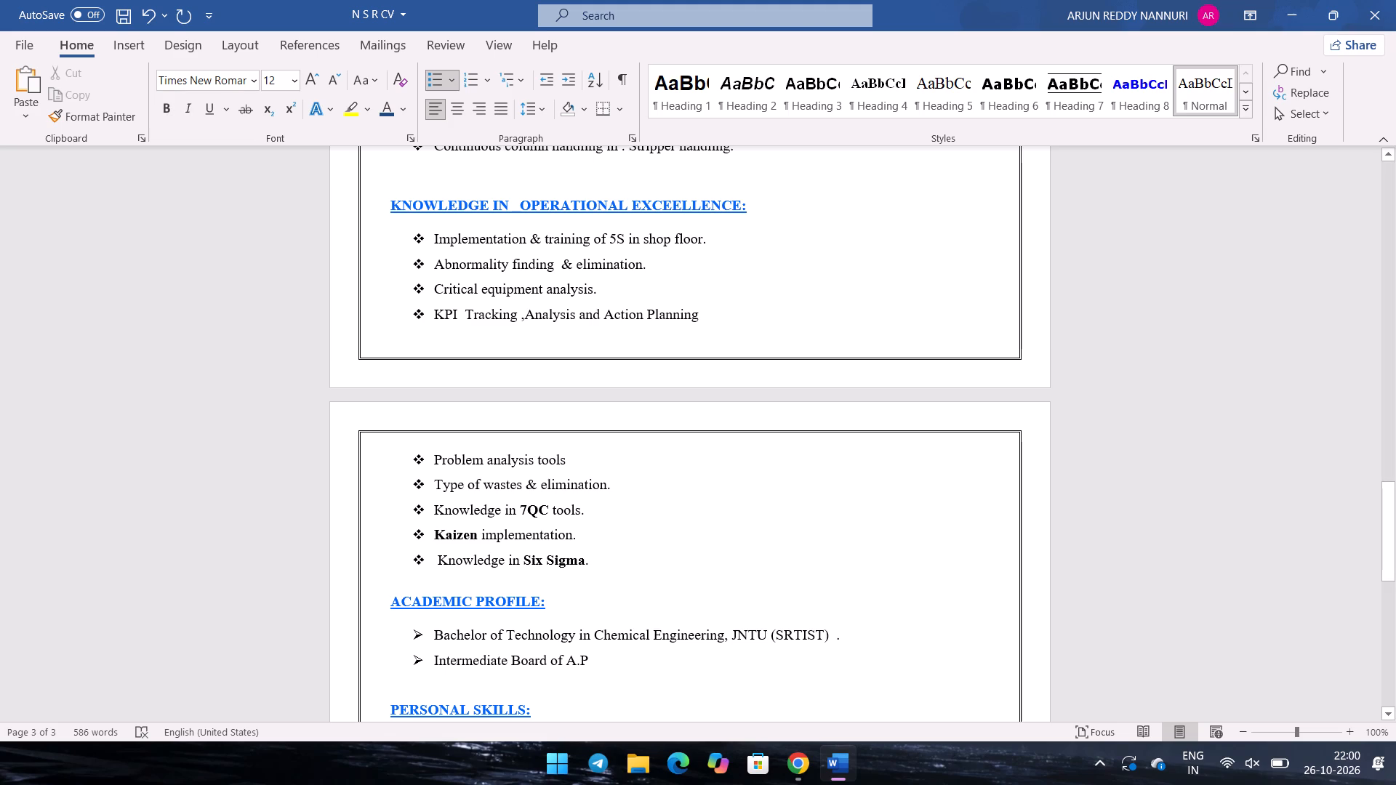
{"action": "scroll", "coordinate": [655, 503], "scroll_direction": "down", "scroll_amount": 2}
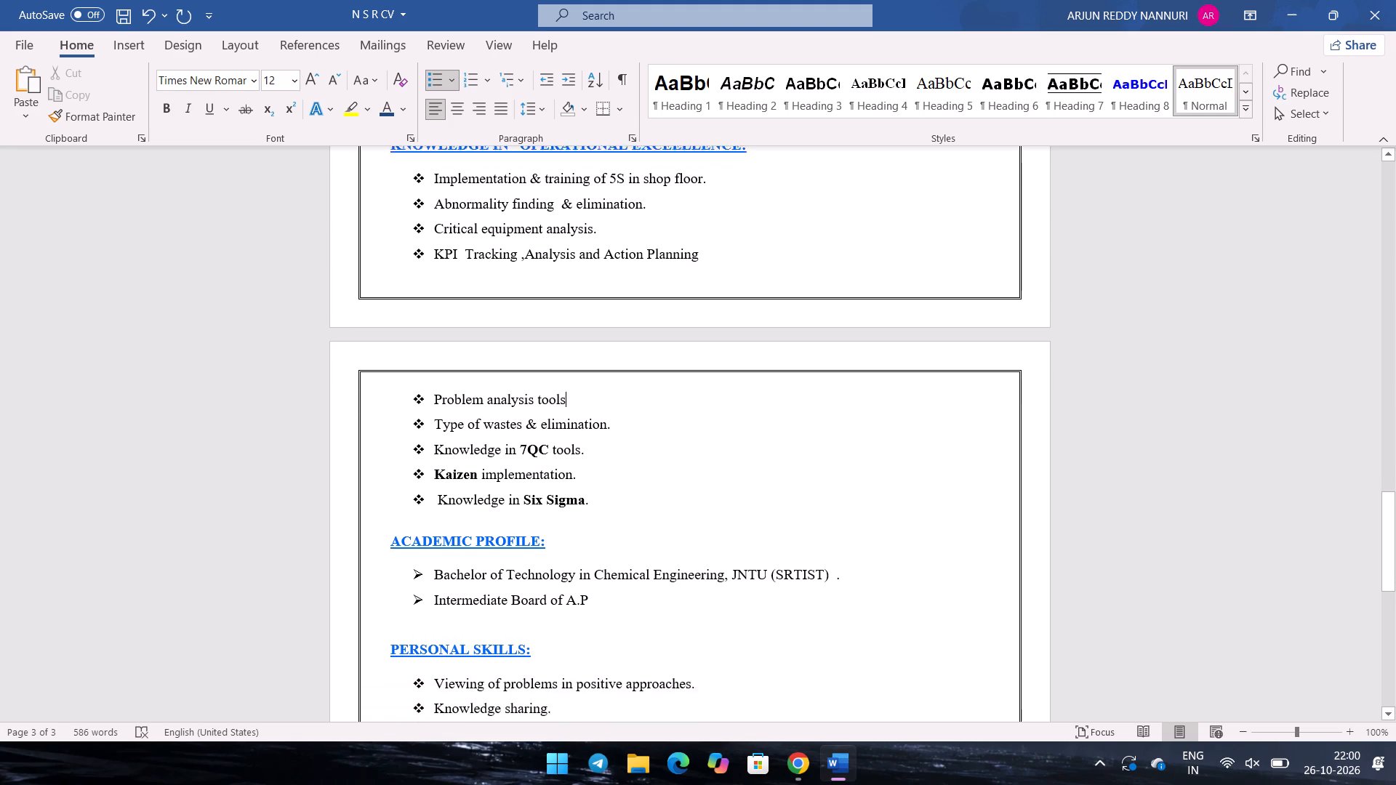
{"action": "scroll", "coordinate": [655, 503], "scroll_direction": "down", "scroll_amount": 1}
{"action": "left_click", "coordinate": [597, 495]}
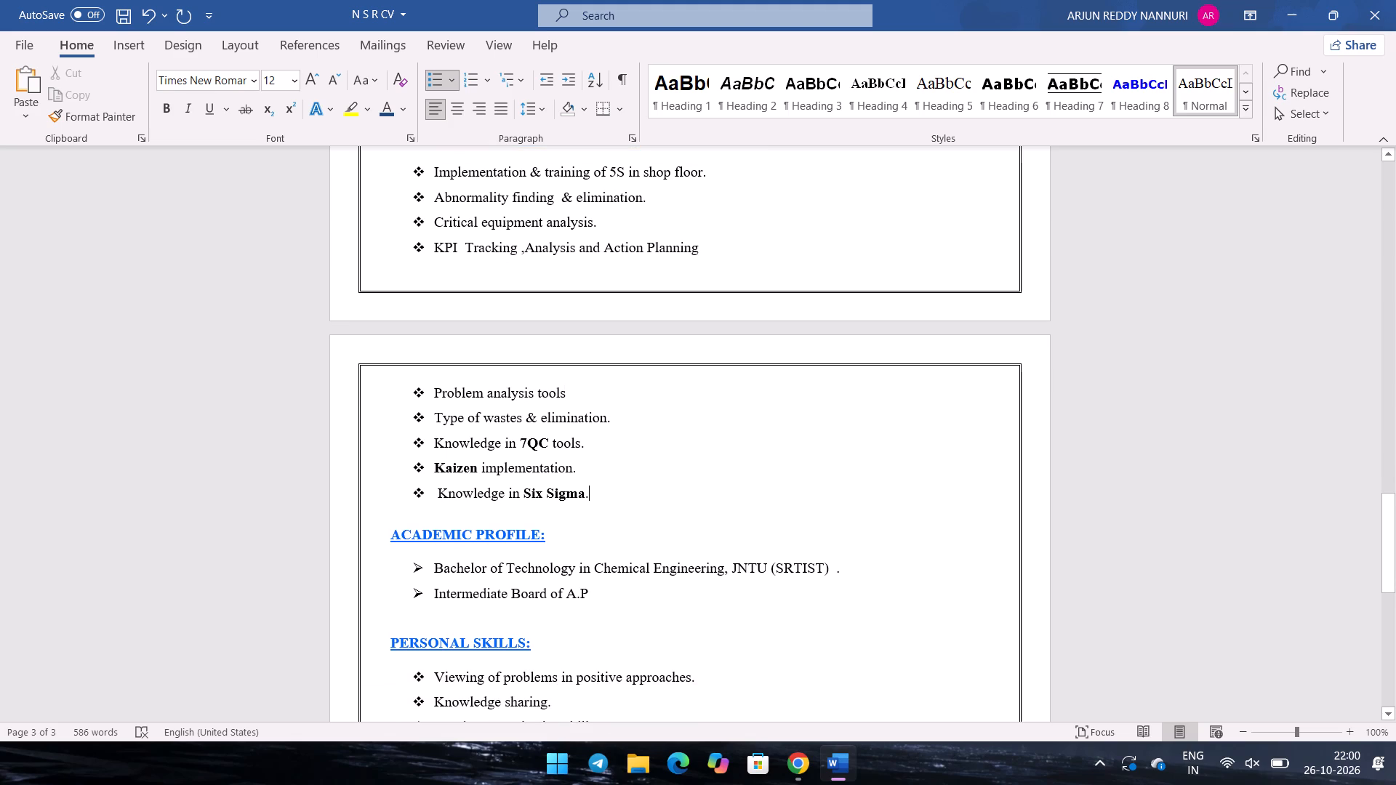
{"action": "key", "text": "BackSpace"}
{"action": "key", "text": "BackSpace"}
{"action": "key", "text": "BackSpace"}
{"action": "key", "text": "BackSpace"}
{"action": "key", "text": "BackSpace"}
{"action": "key", "text": "BackSpace"}
{"action": "key", "text": "BackSpace"}
{"action": "key", "text": "BackSpace"}
{"action": "key", "text": "BackSpace"}
{"action": "key", "text": "BackSpace"}
{"action": "key", "text": "BackSpace"}
{"action": "key", "text": "BackSpace"}
{"action": "key", "text": "BackSpace"}
{"action": "key", "text": "BackSpace"}
{"action": "key", "text": "BackSpace"}
{"action": "key", "text": "BackSpace"}
{"action": "key", "text": "BackSpace"}
{"action": "key", "text": "BackSpace"}
{"action": "key", "text": "BackSpace"}
{"action": "key", "text": "BackSpace"}
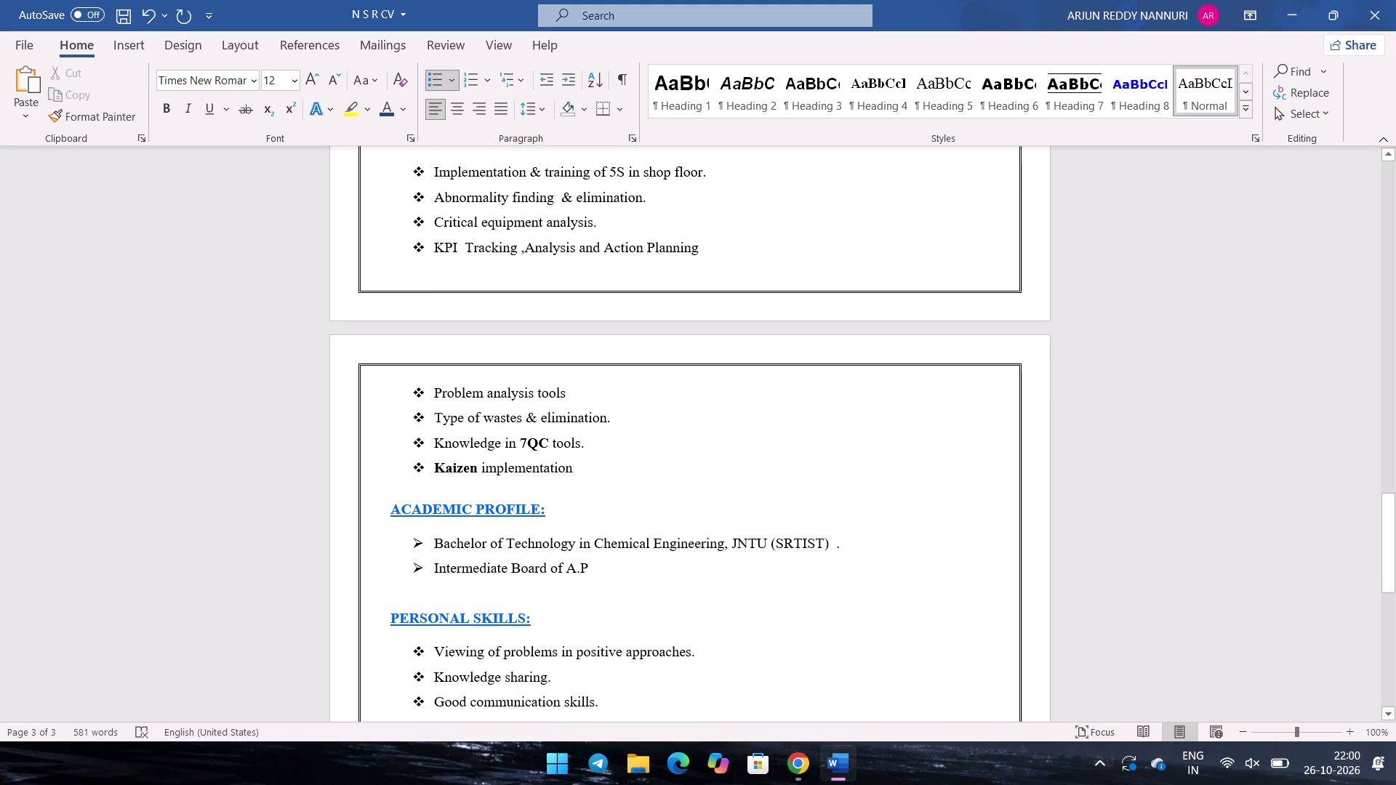
Place the text cursor at the end of the "Intermediate Board of A.P" entry in the academic profile.
{"action": "left_click", "coordinate": [610, 566]}
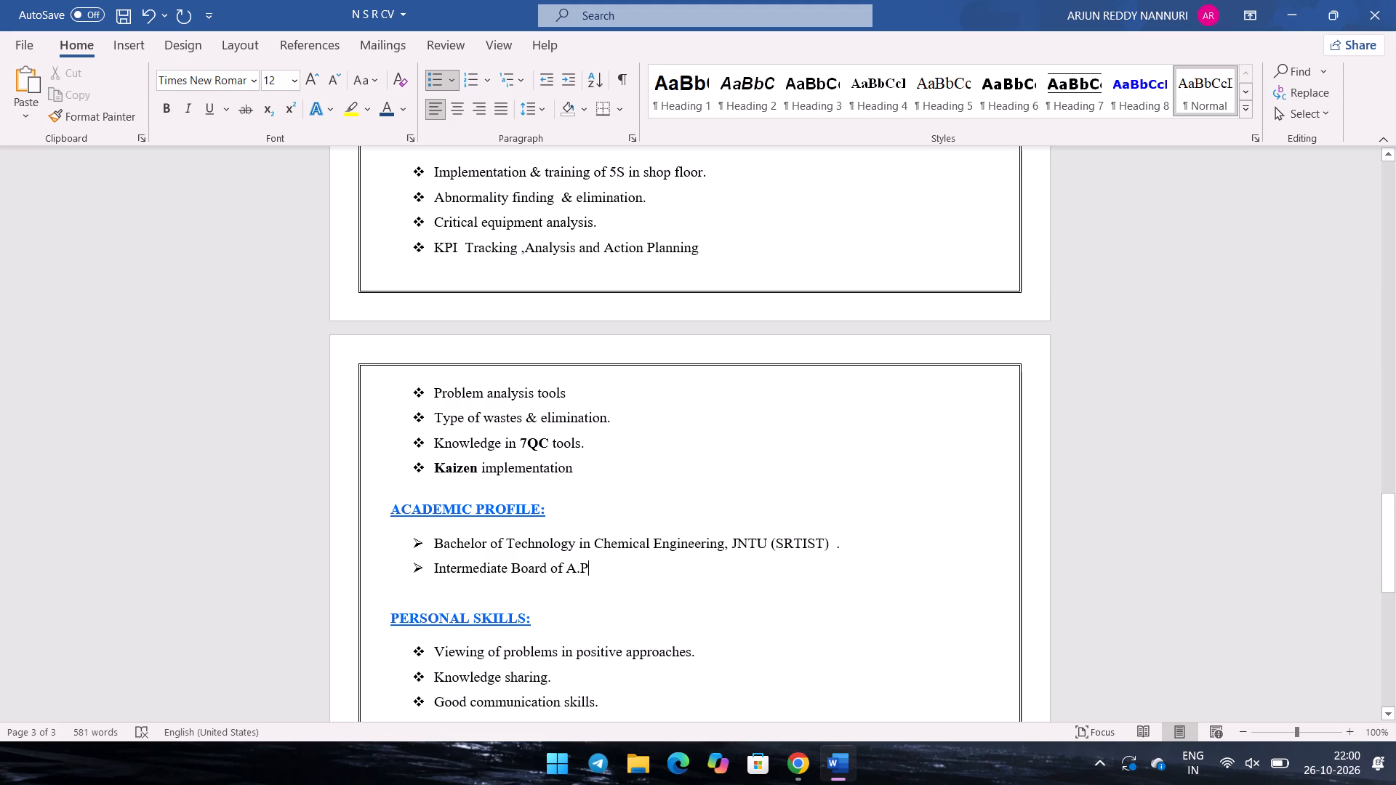